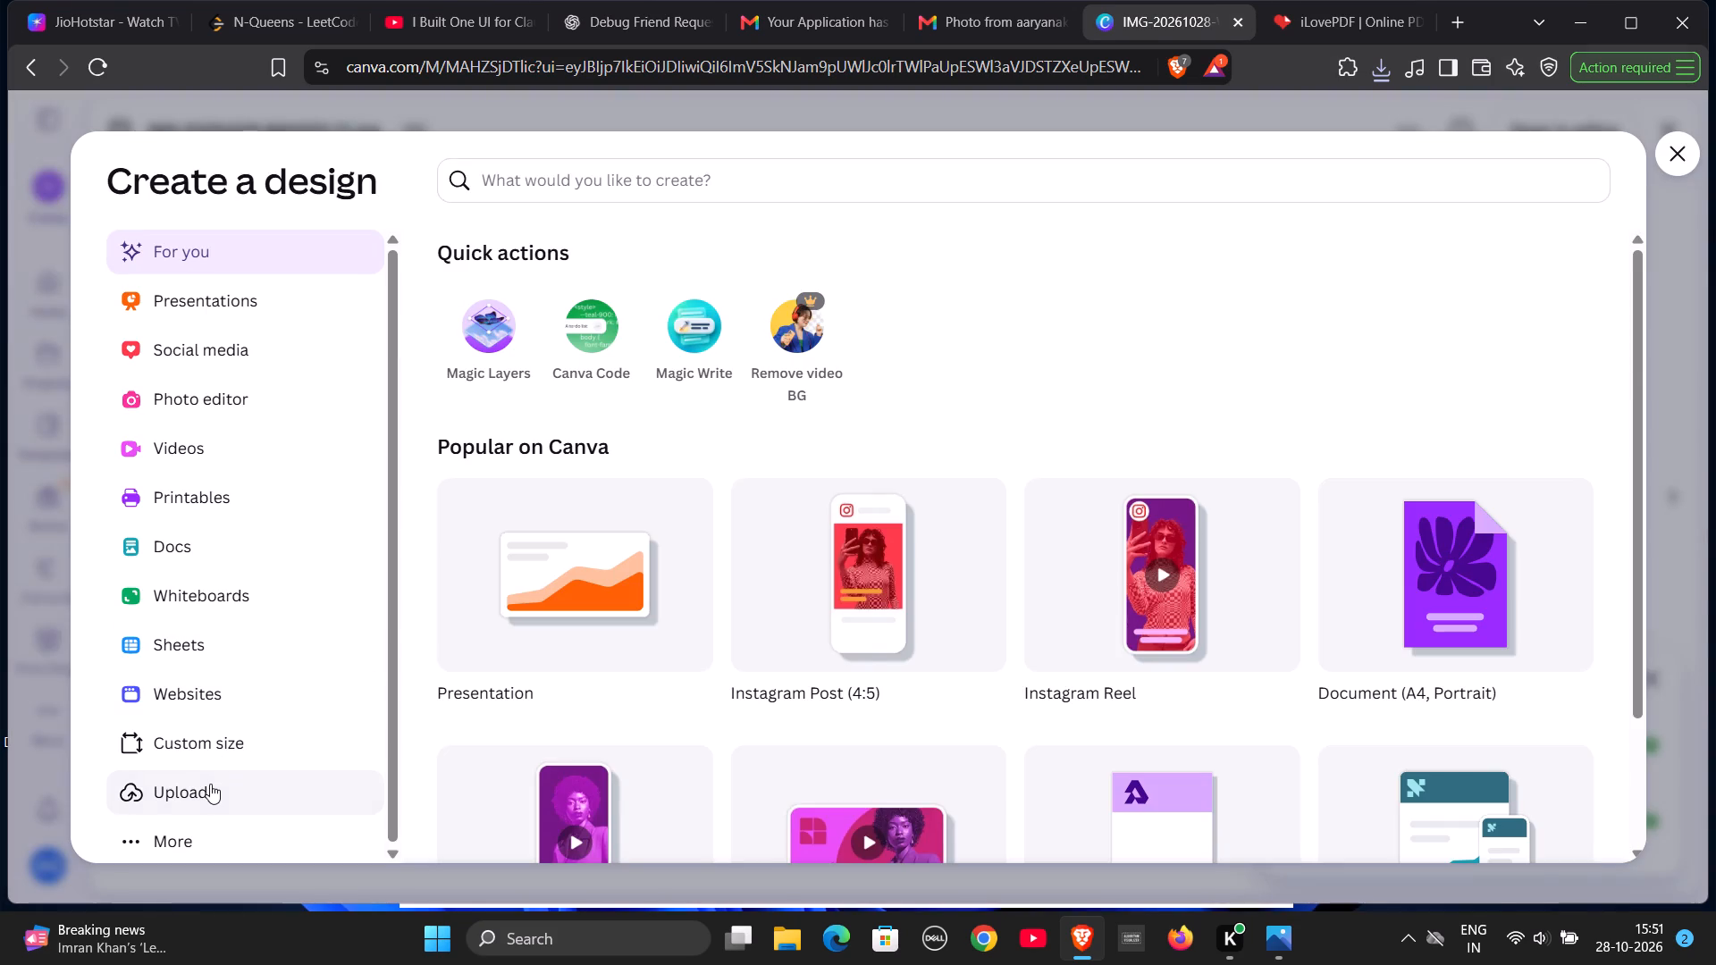
Open the file chooser for uploading a local file to create a design from.
click(906, 667)
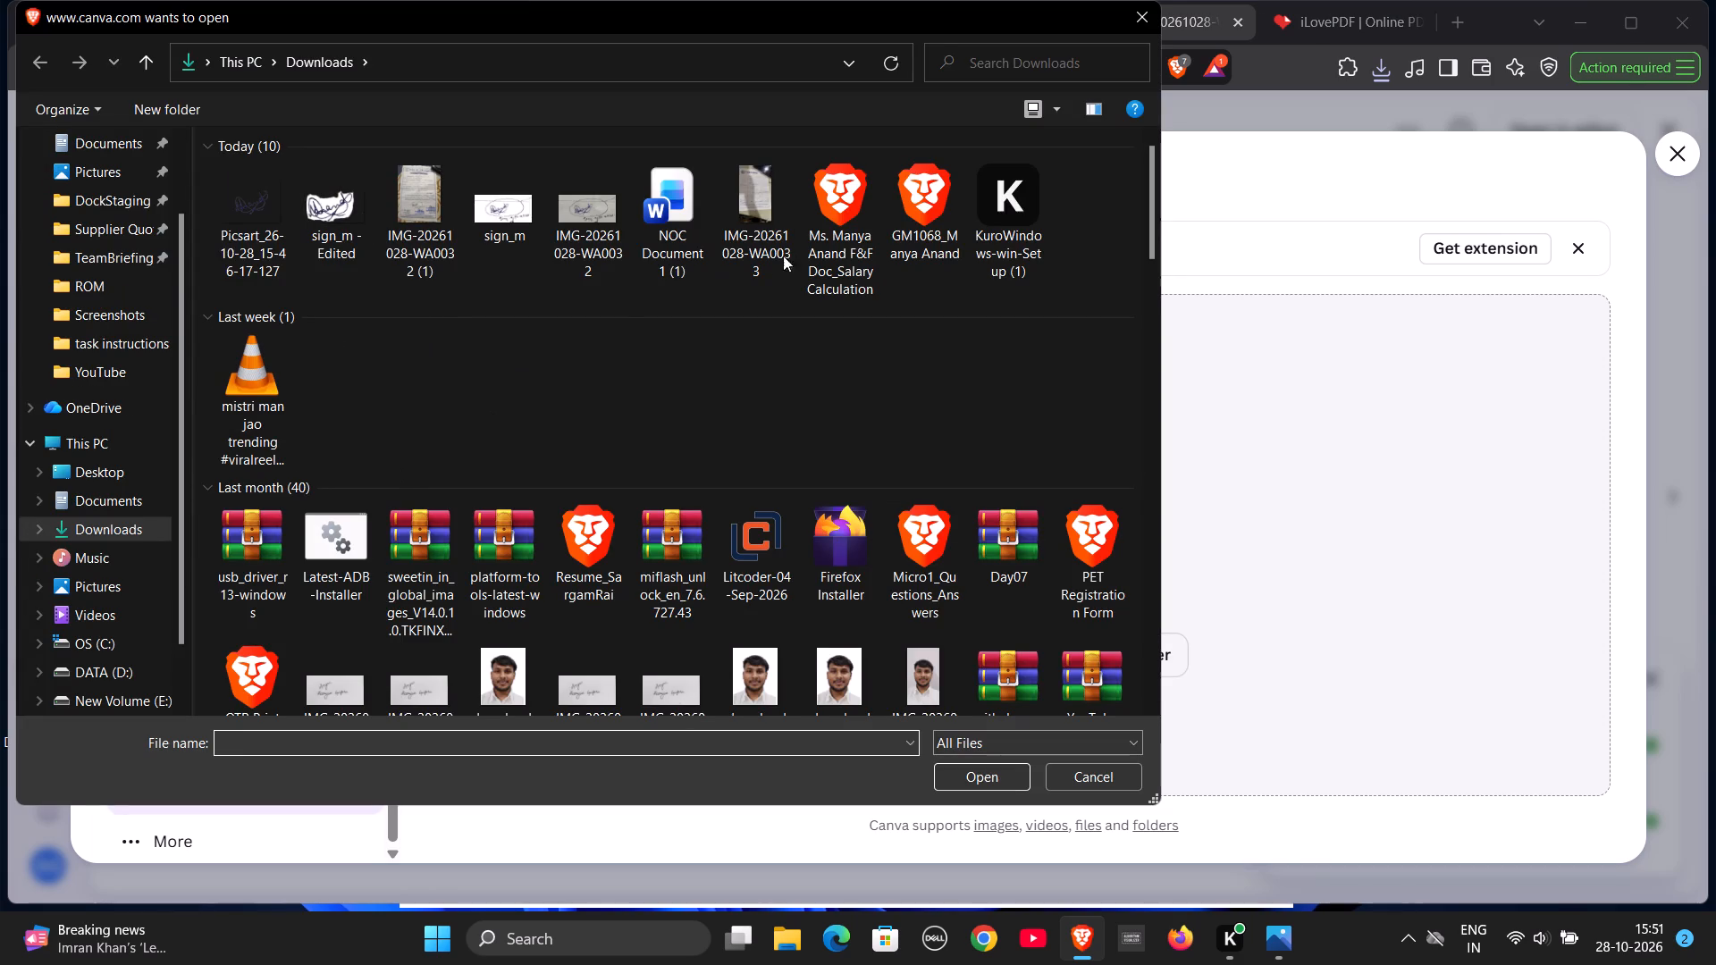
Upload the file NOC Document 1 (1) from the Downloads folder.
click(656, 267)
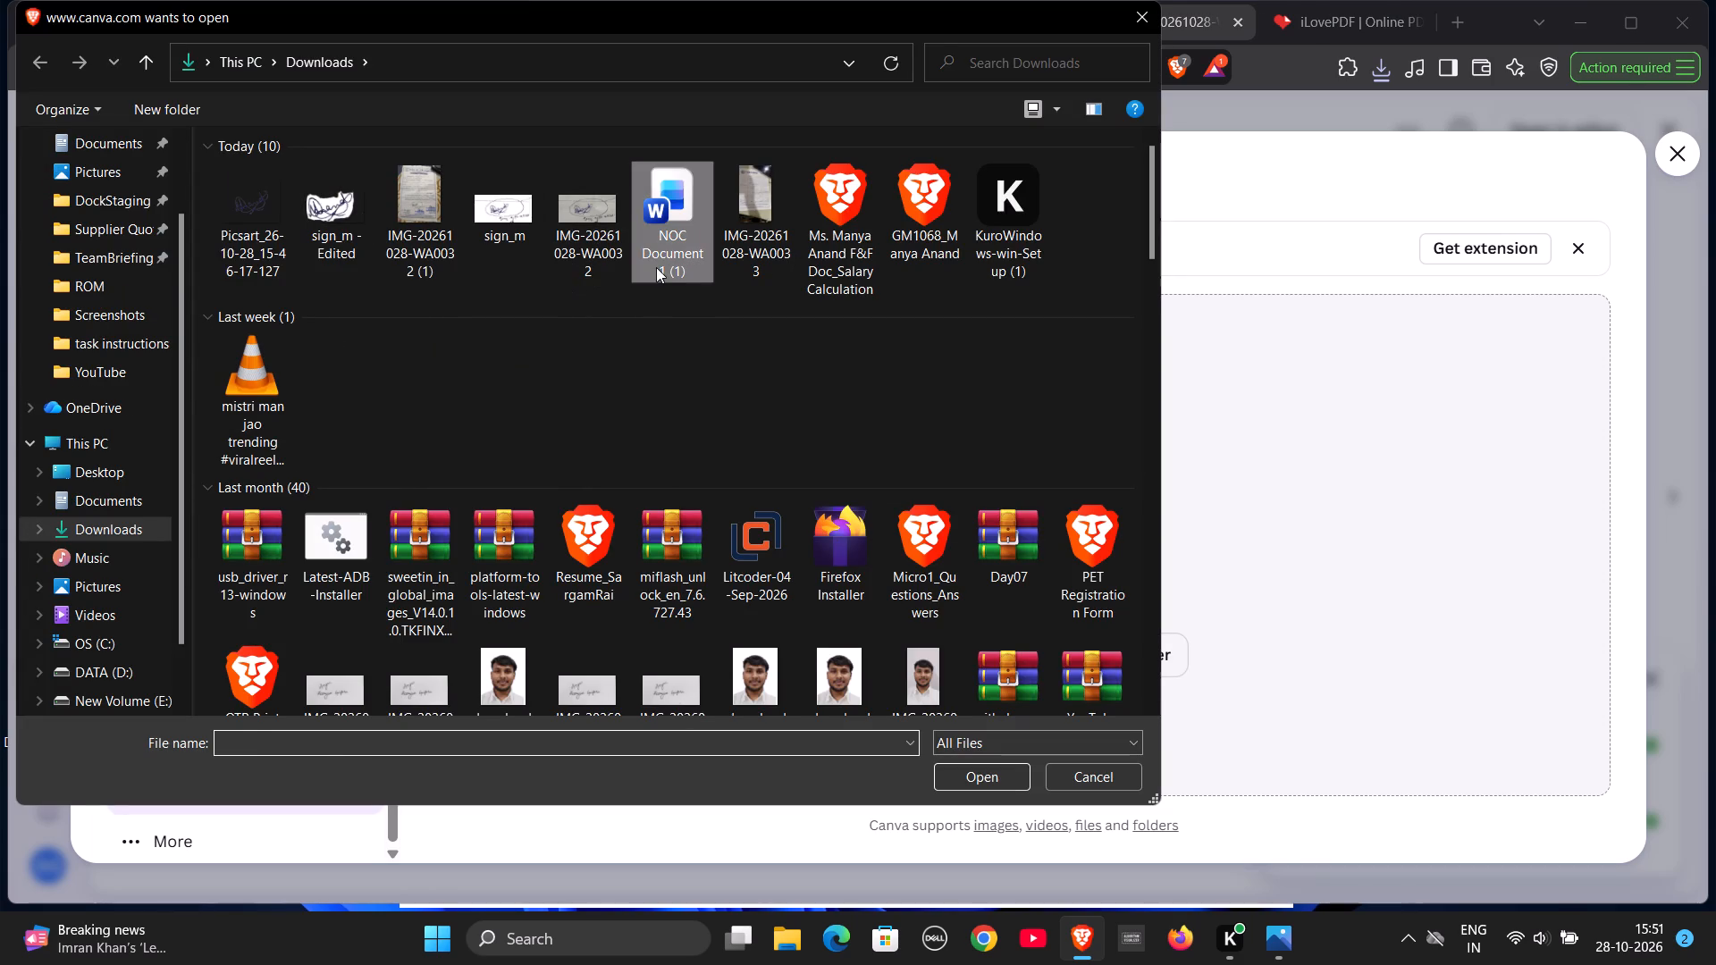
click(990, 773)
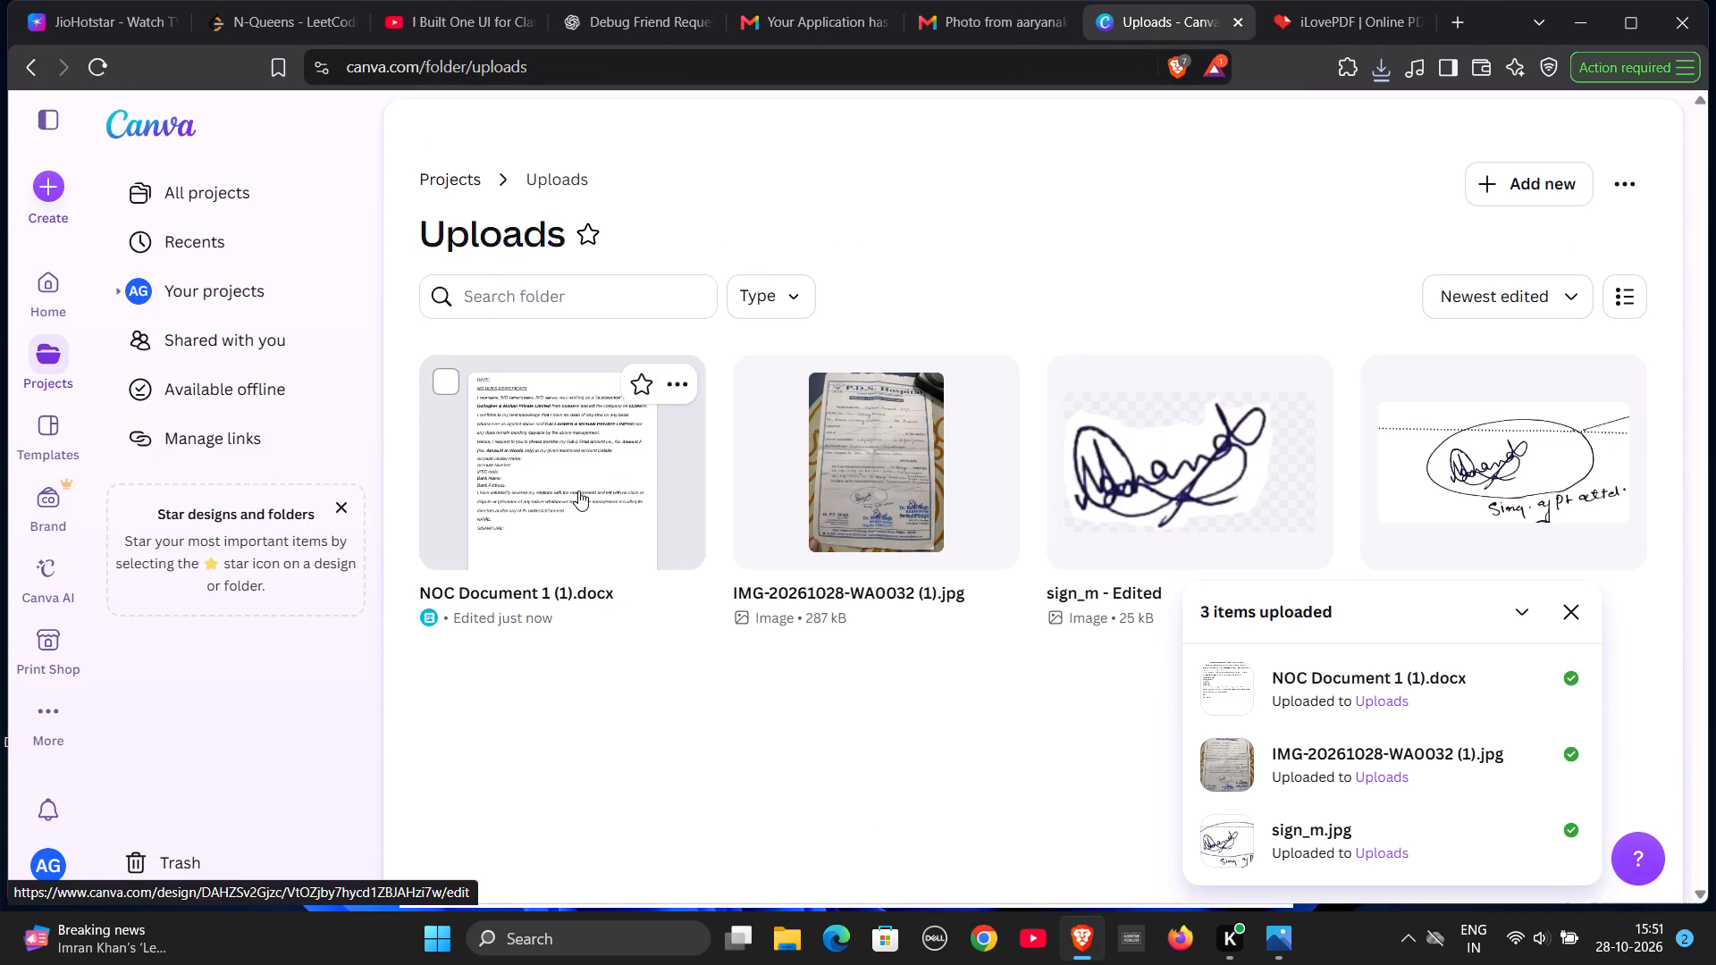
Open the uploaded NOC Document 1 (1).docx and place the cursor on the empty line below SIGNATURE.
click(578, 491)
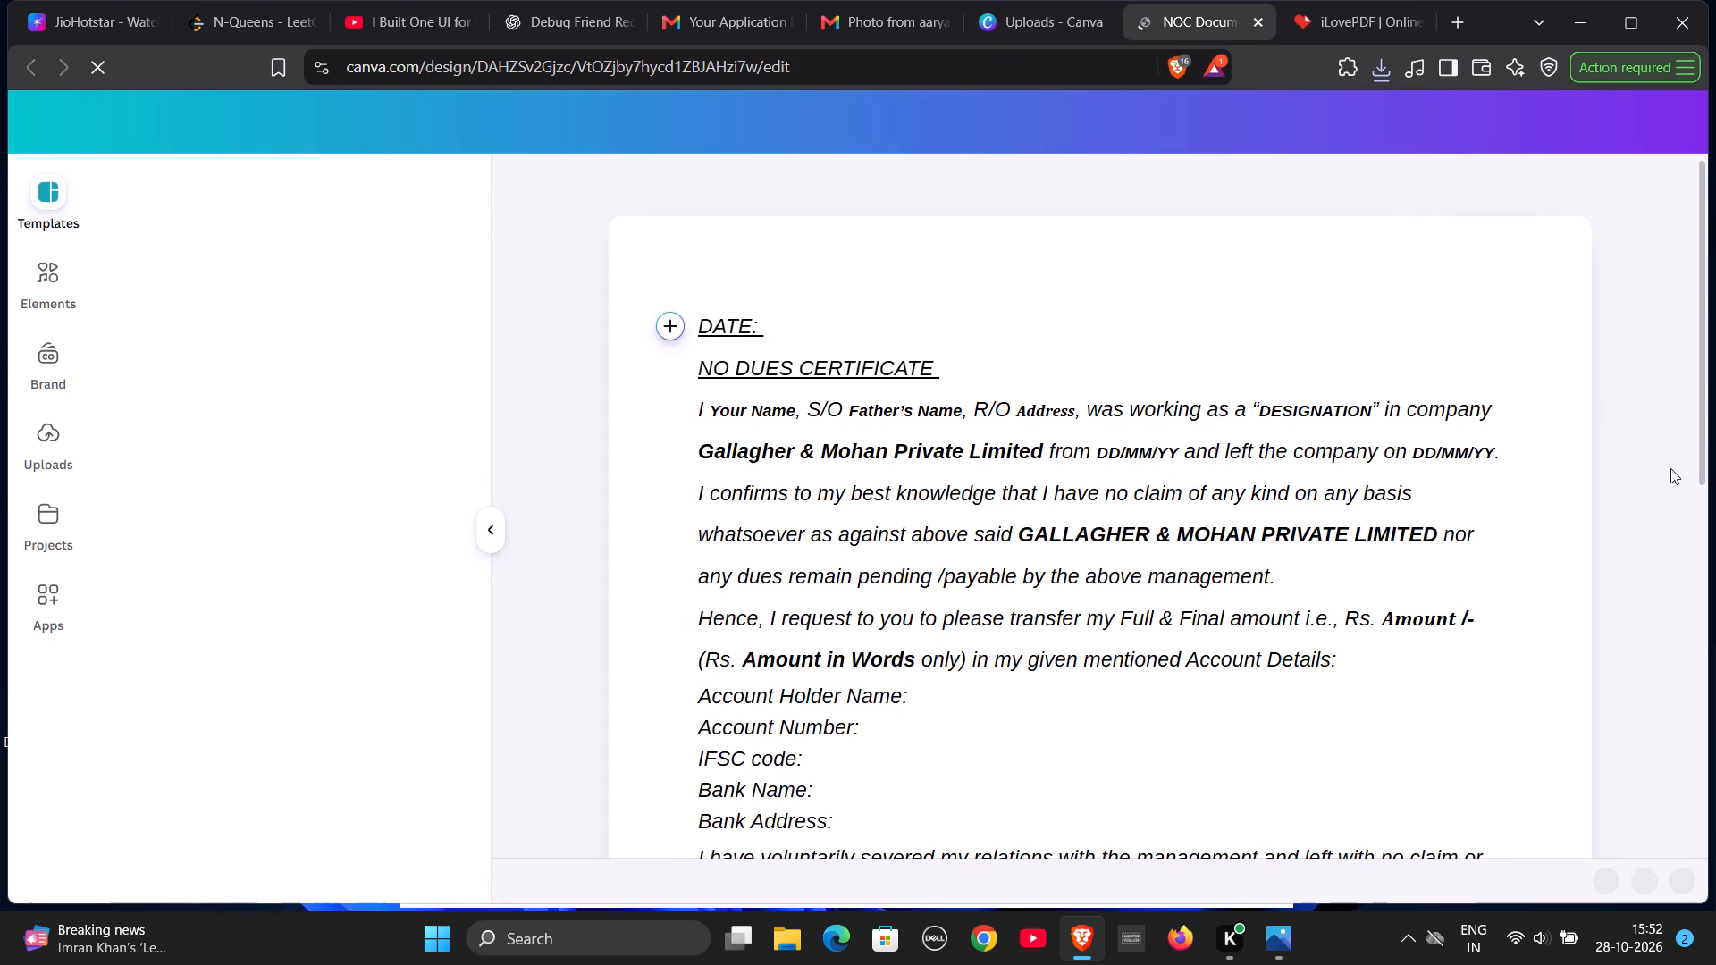
scroll(1670, 468, down, 3)
scroll(1670, 468, up, 1)
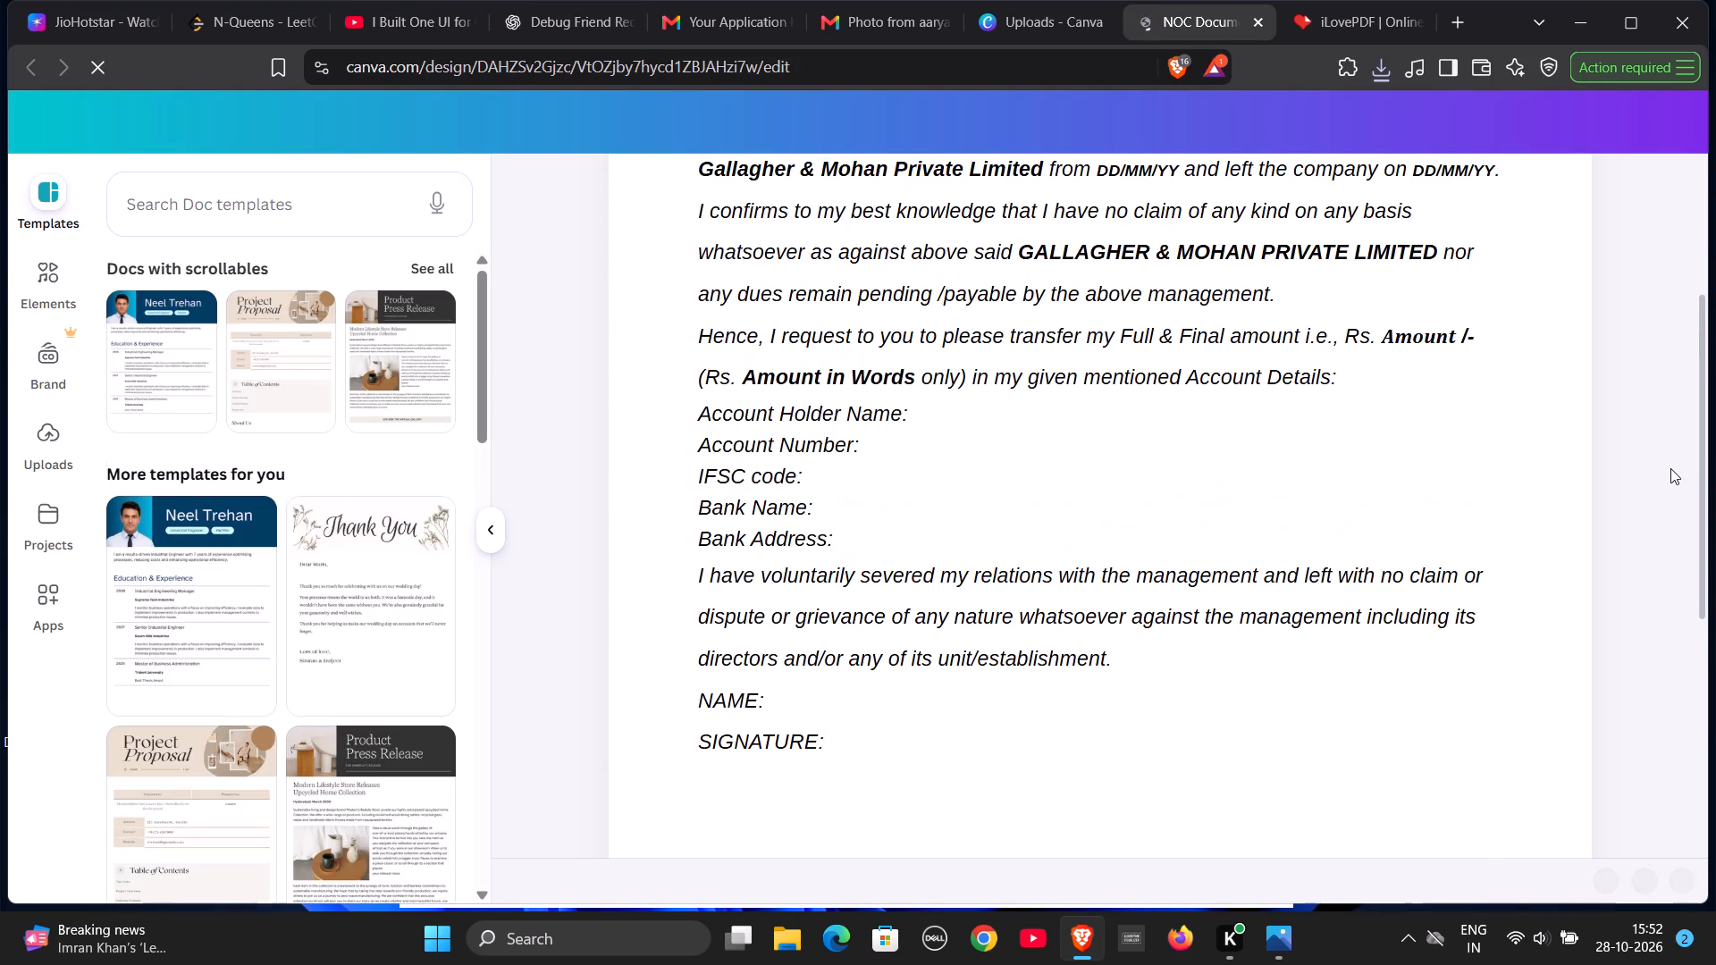
scroll(1670, 468, down, 2)
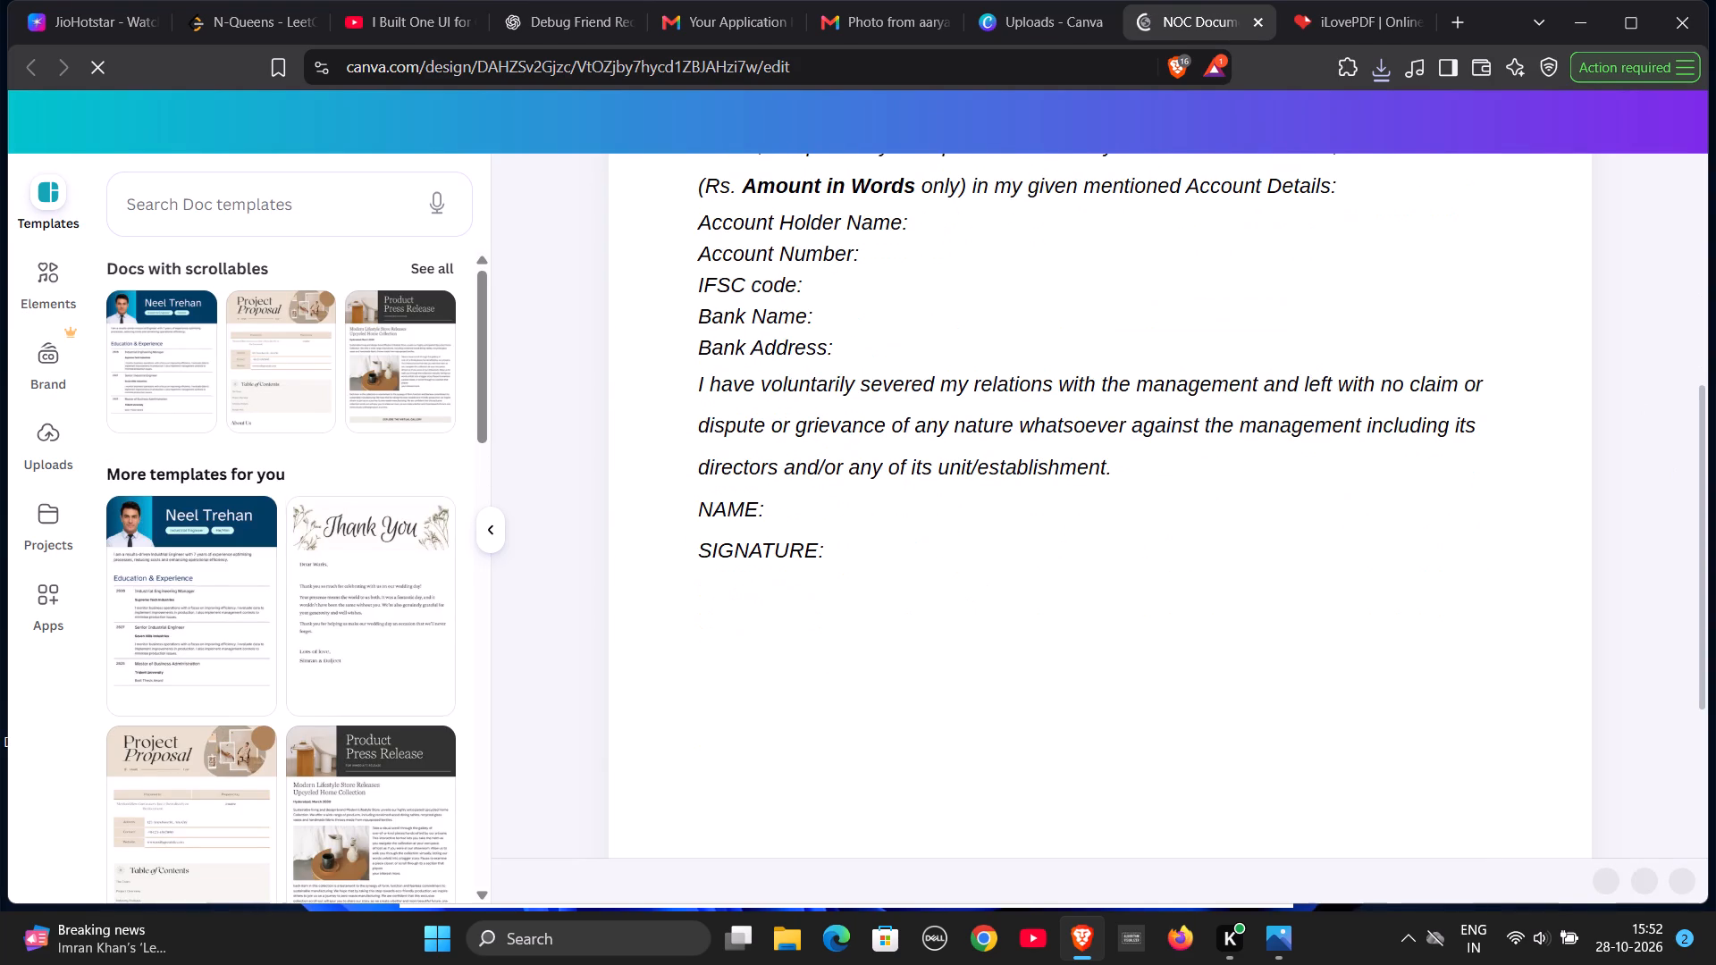
click(701, 592)
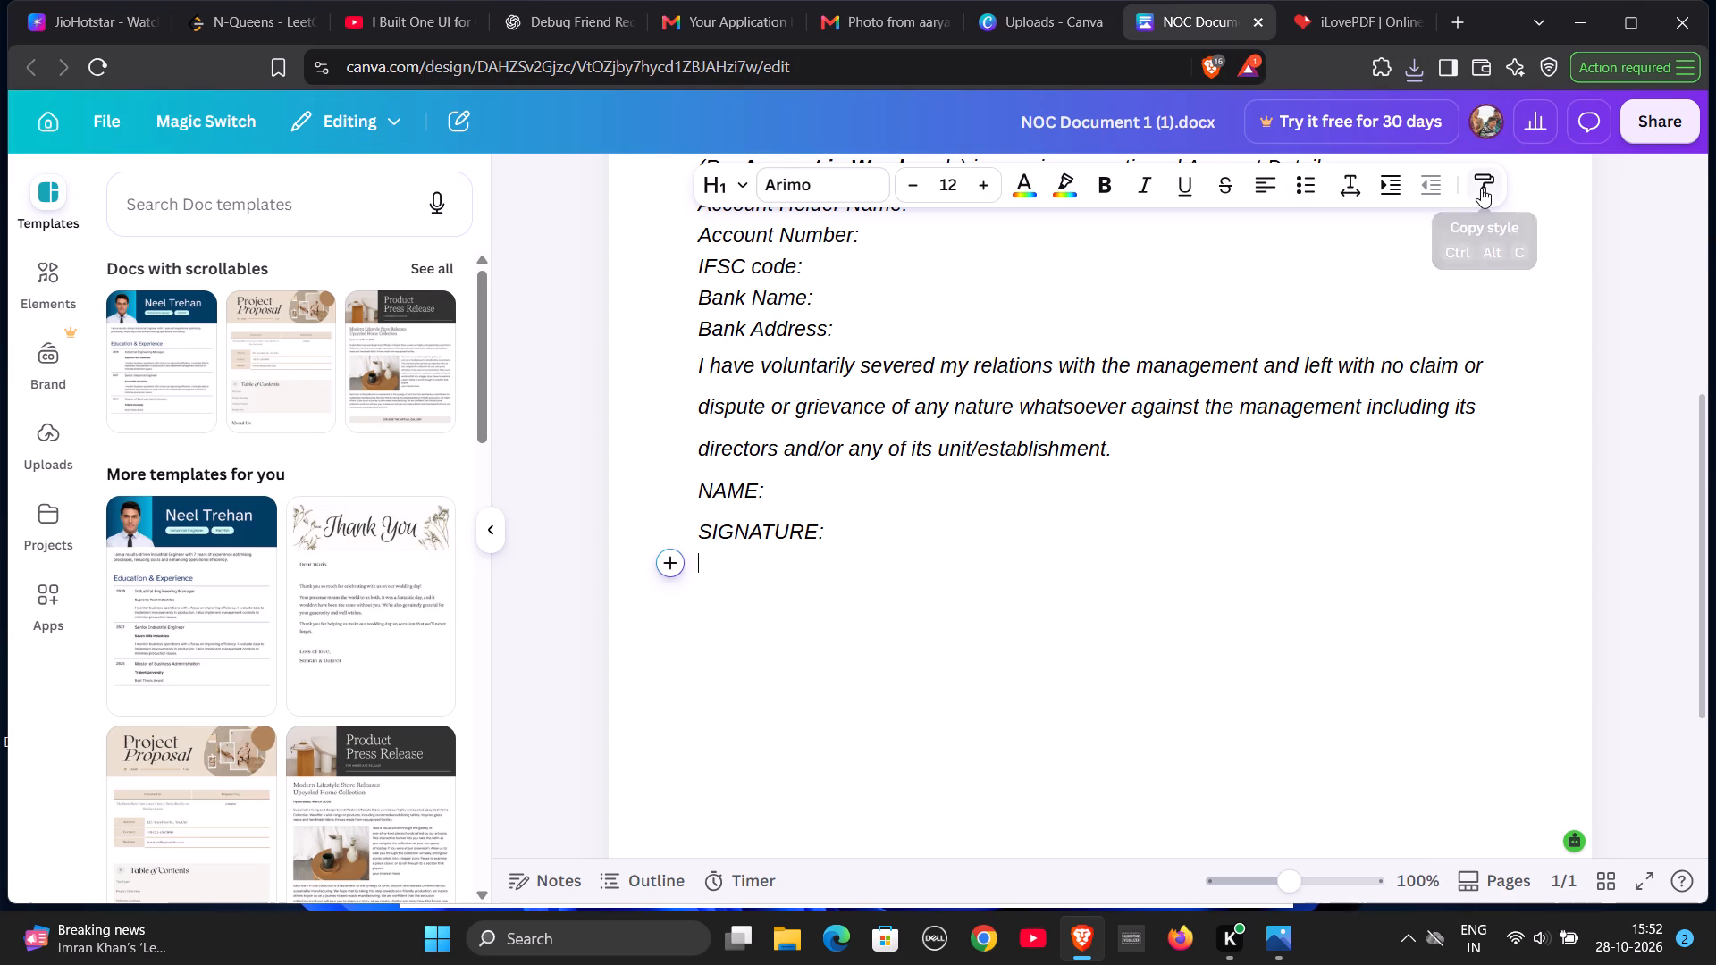
click(702, 567)
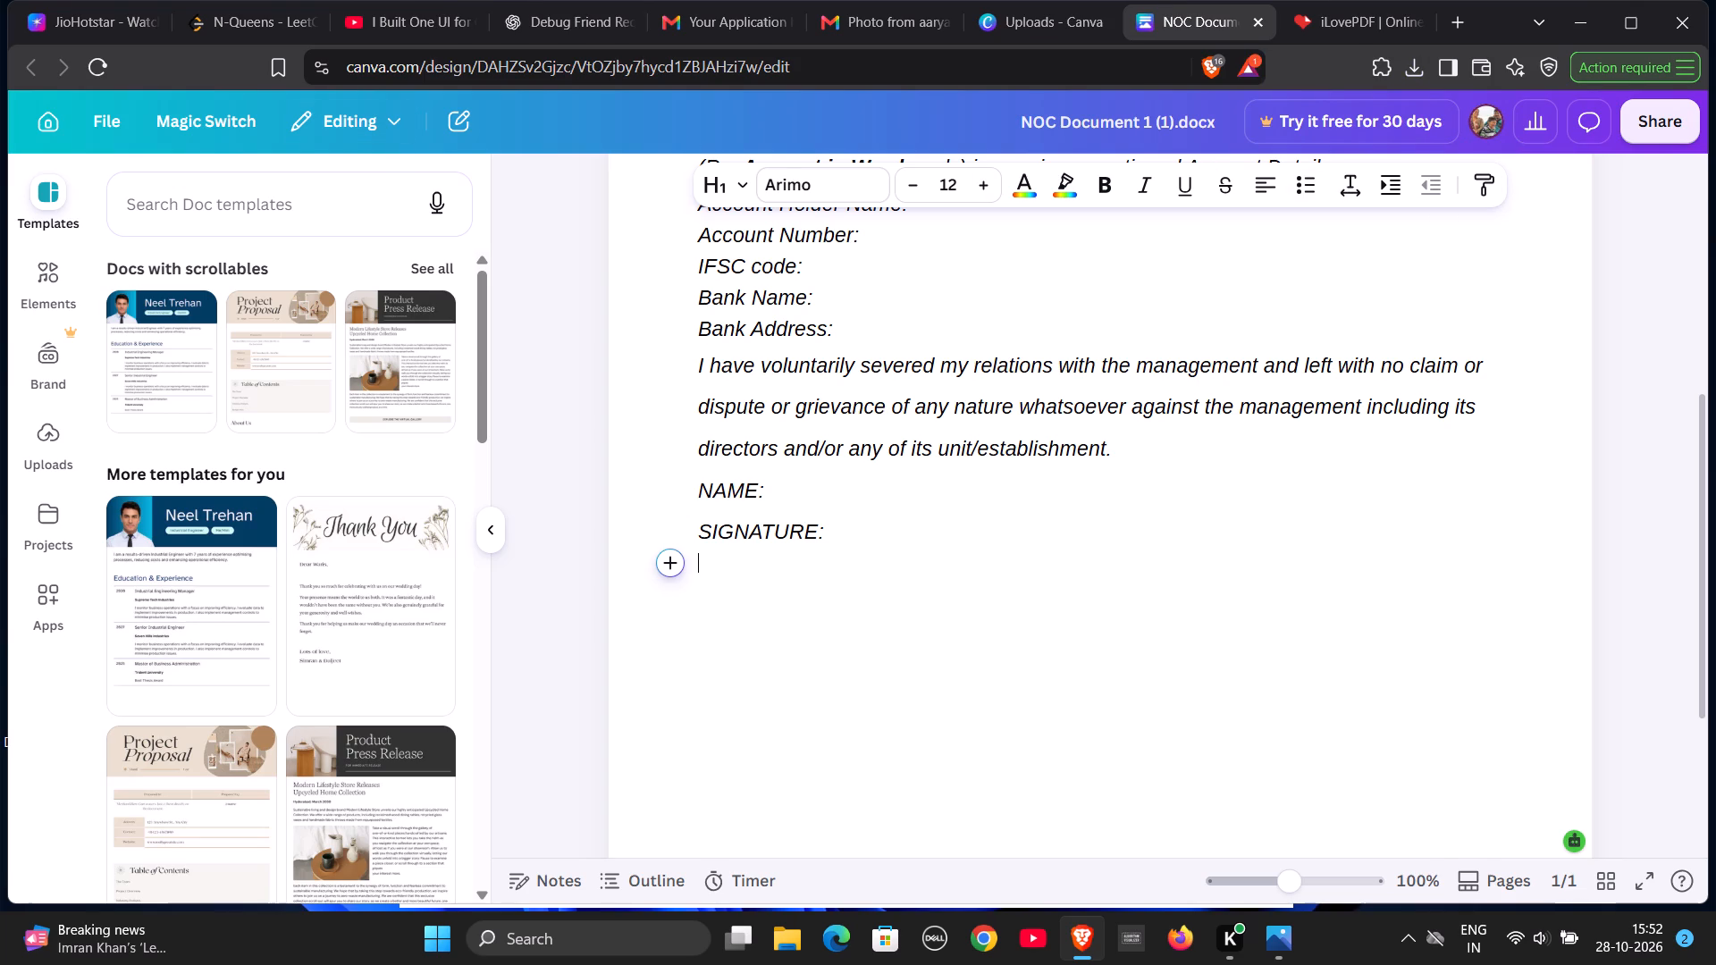
click(702, 567)
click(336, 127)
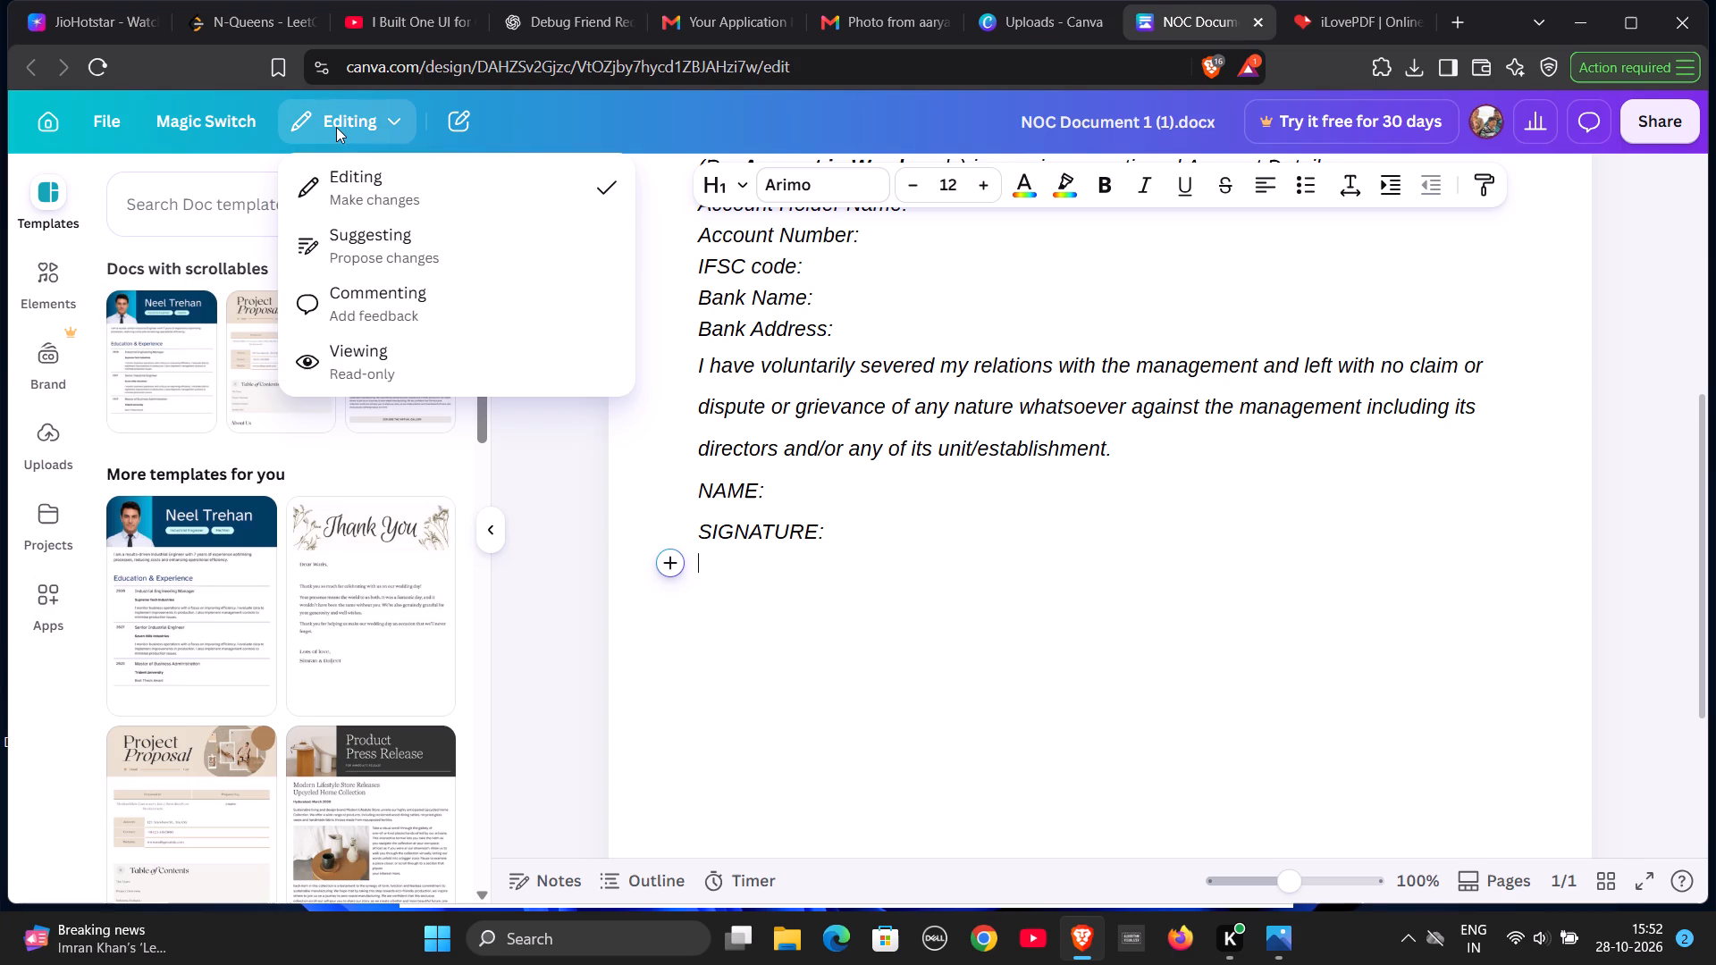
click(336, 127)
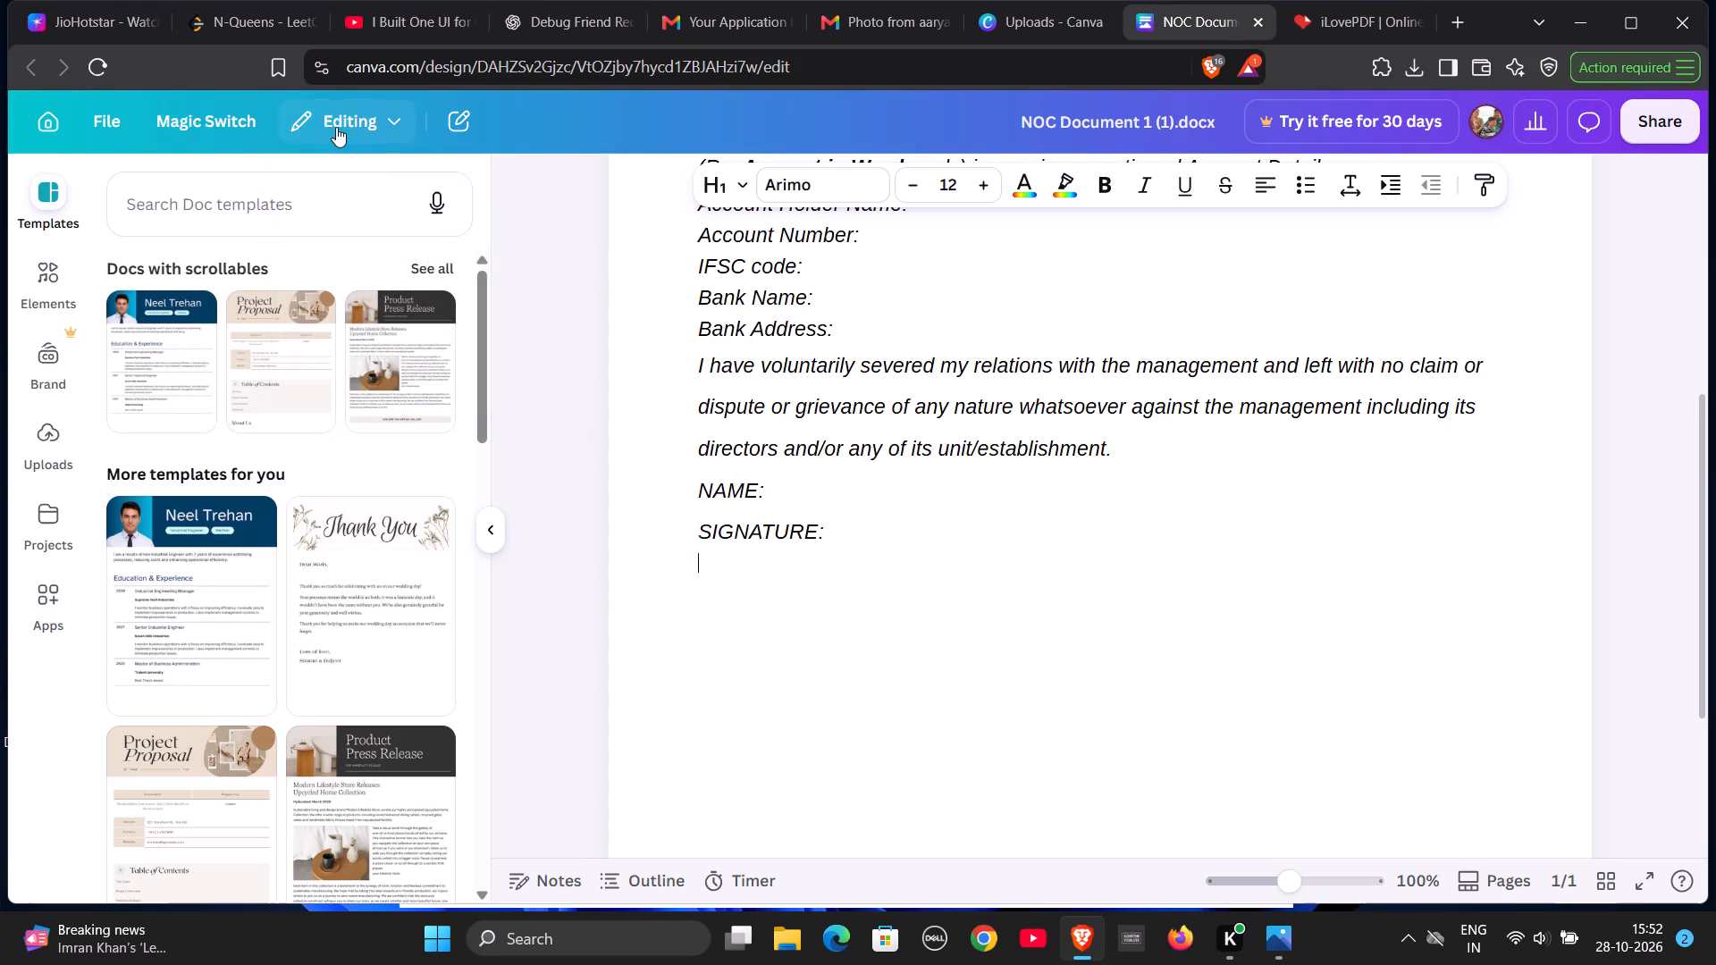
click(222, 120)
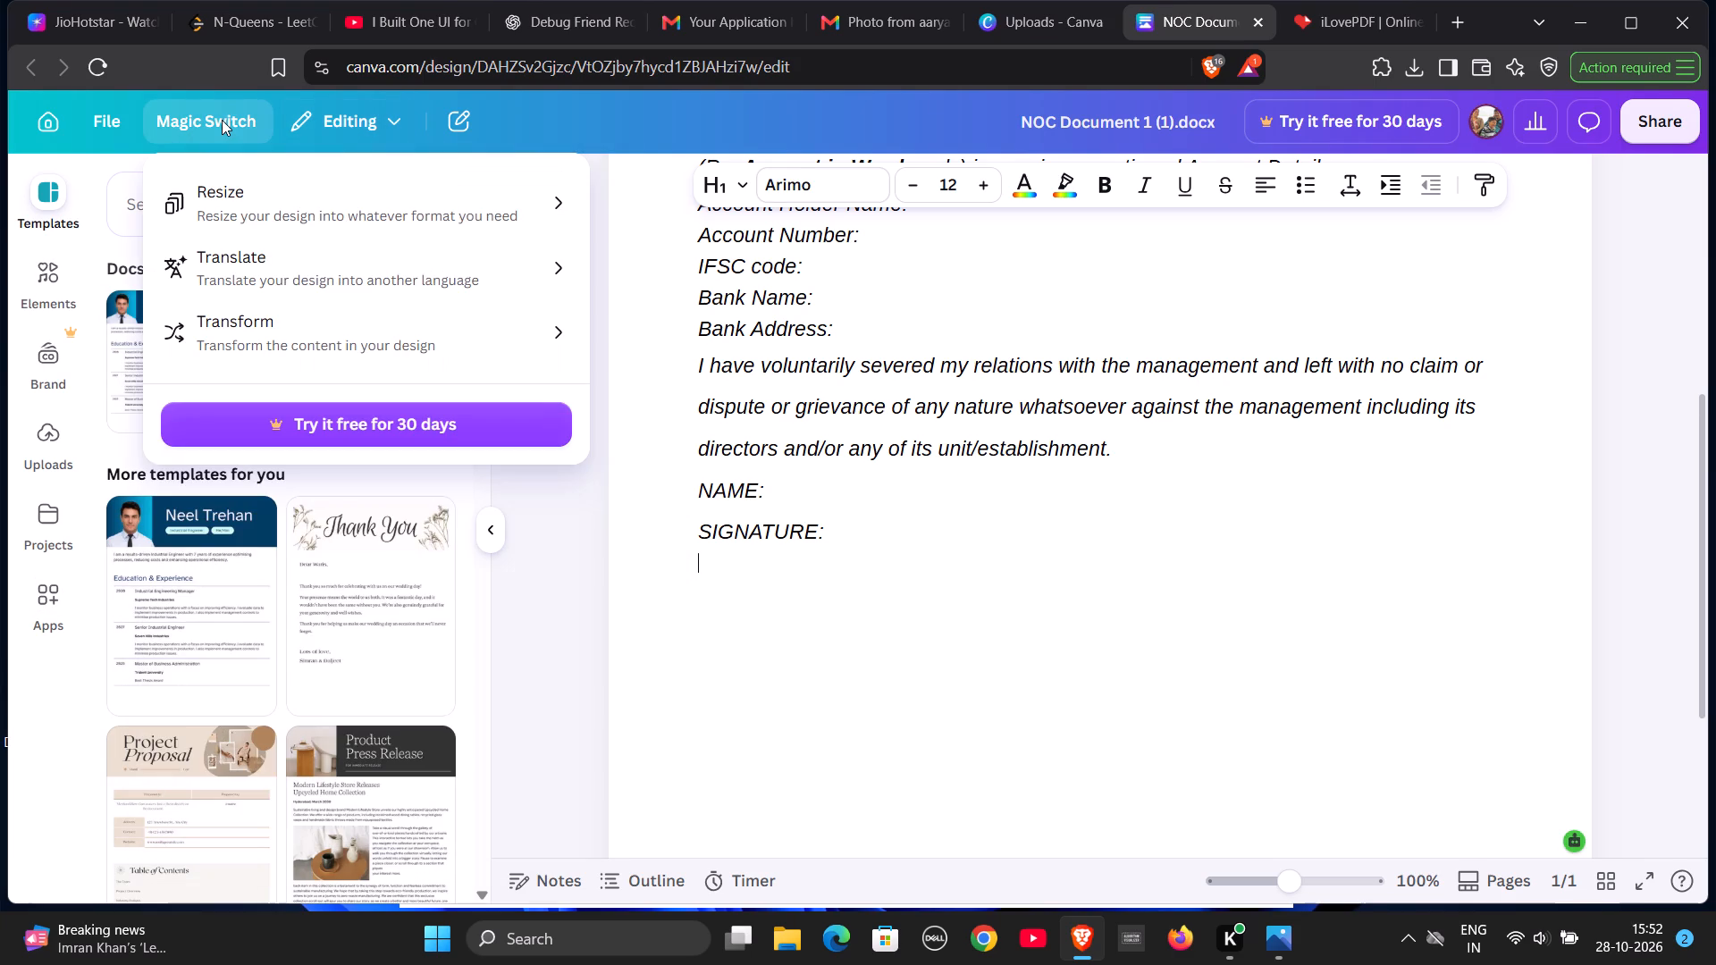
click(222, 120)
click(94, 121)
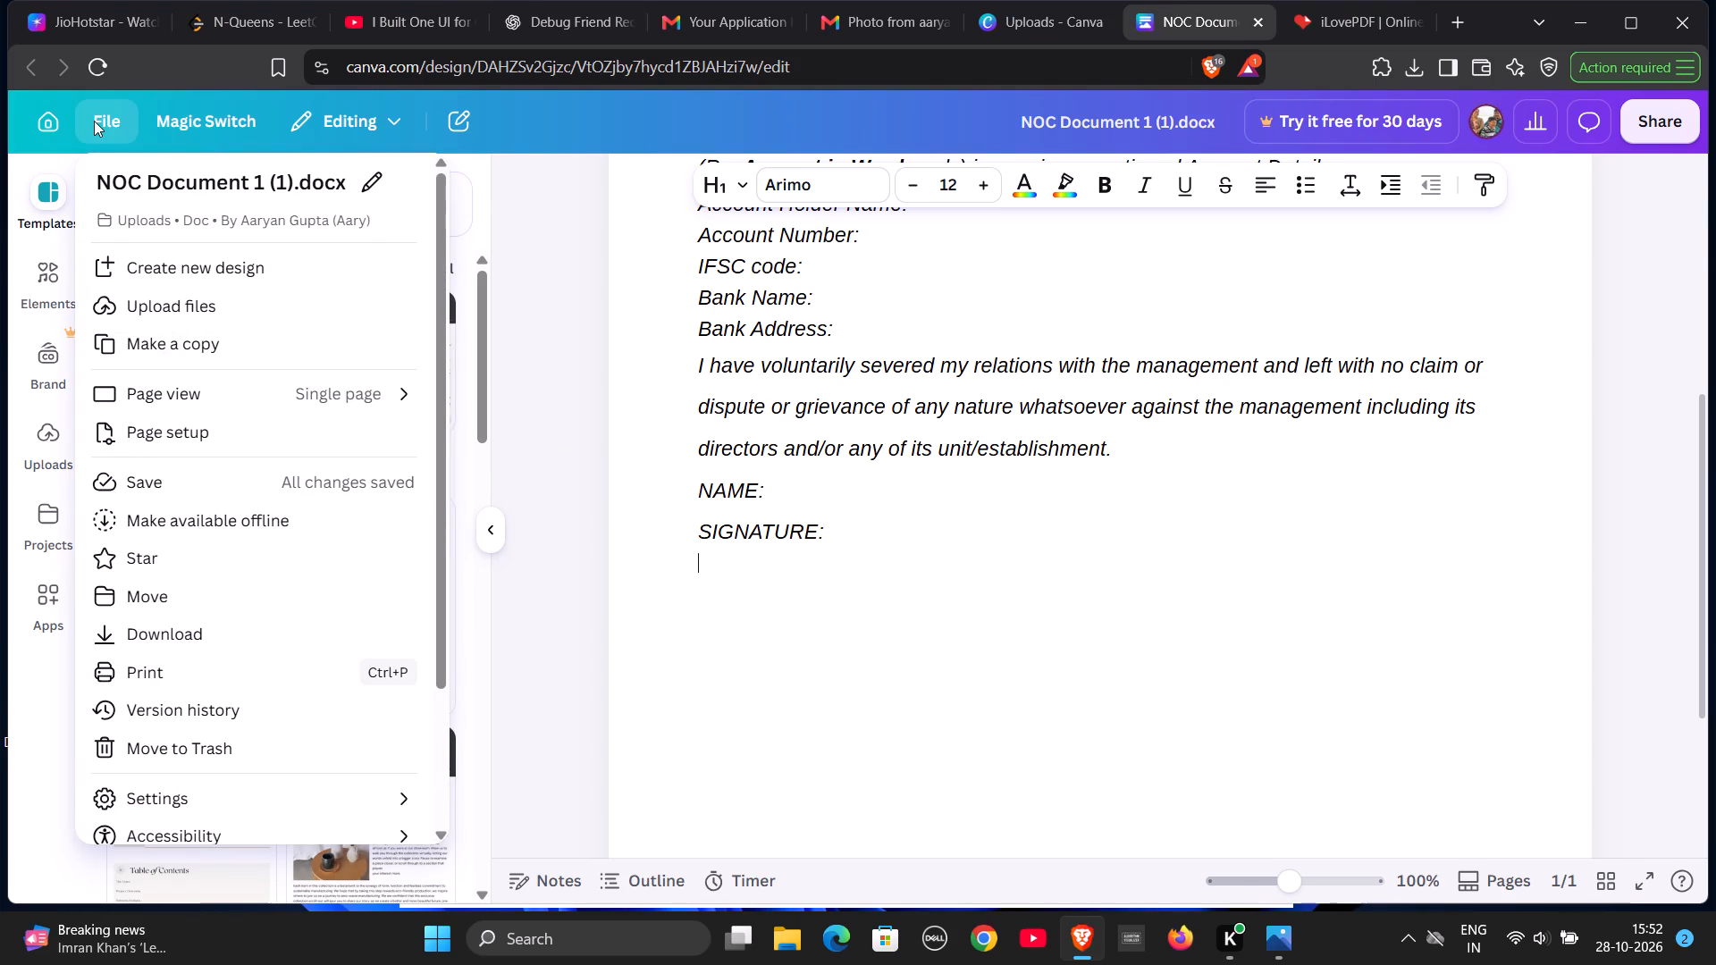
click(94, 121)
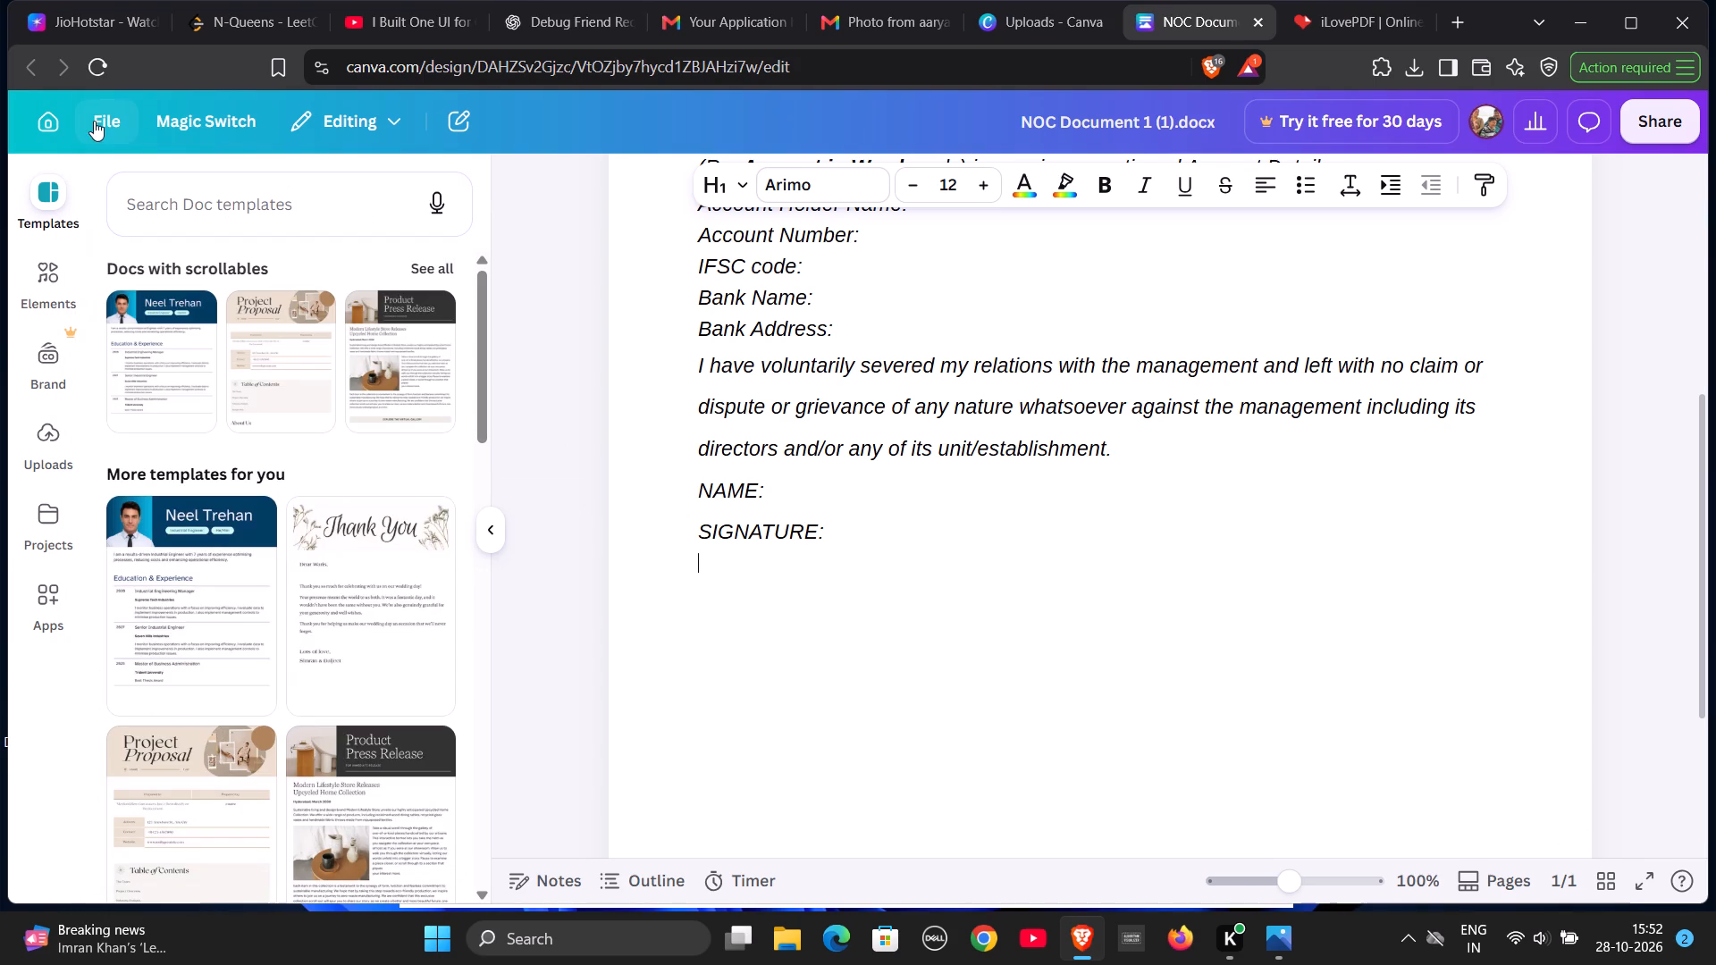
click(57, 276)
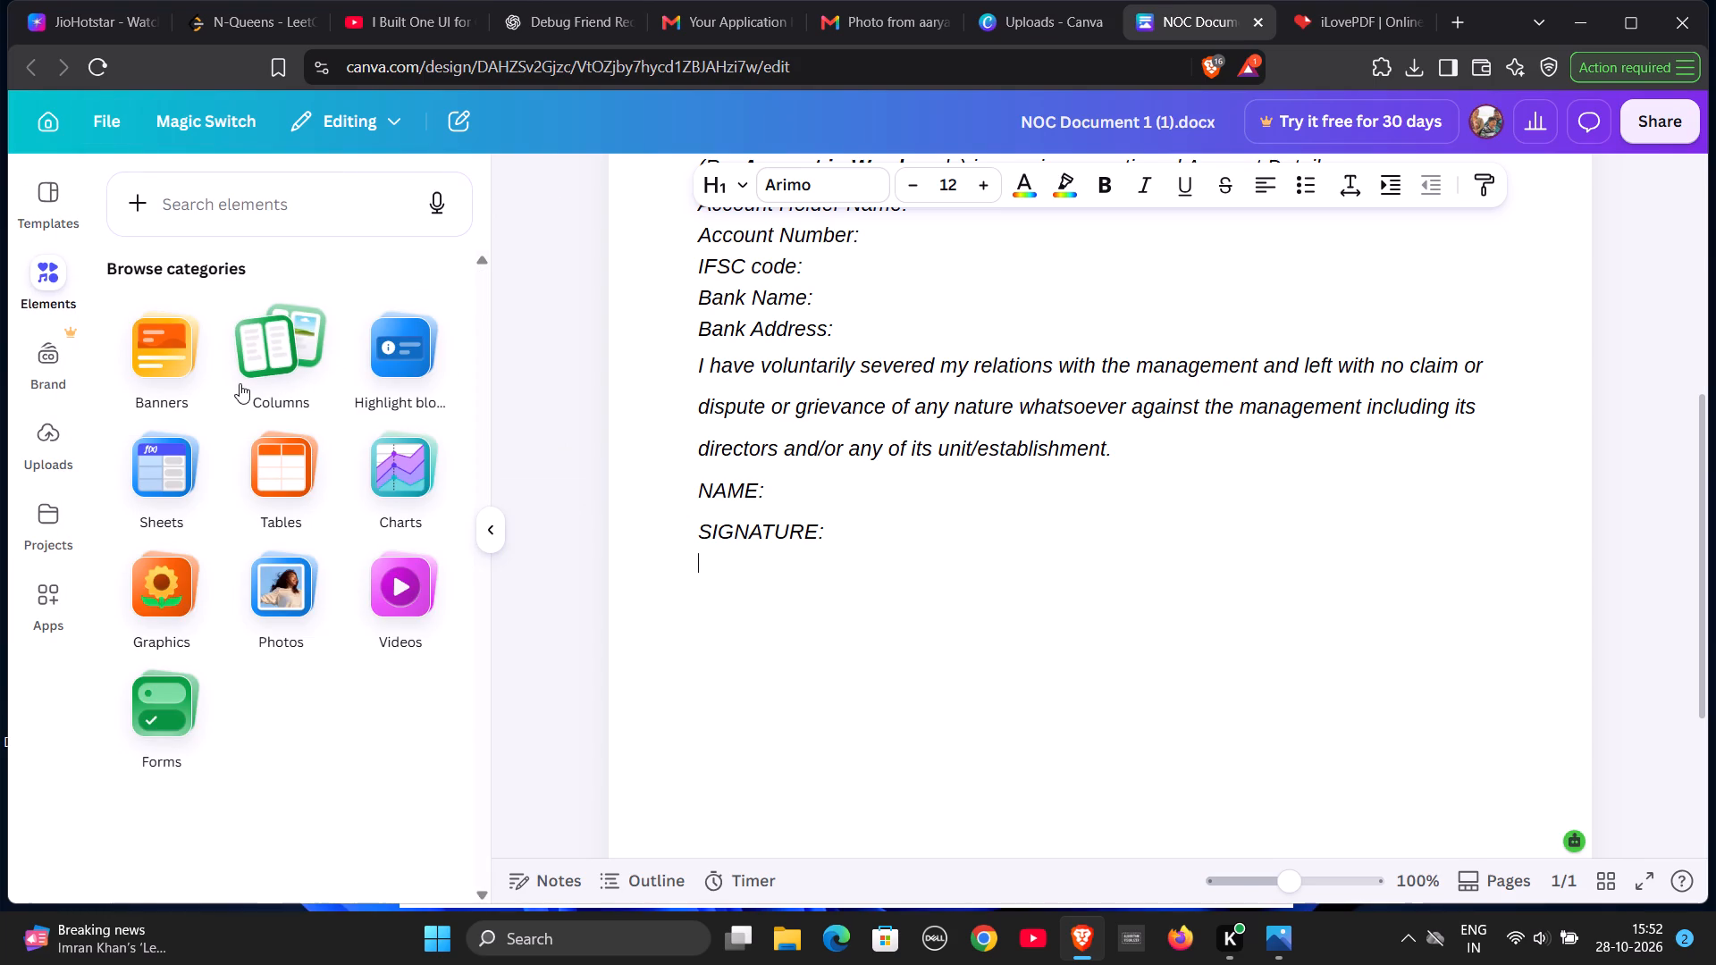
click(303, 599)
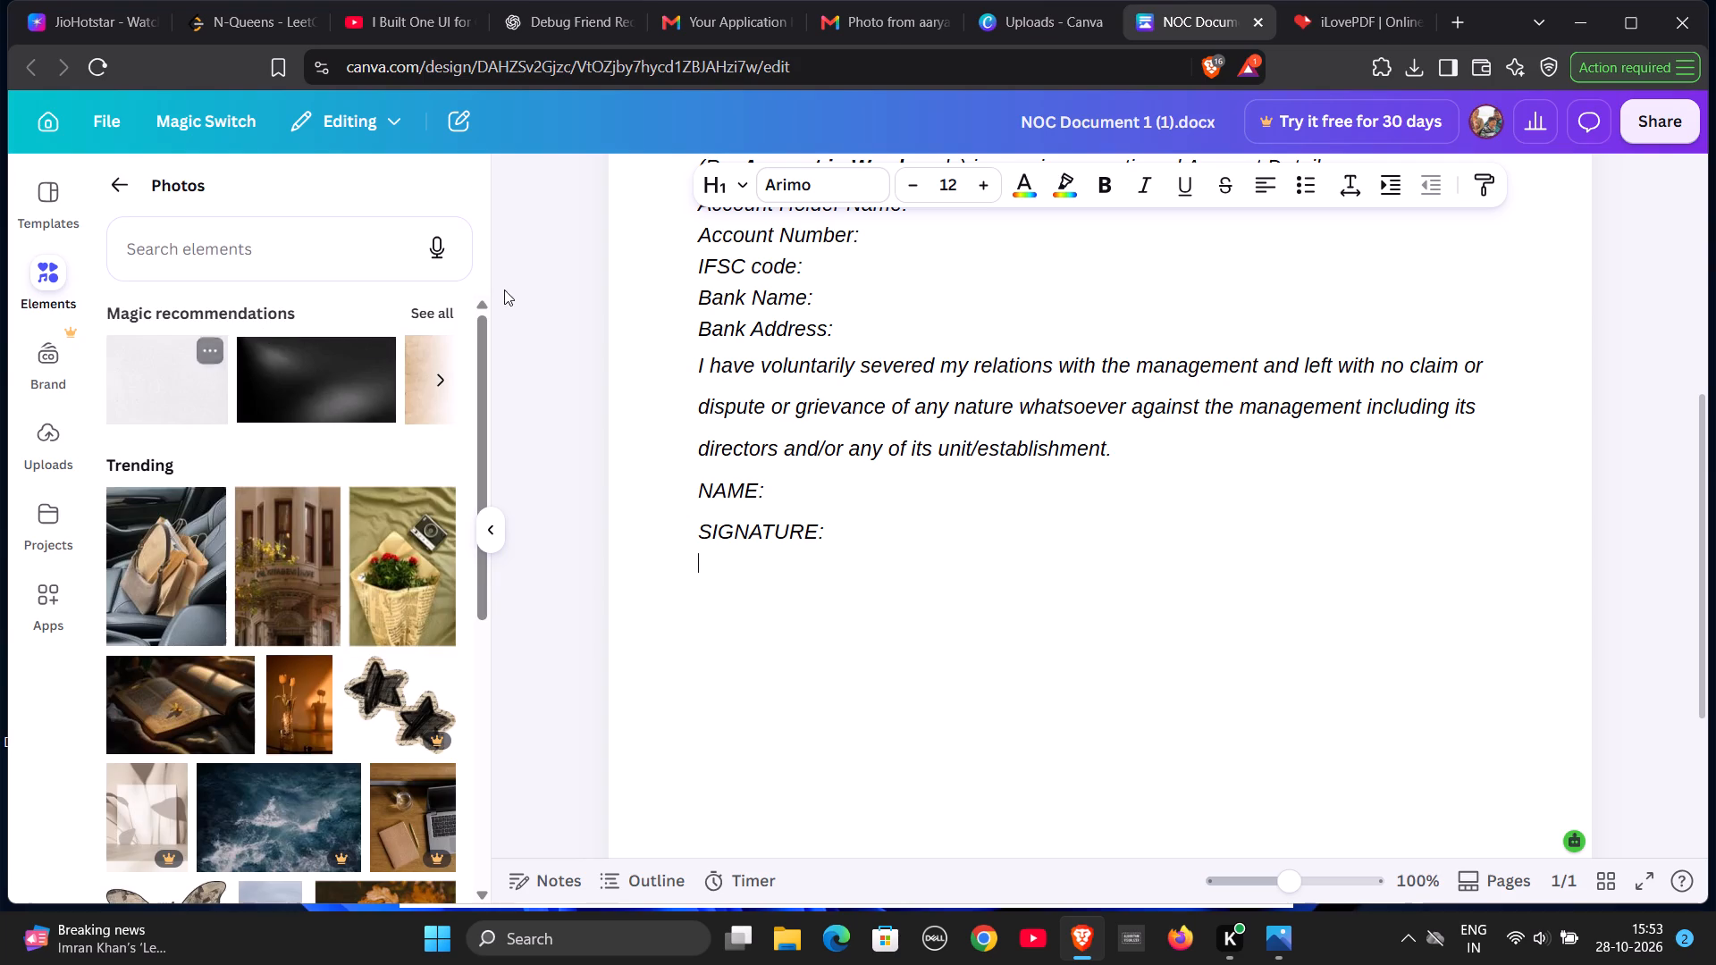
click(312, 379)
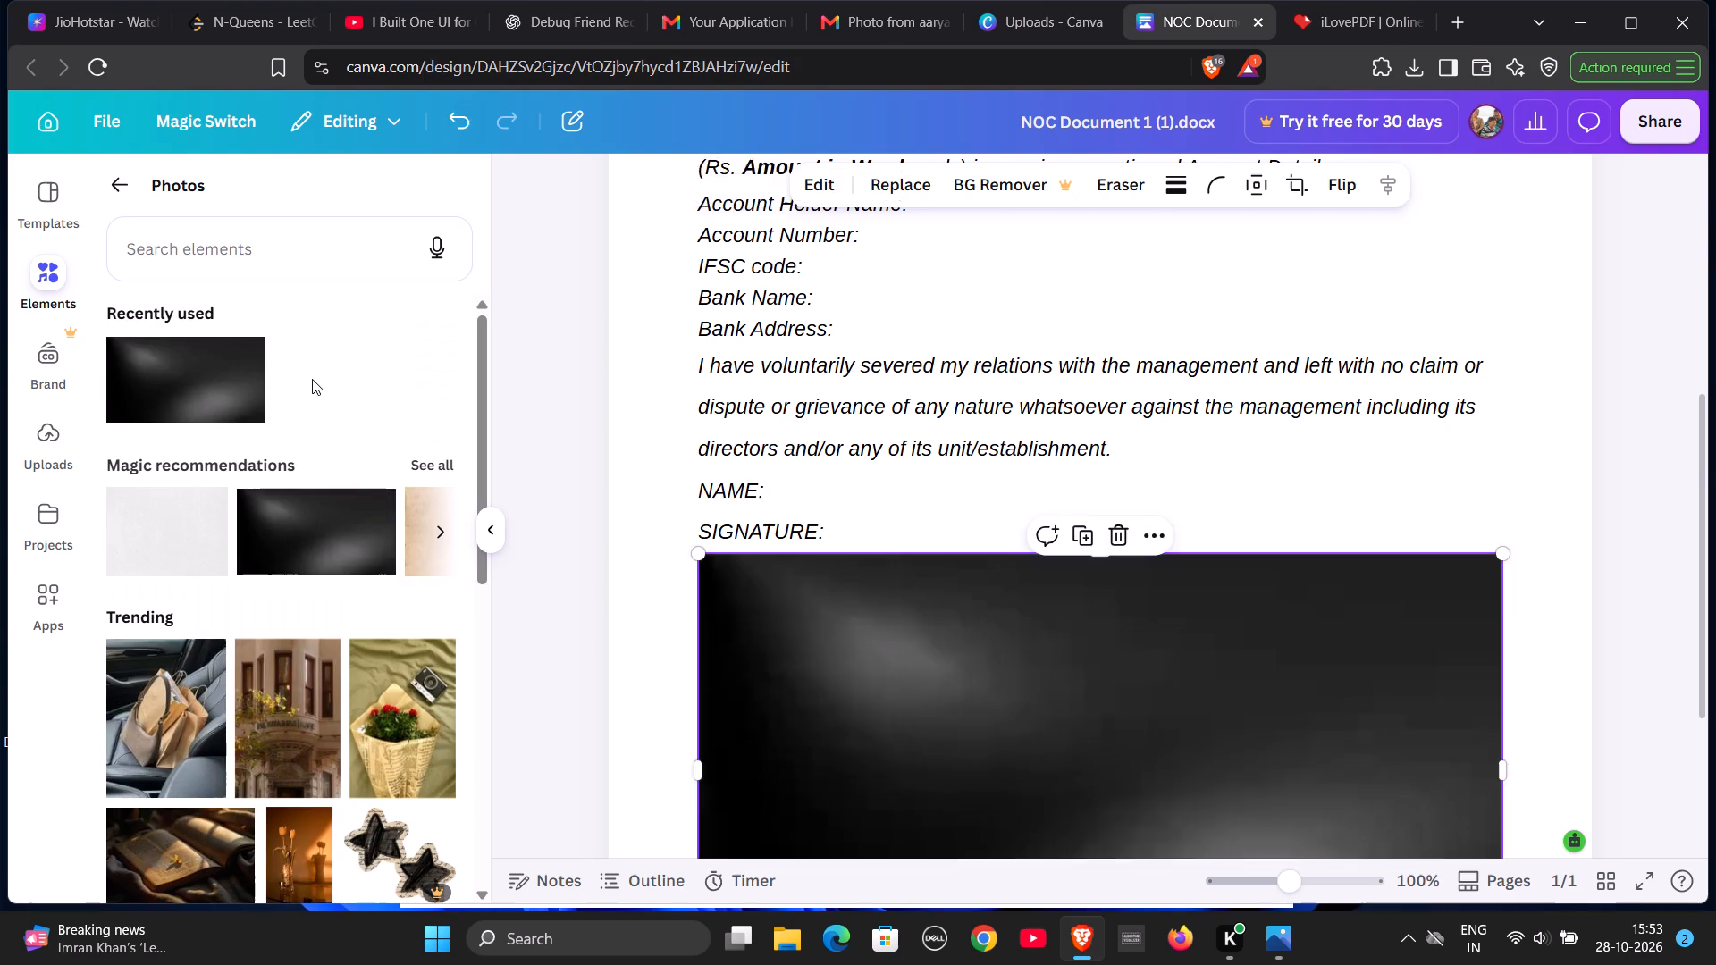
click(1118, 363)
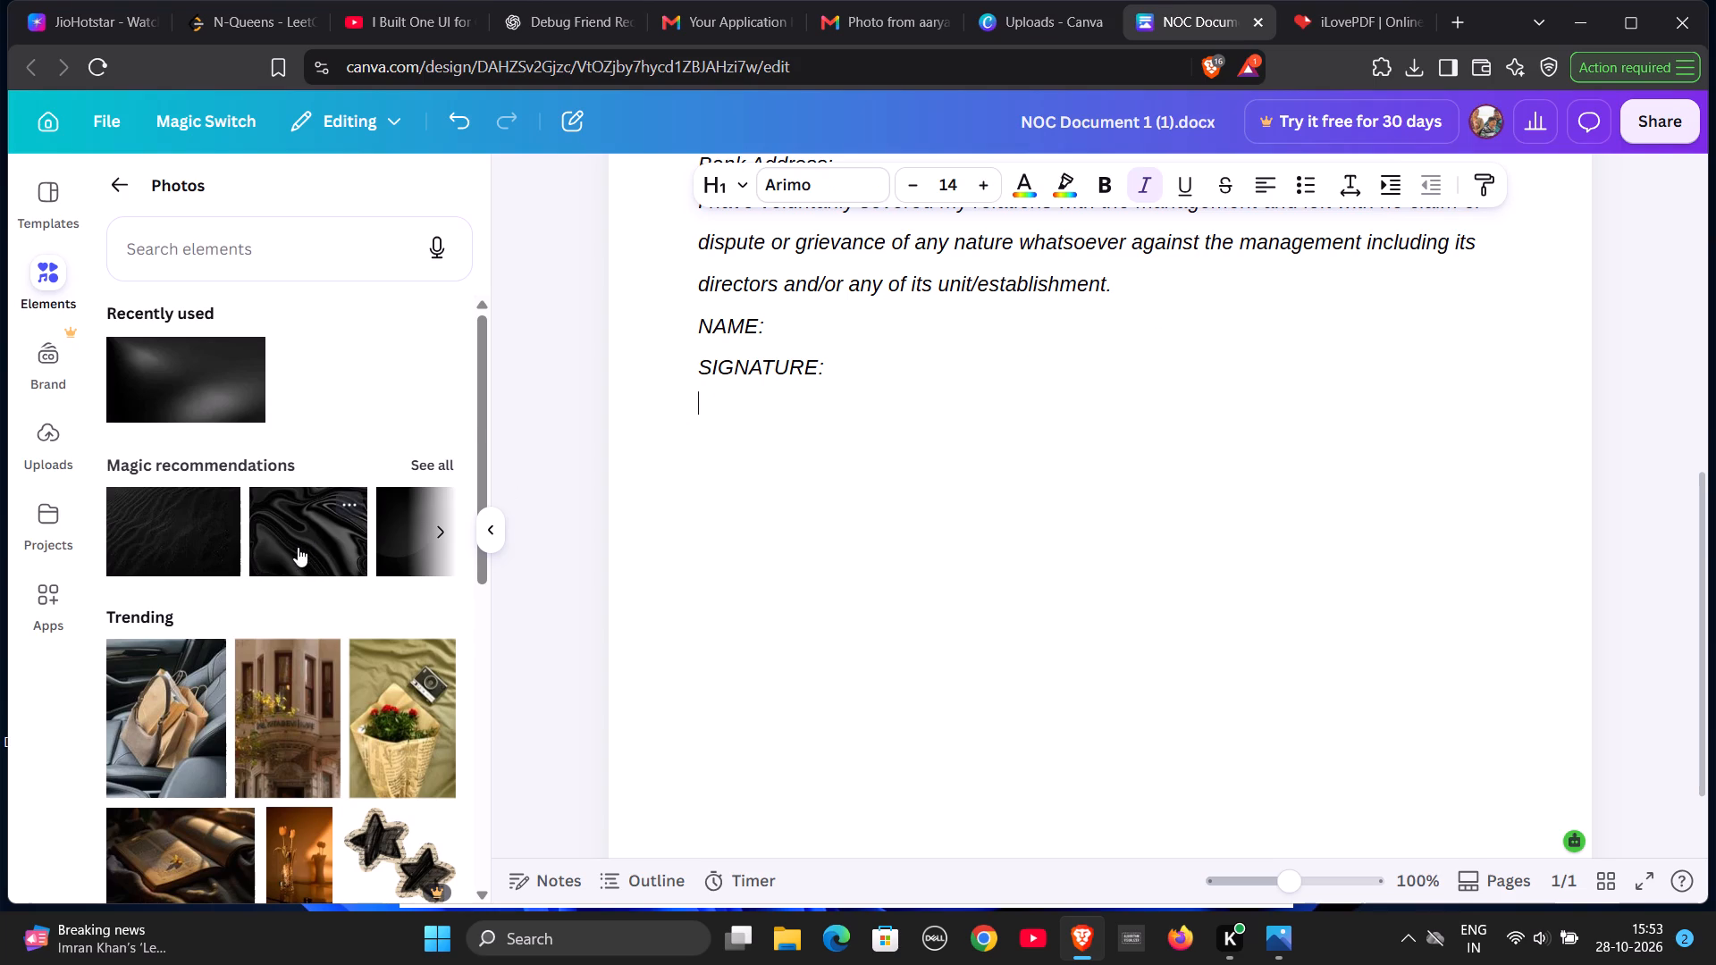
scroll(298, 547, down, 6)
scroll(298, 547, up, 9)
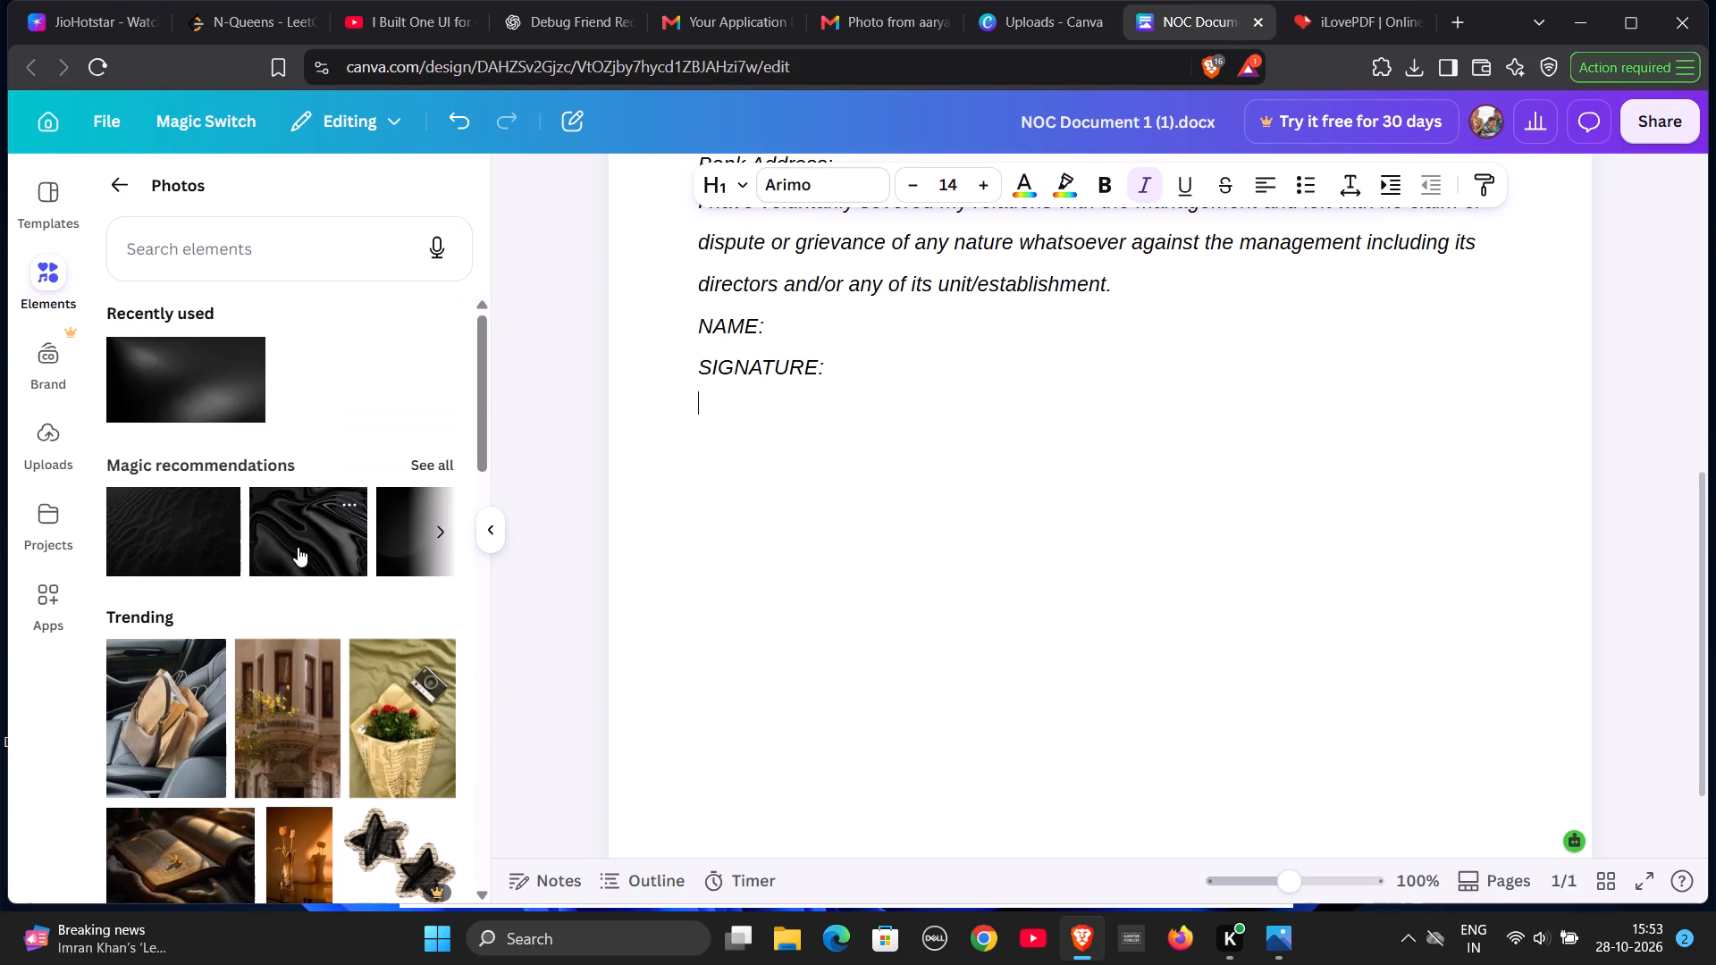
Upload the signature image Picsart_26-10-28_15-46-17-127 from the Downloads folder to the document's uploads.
click(45, 450)
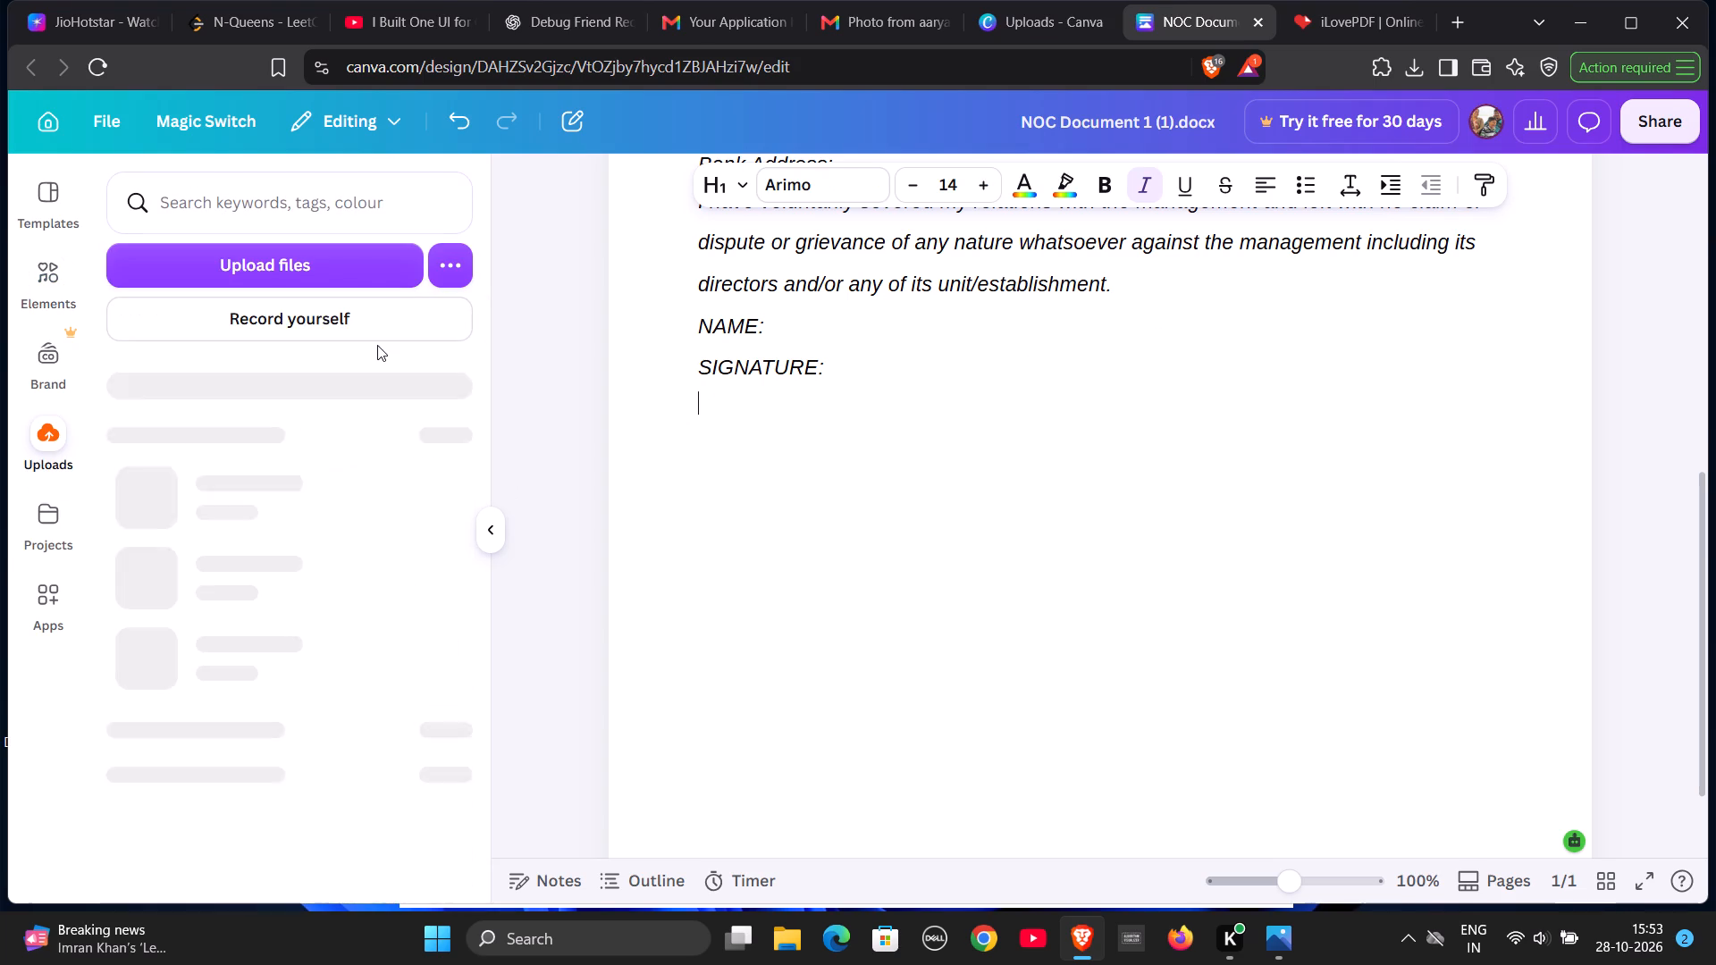
click(278, 276)
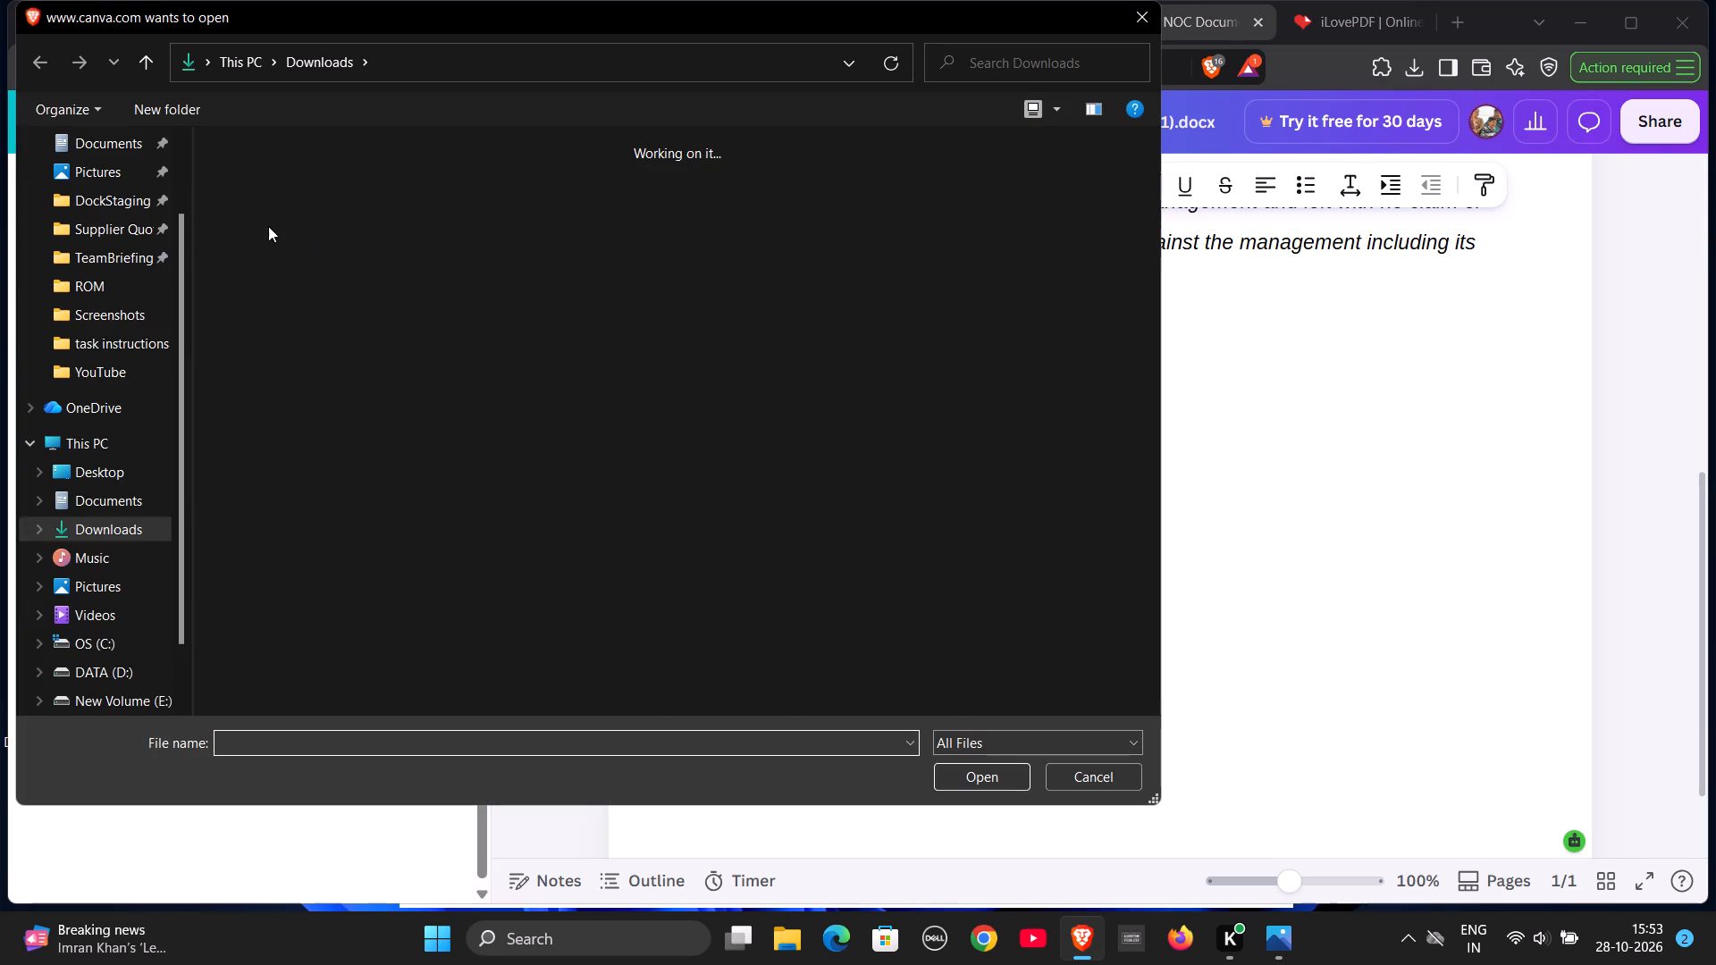
click(263, 223)
click(976, 780)
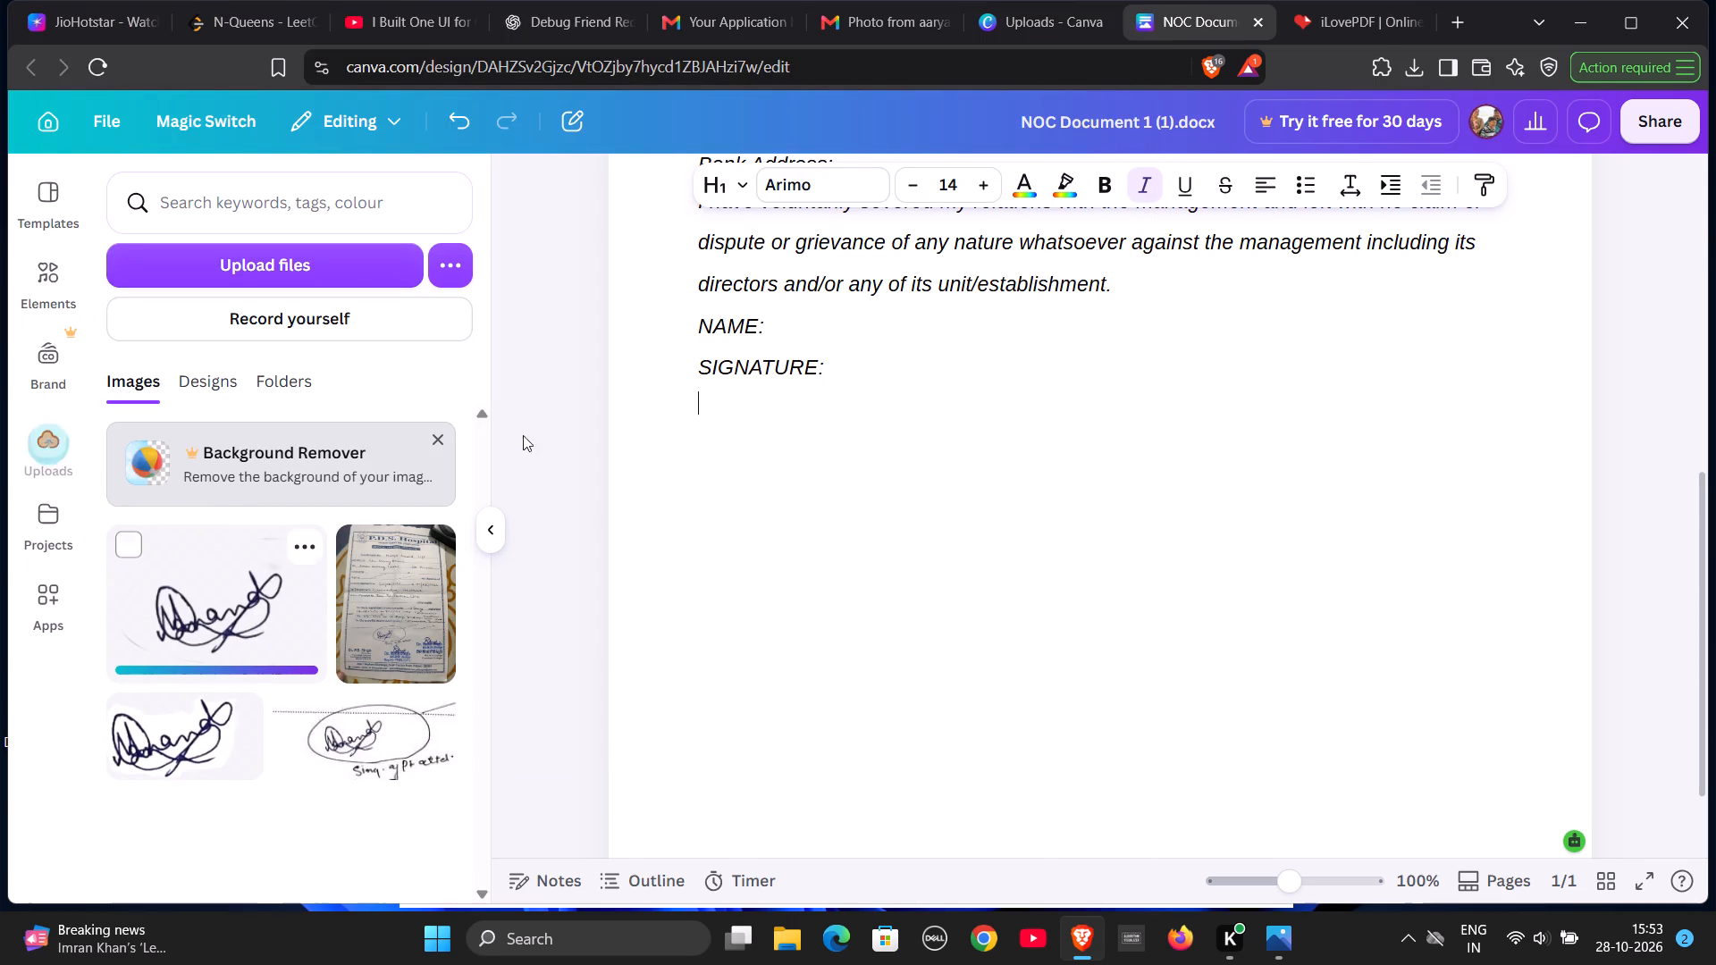
Insert the newly uploaded signature image below the SIGNATURE line and shrink it to a small thumbnail.
click(237, 592)
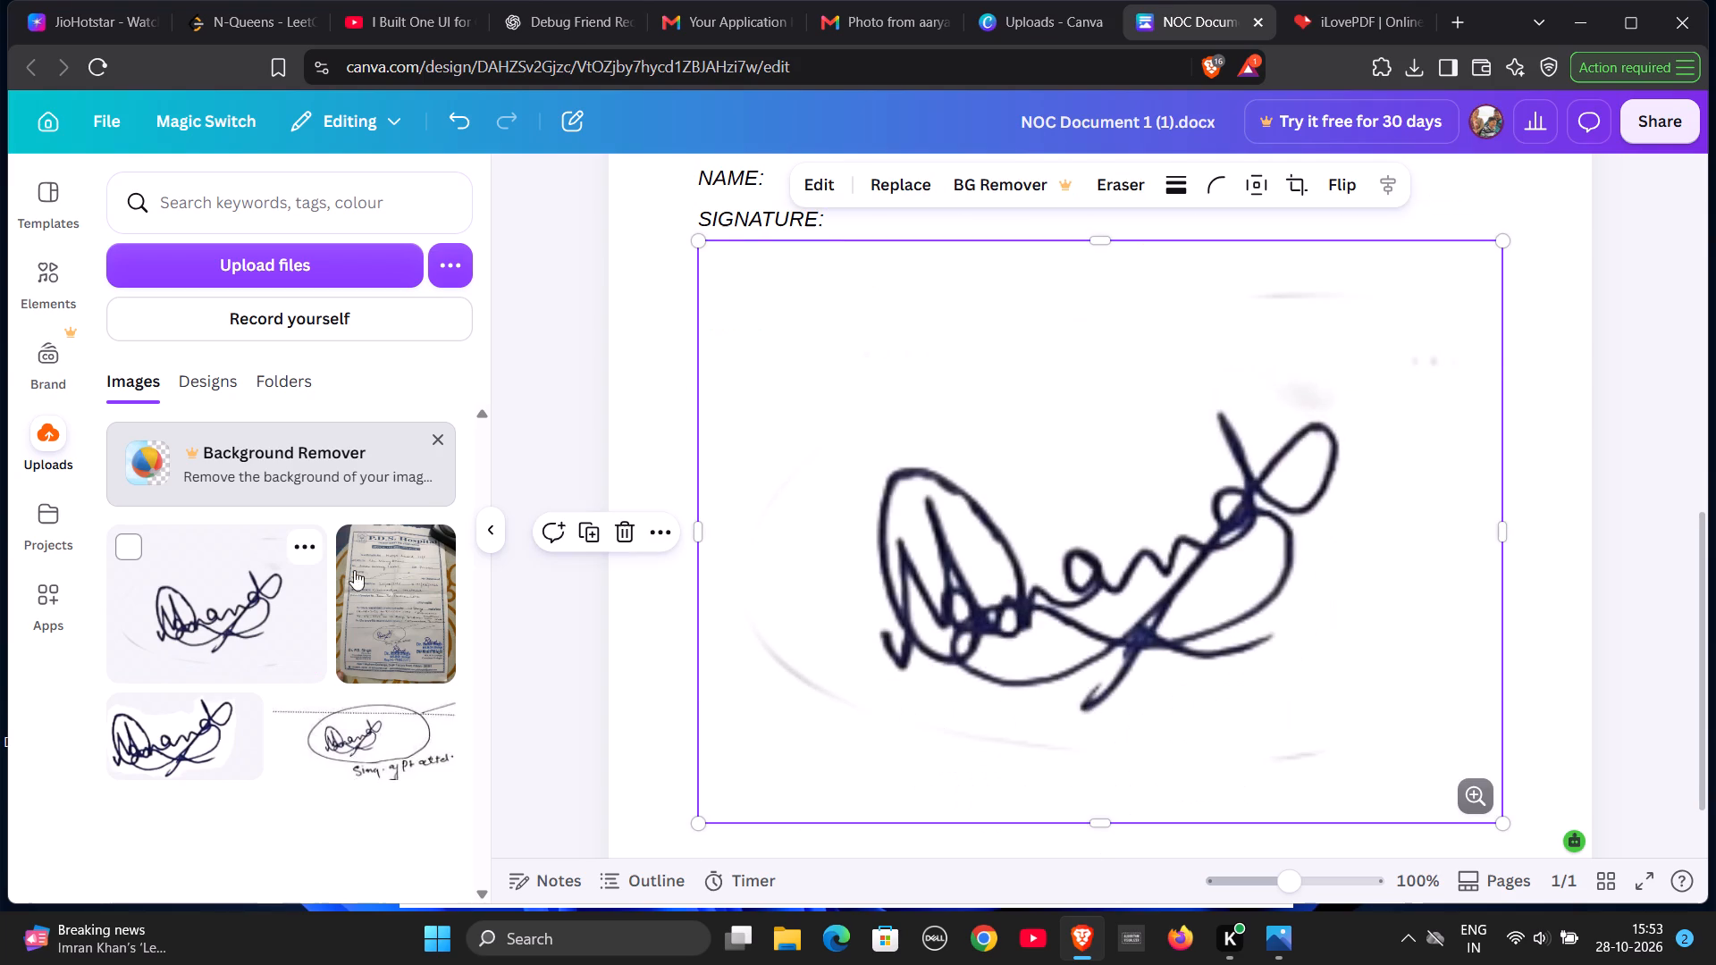
drag(1506, 830, 978, 500)
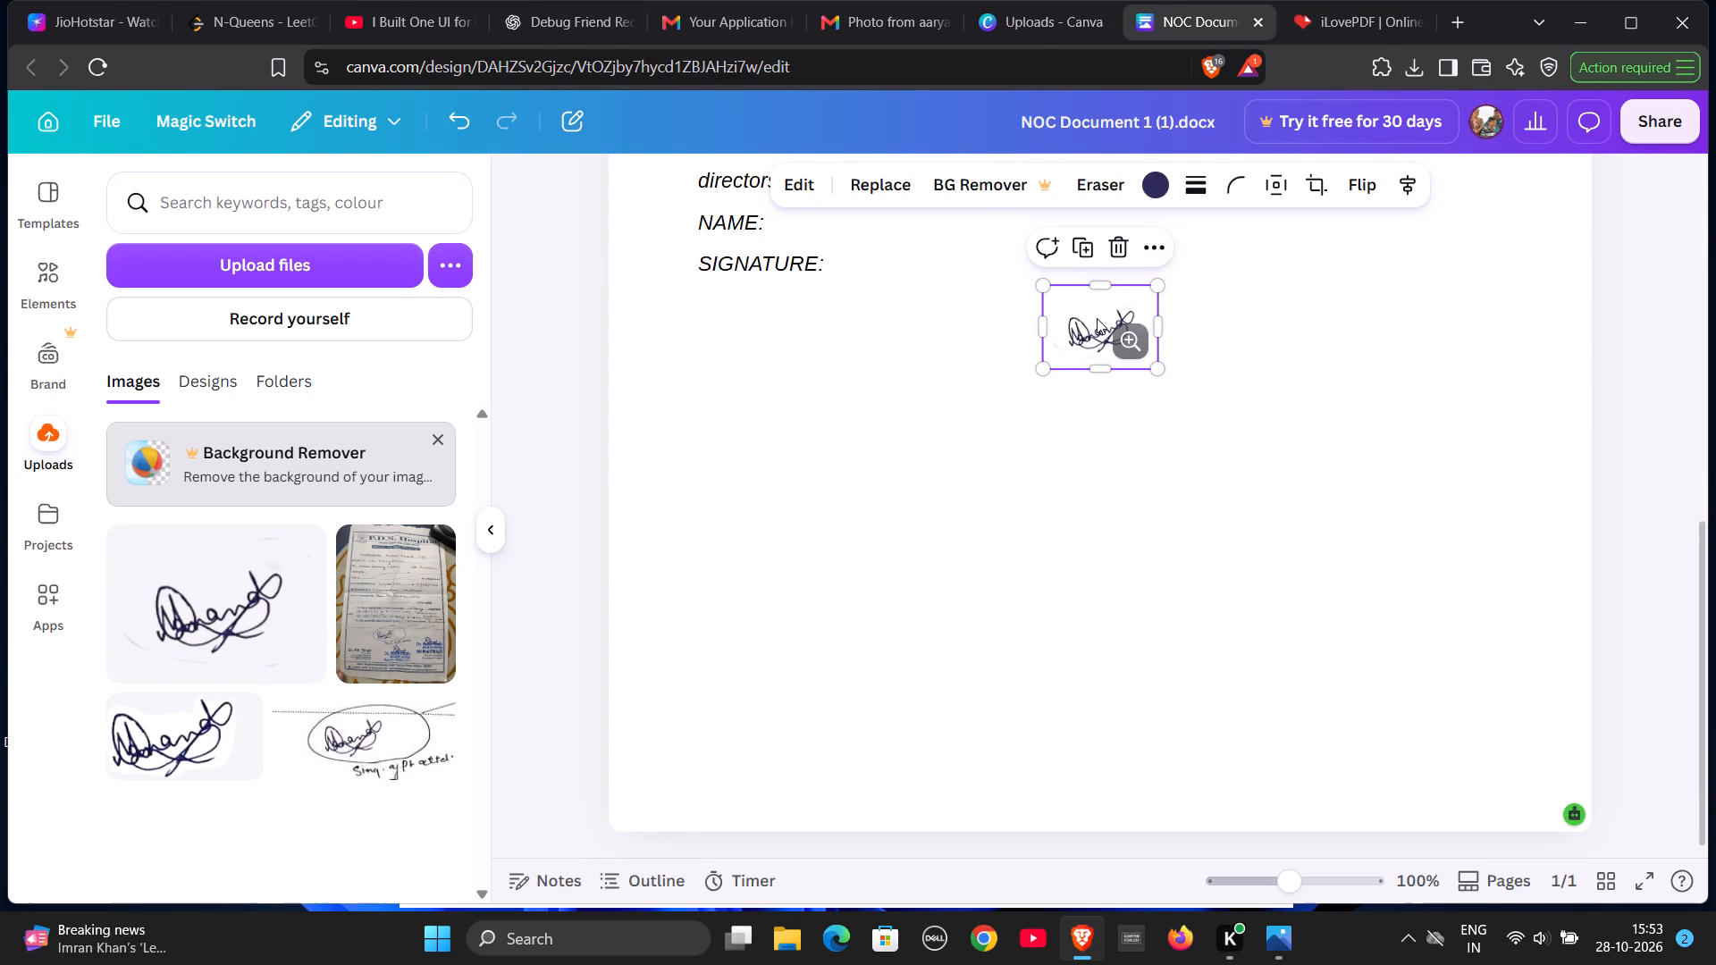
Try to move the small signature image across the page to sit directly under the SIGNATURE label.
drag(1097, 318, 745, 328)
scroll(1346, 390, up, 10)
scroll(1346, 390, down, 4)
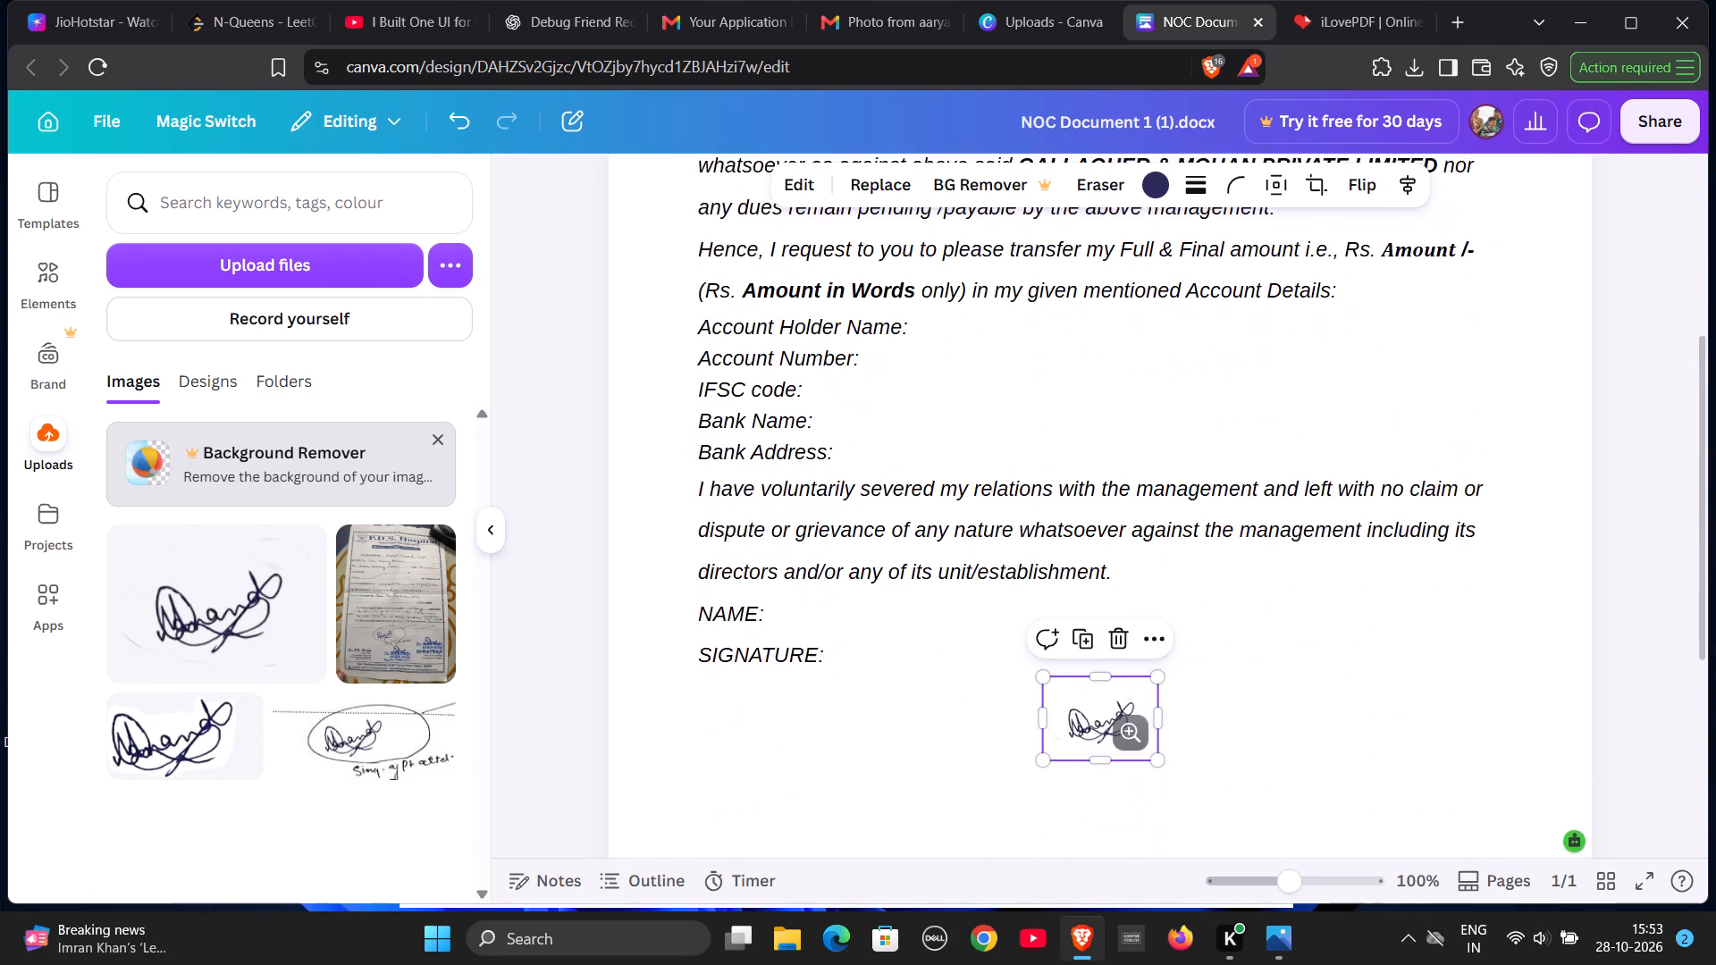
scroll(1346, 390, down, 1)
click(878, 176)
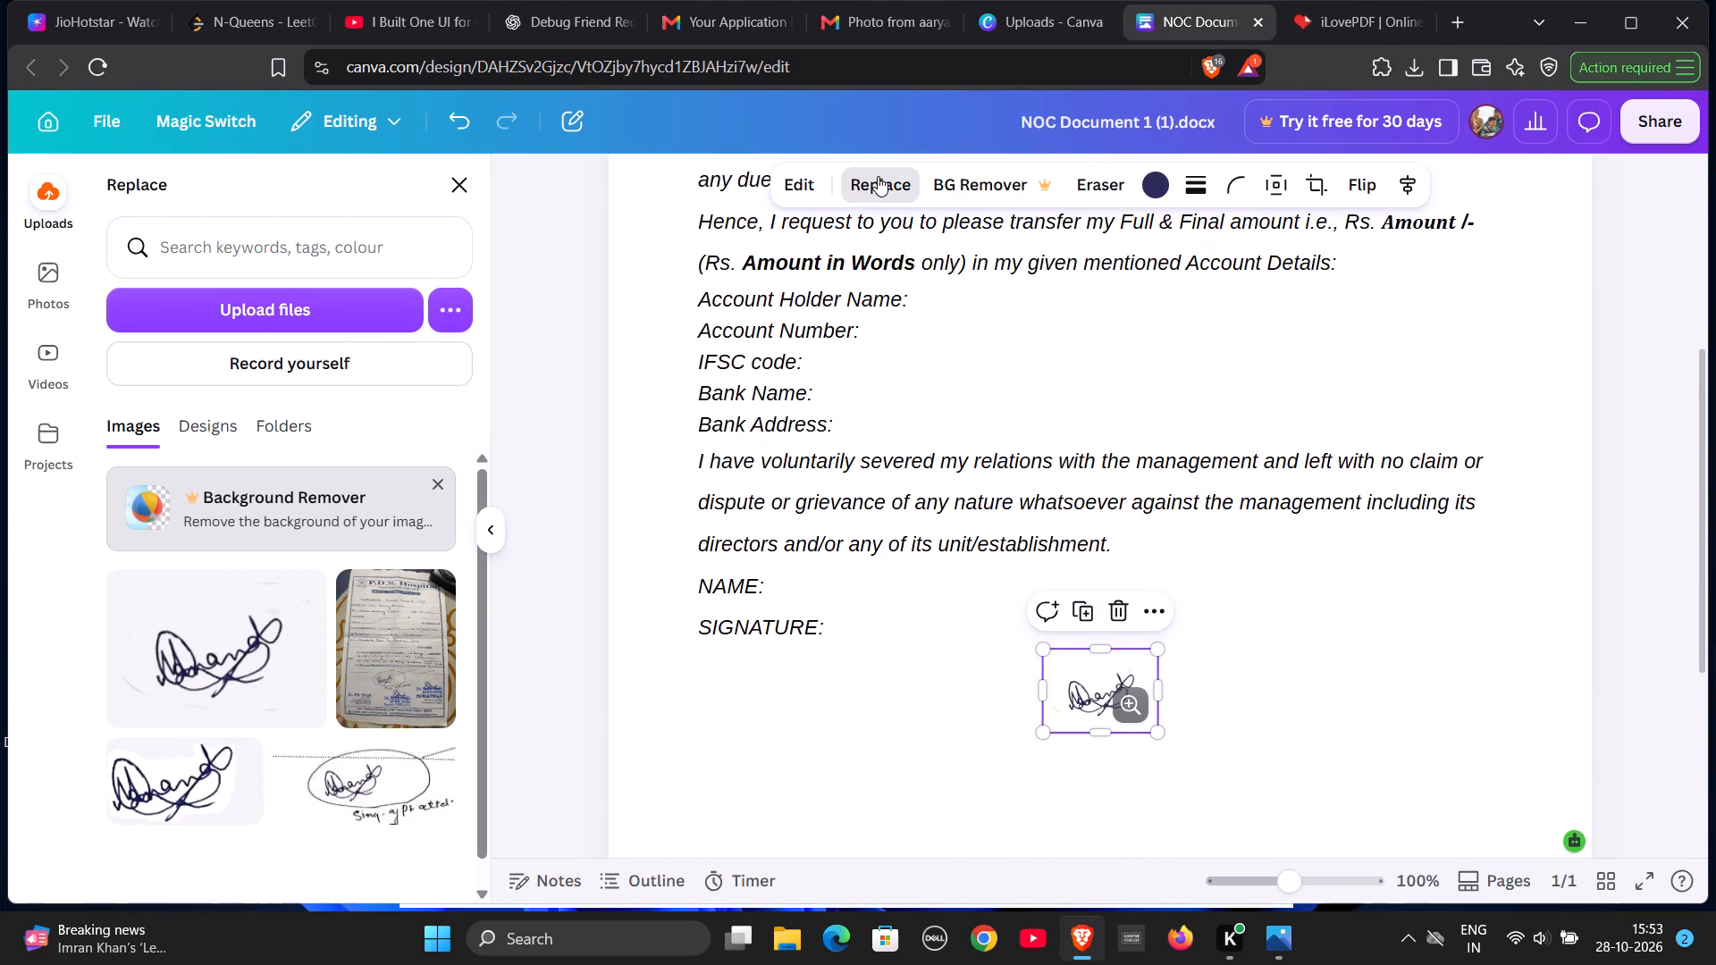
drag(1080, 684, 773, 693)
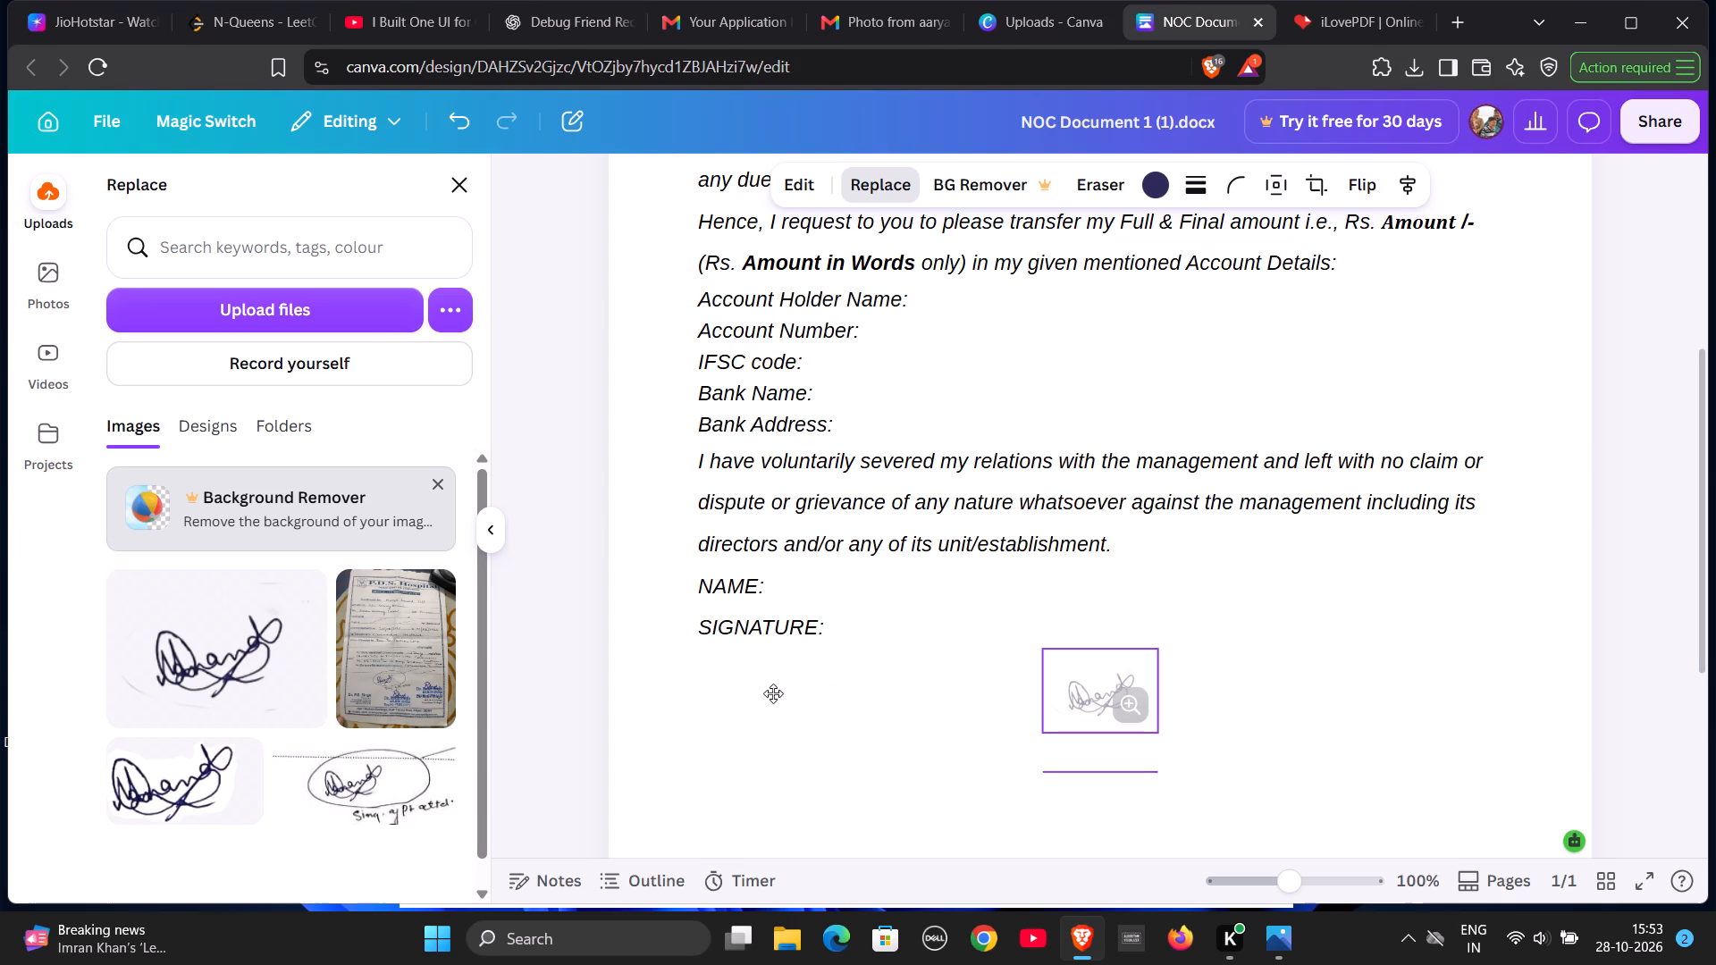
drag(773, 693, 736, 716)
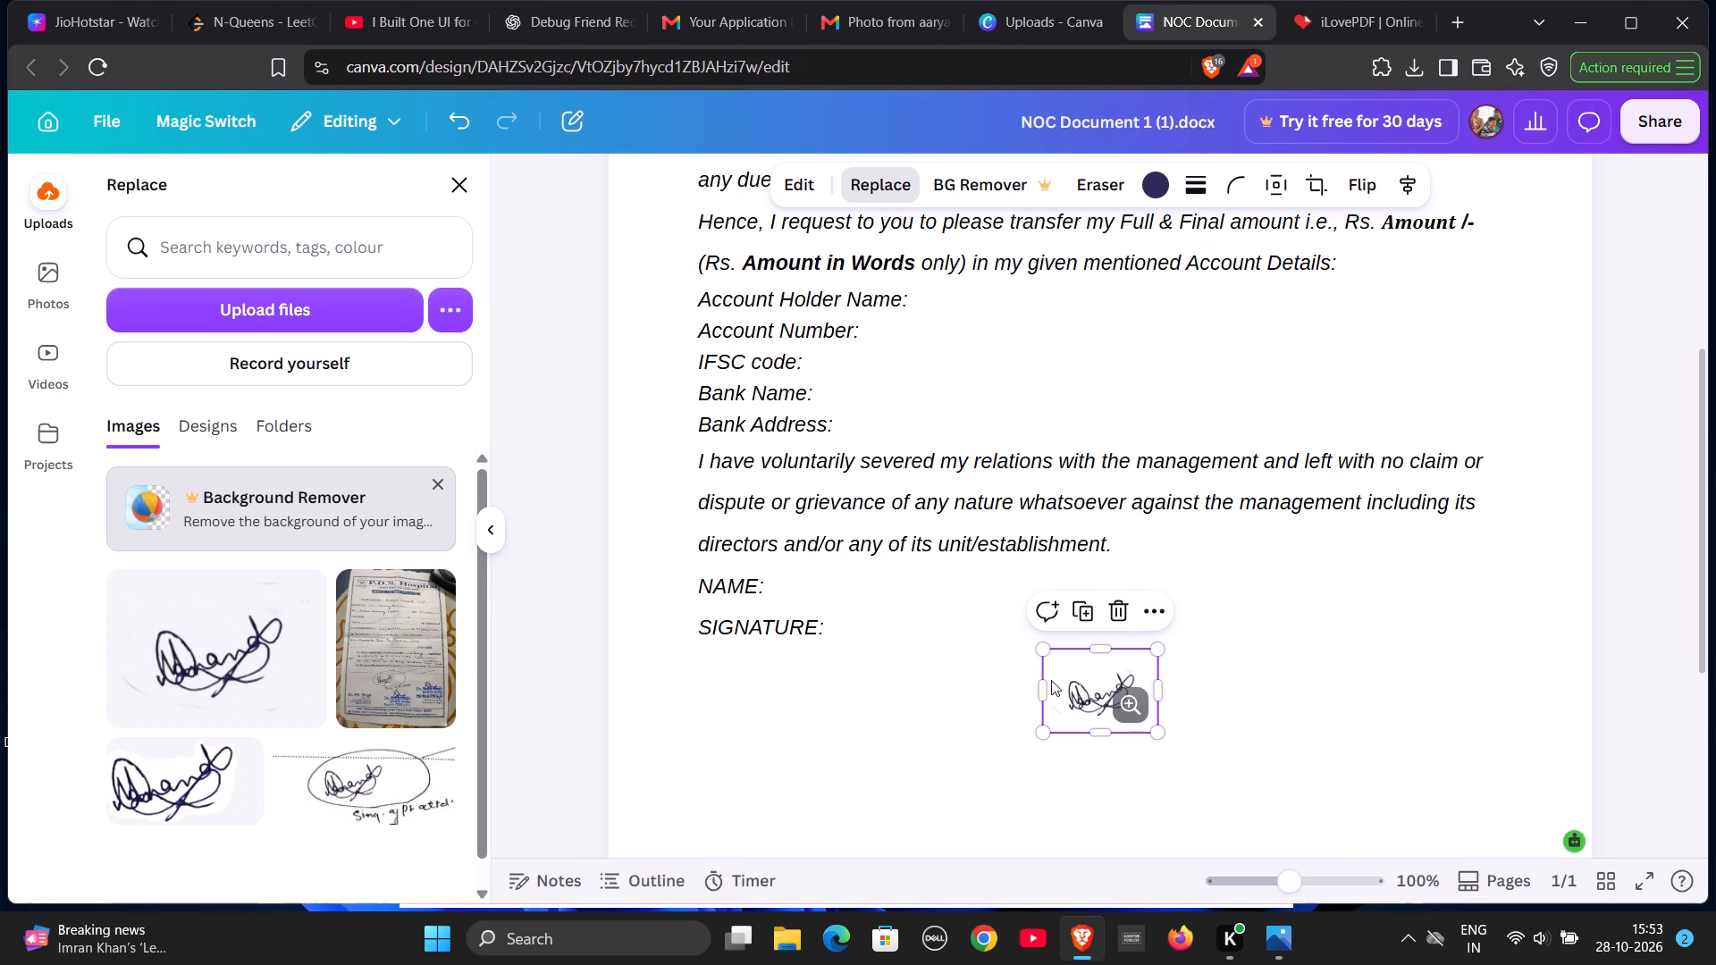
Widen the signature image slightly from its side edge.
drag(1043, 685, 1039, 686)
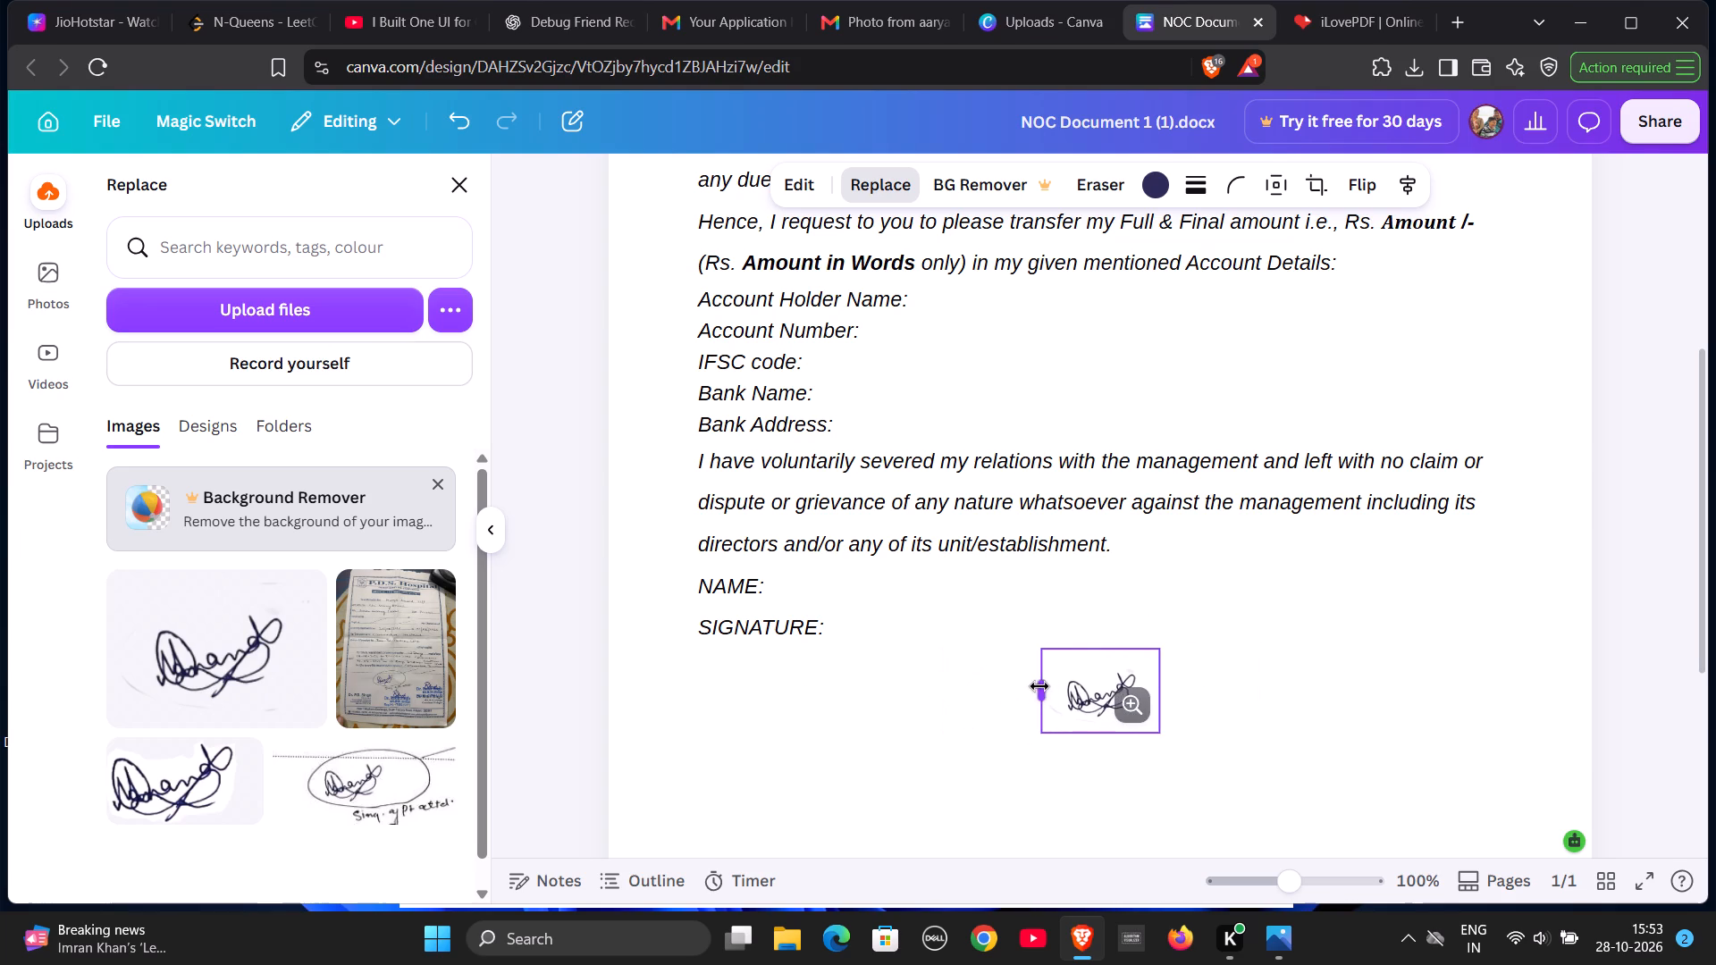
drag(1039, 686, 1032, 692)
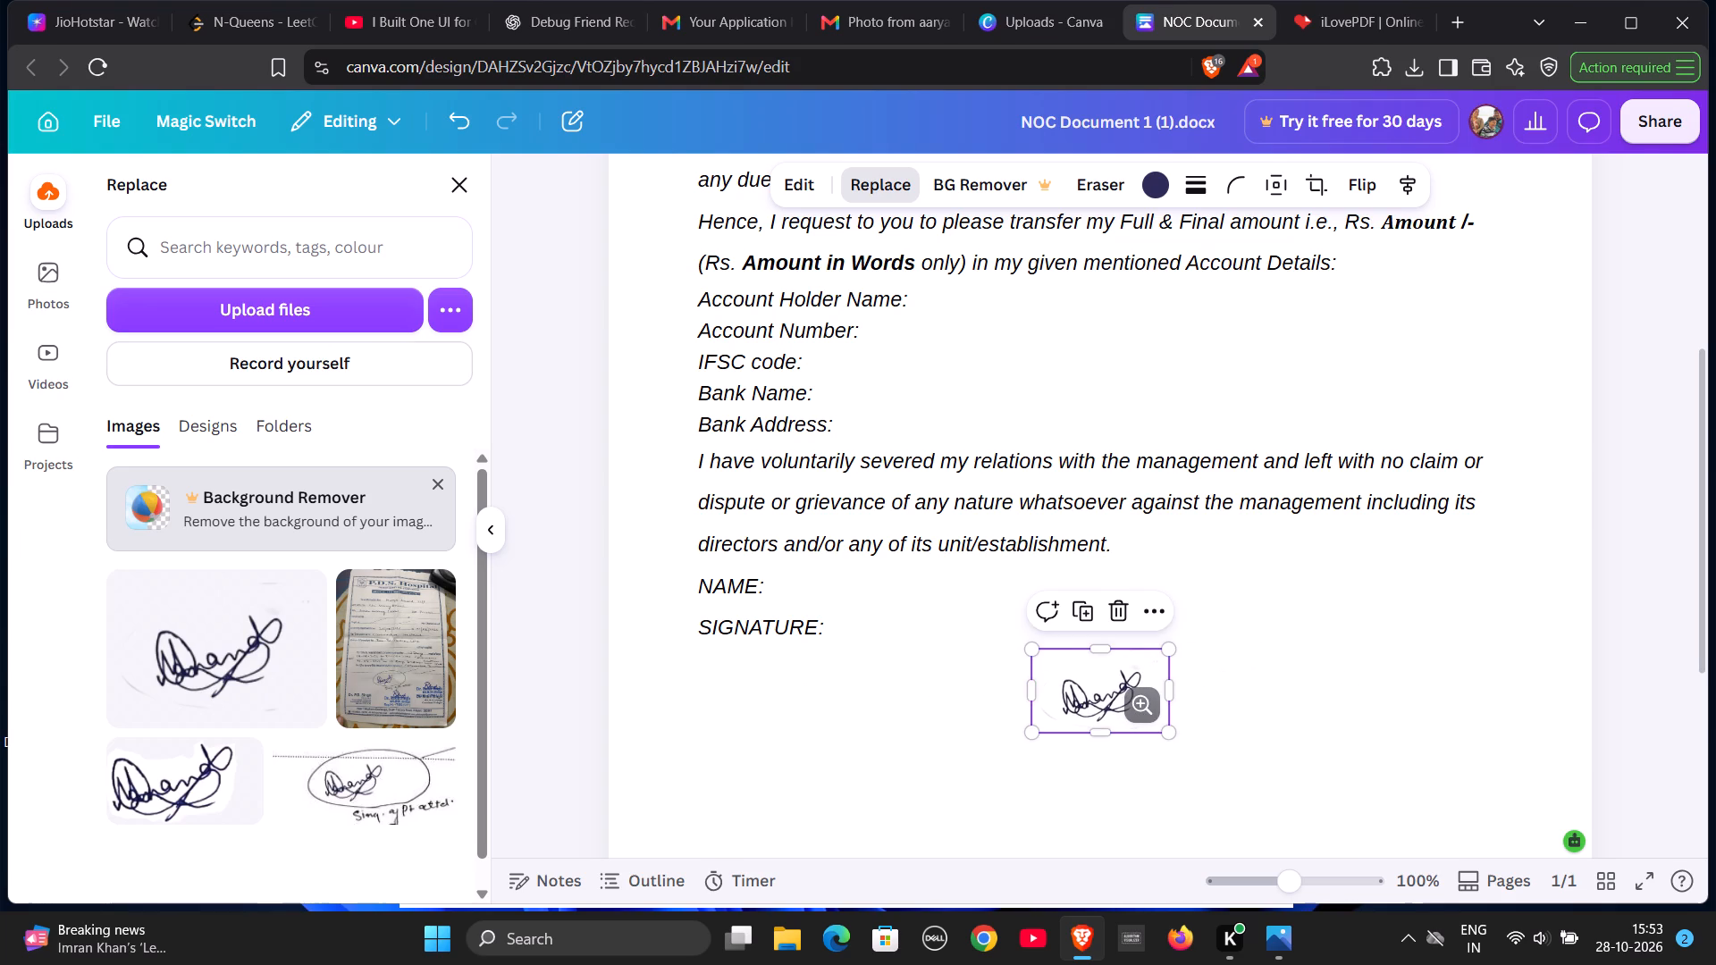
click(1476, 678)
Set the block spacing above the signature image to 20 and try to reduce the spacing below it.
scroll(1398, 753, up, 2)
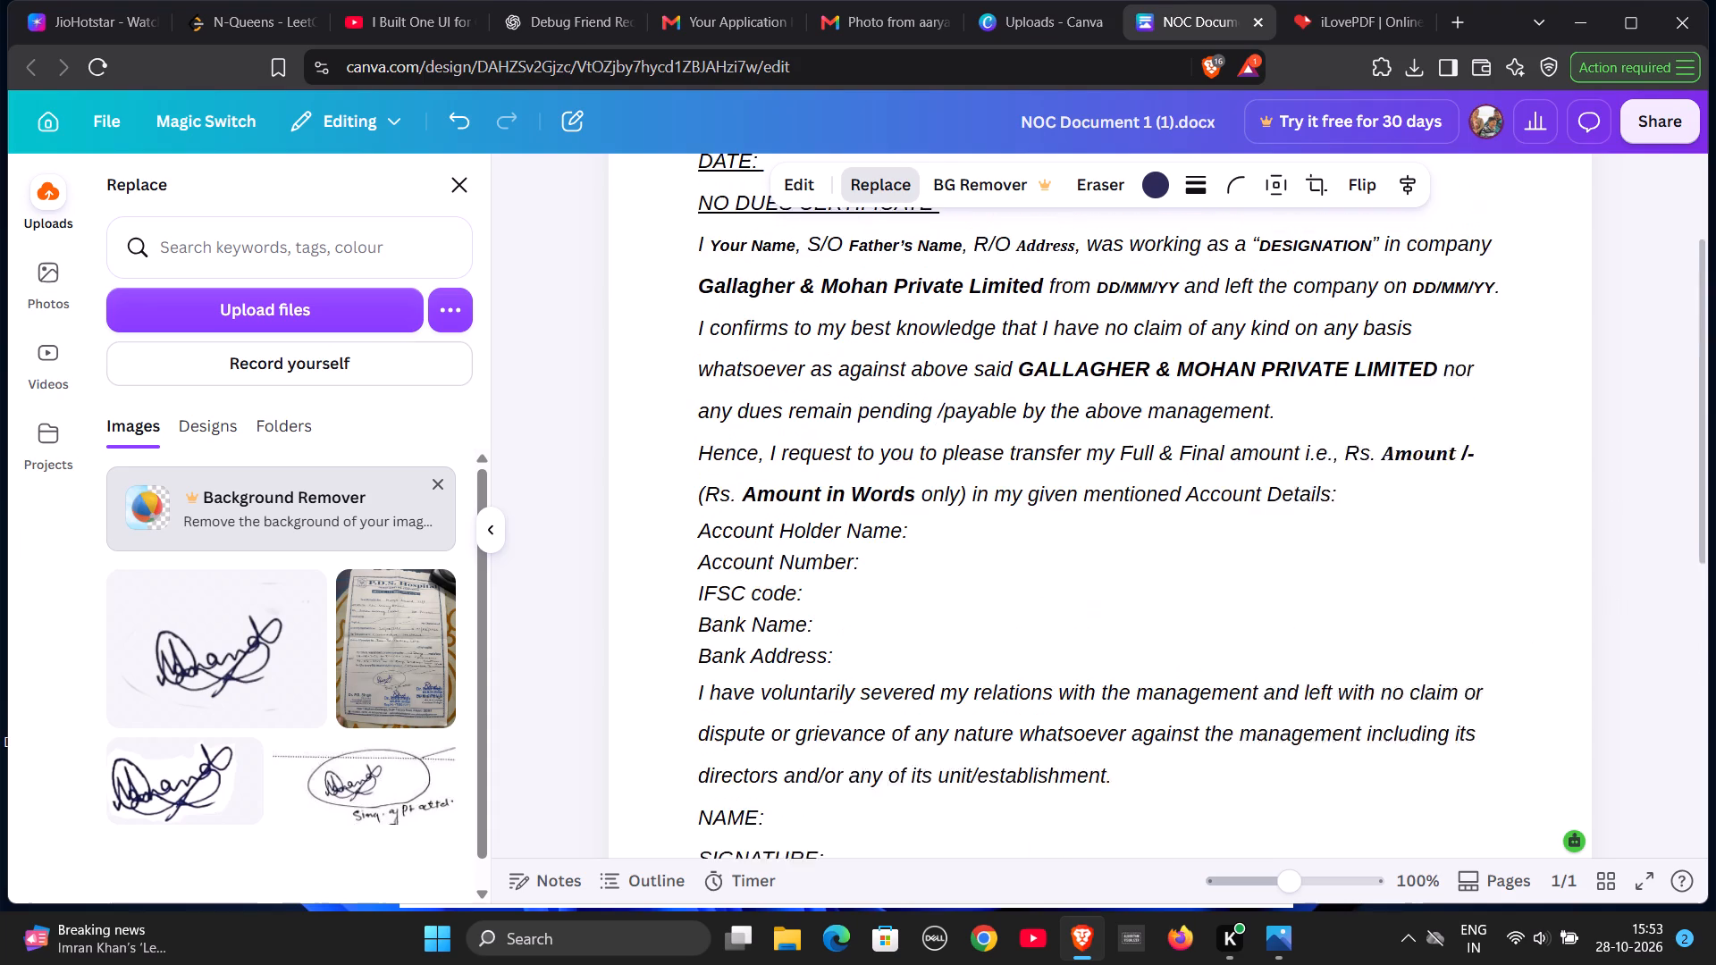
scroll(1398, 753, up, 4)
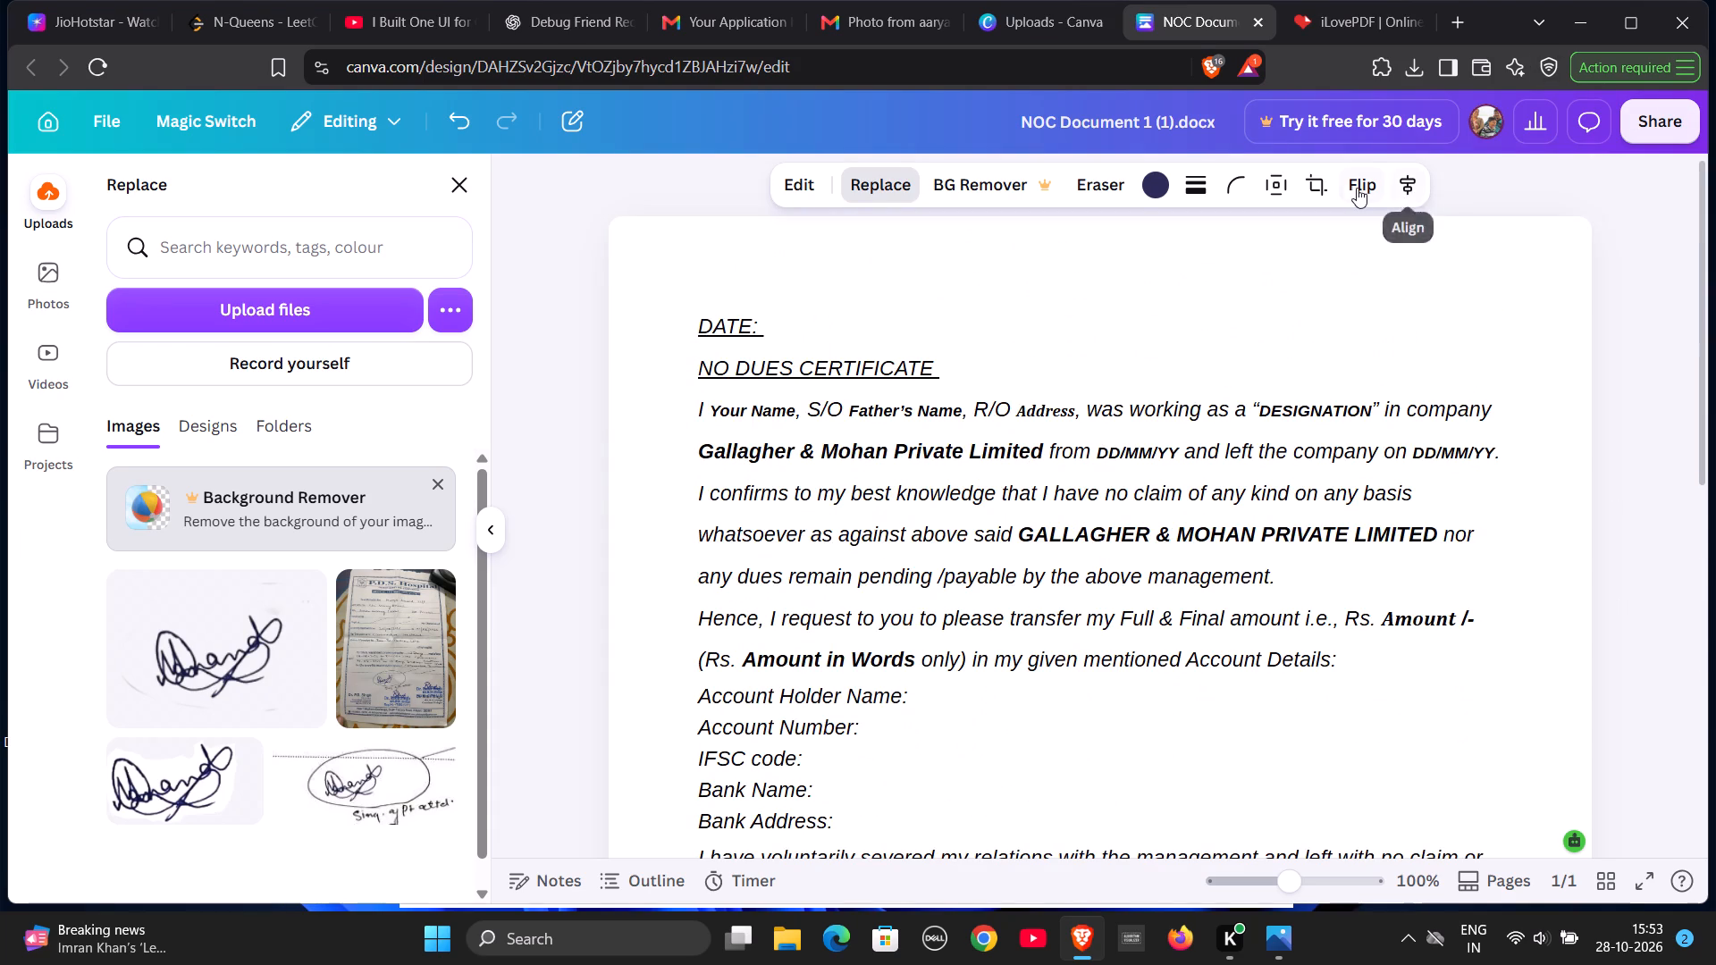
click(1284, 189)
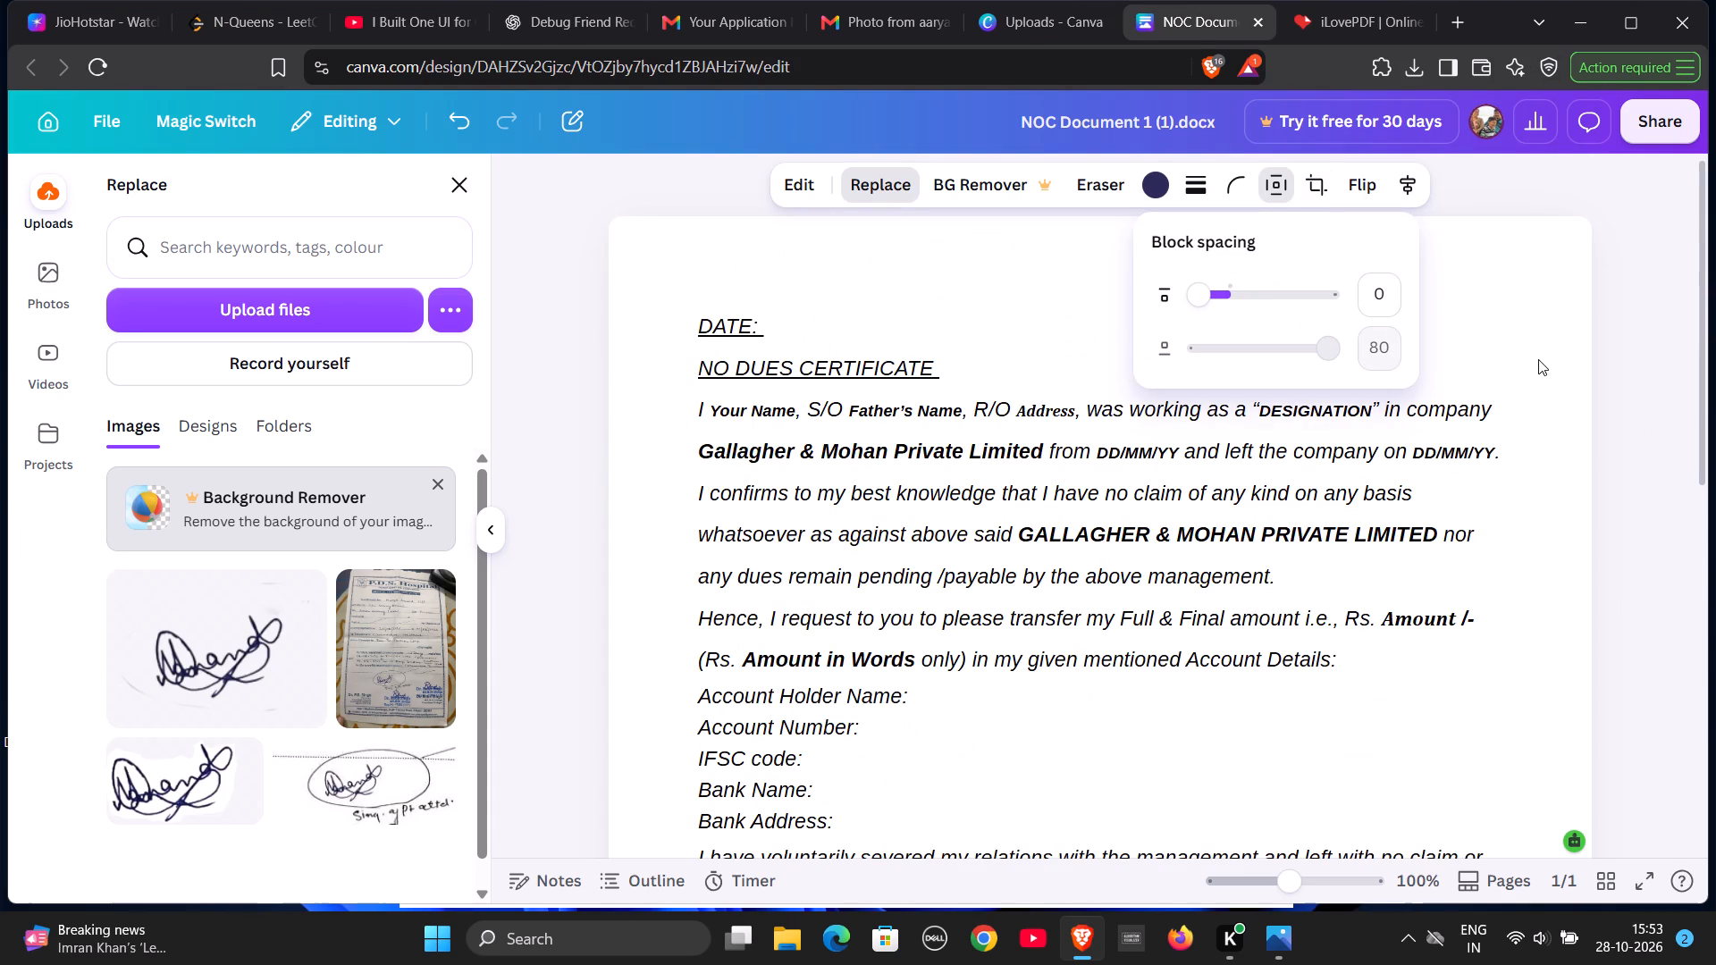
scroll(1538, 359, down, 4)
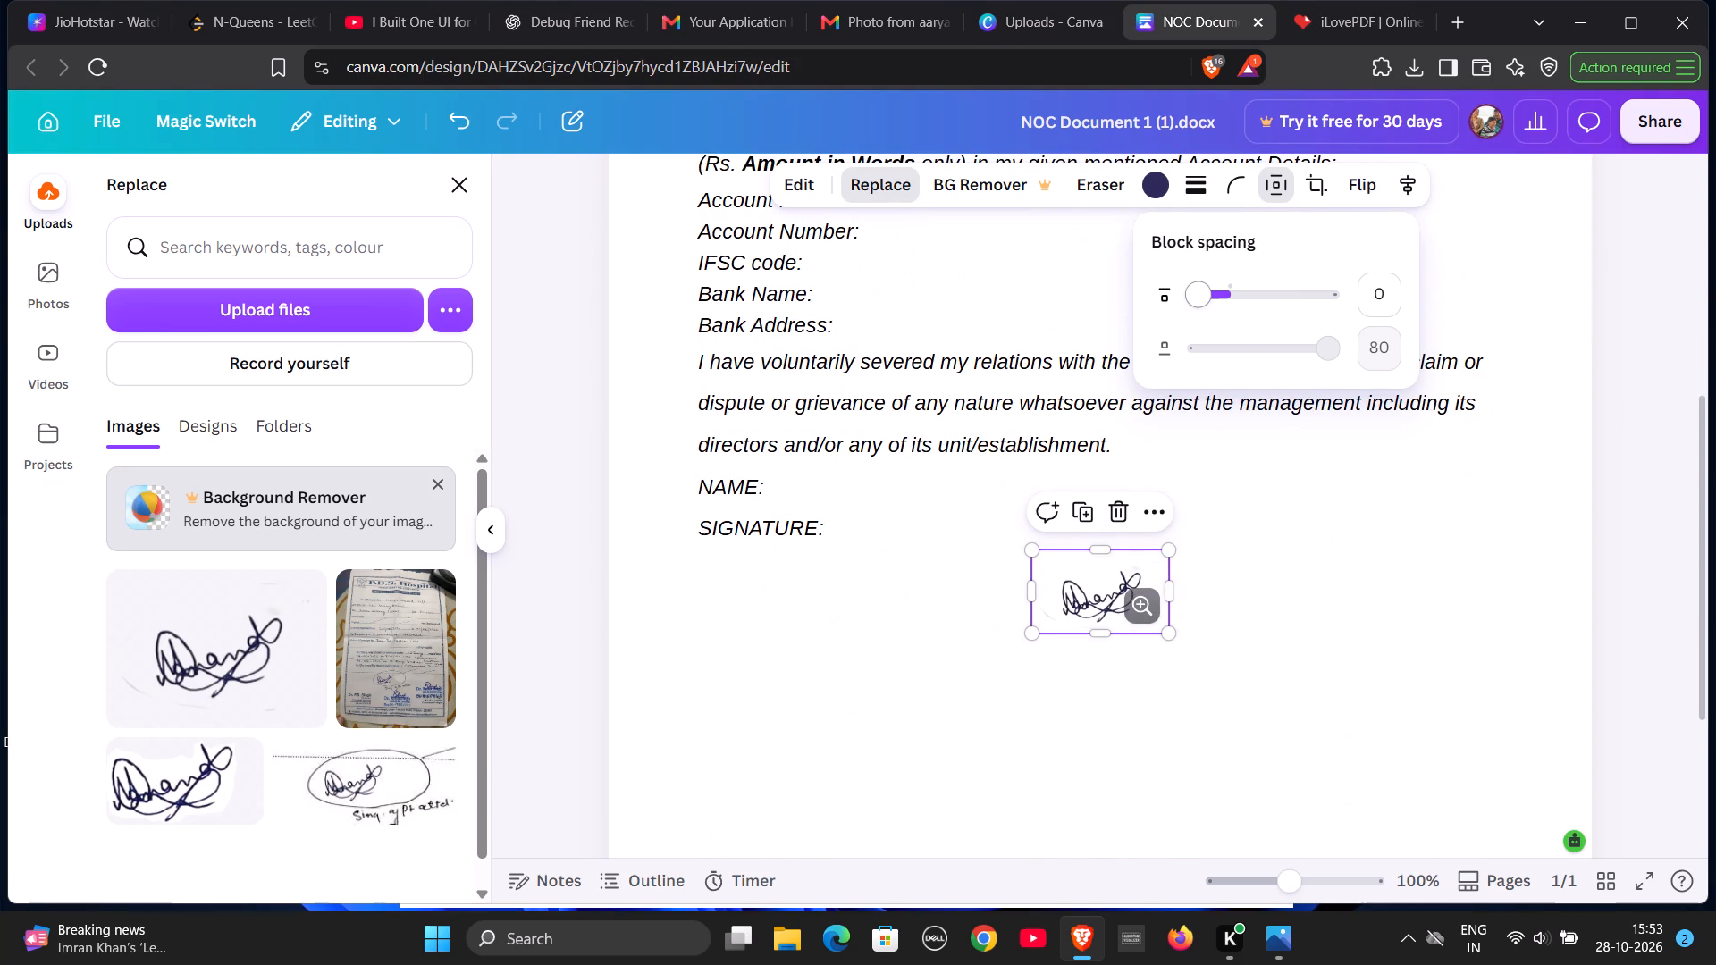
drag(1194, 302, 1203, 302)
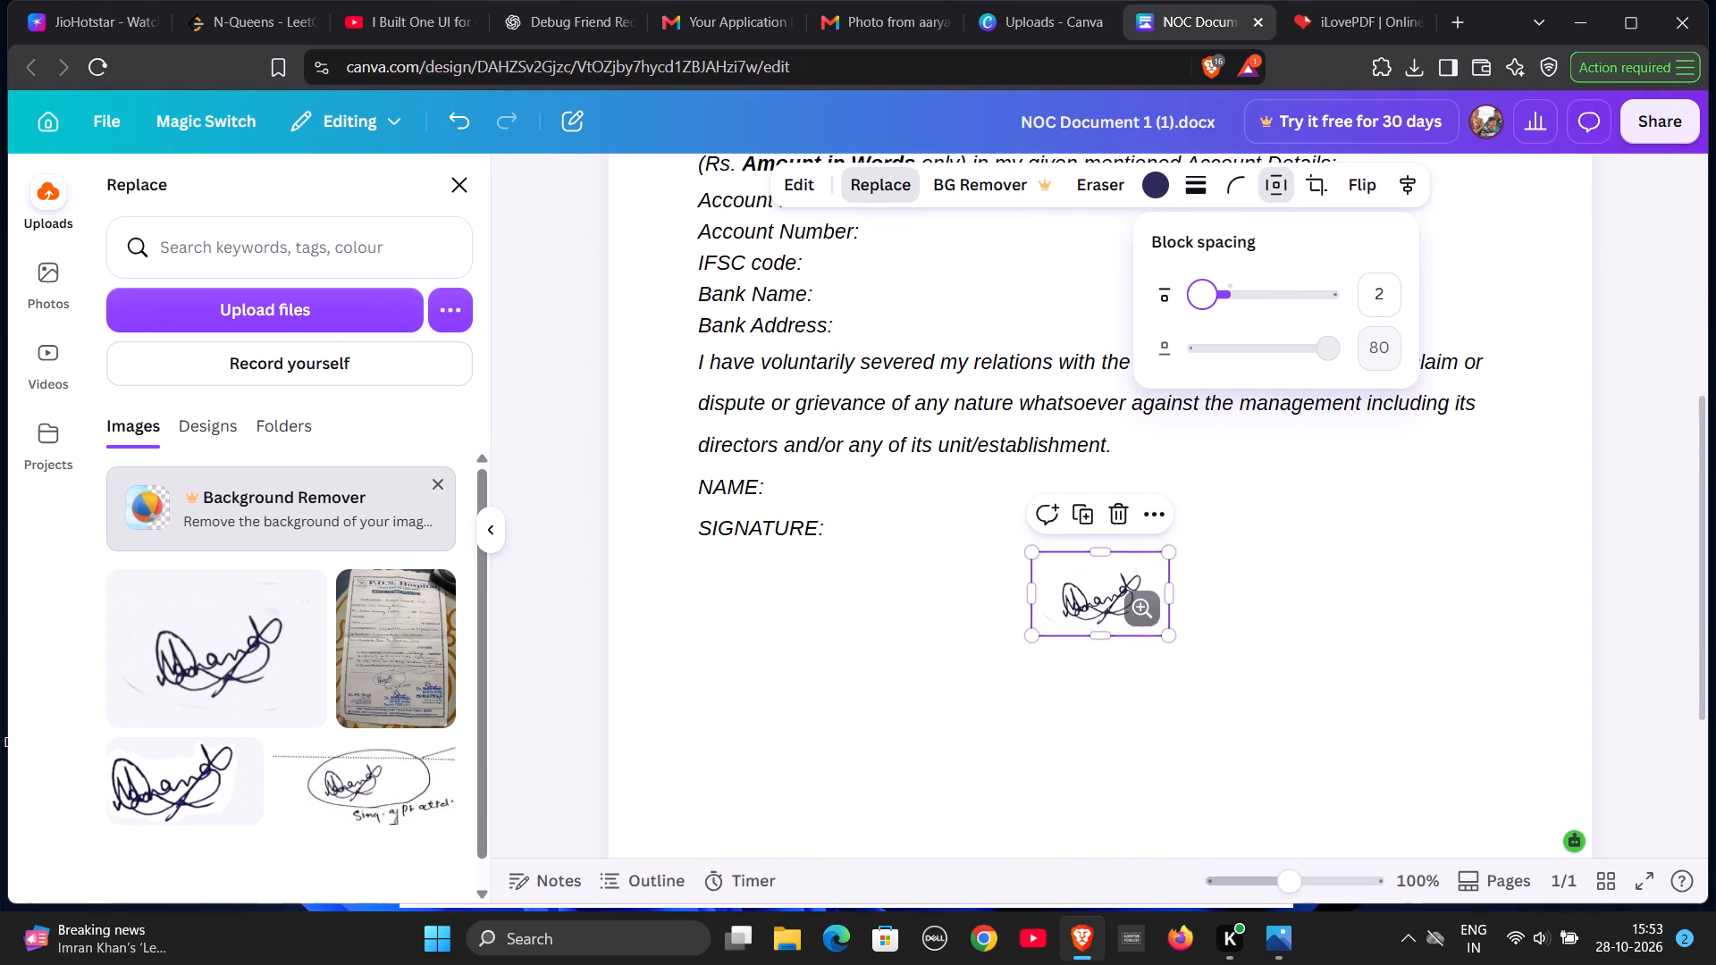
drag(1203, 302, 1207, 302)
drag(1332, 350, 1287, 357)
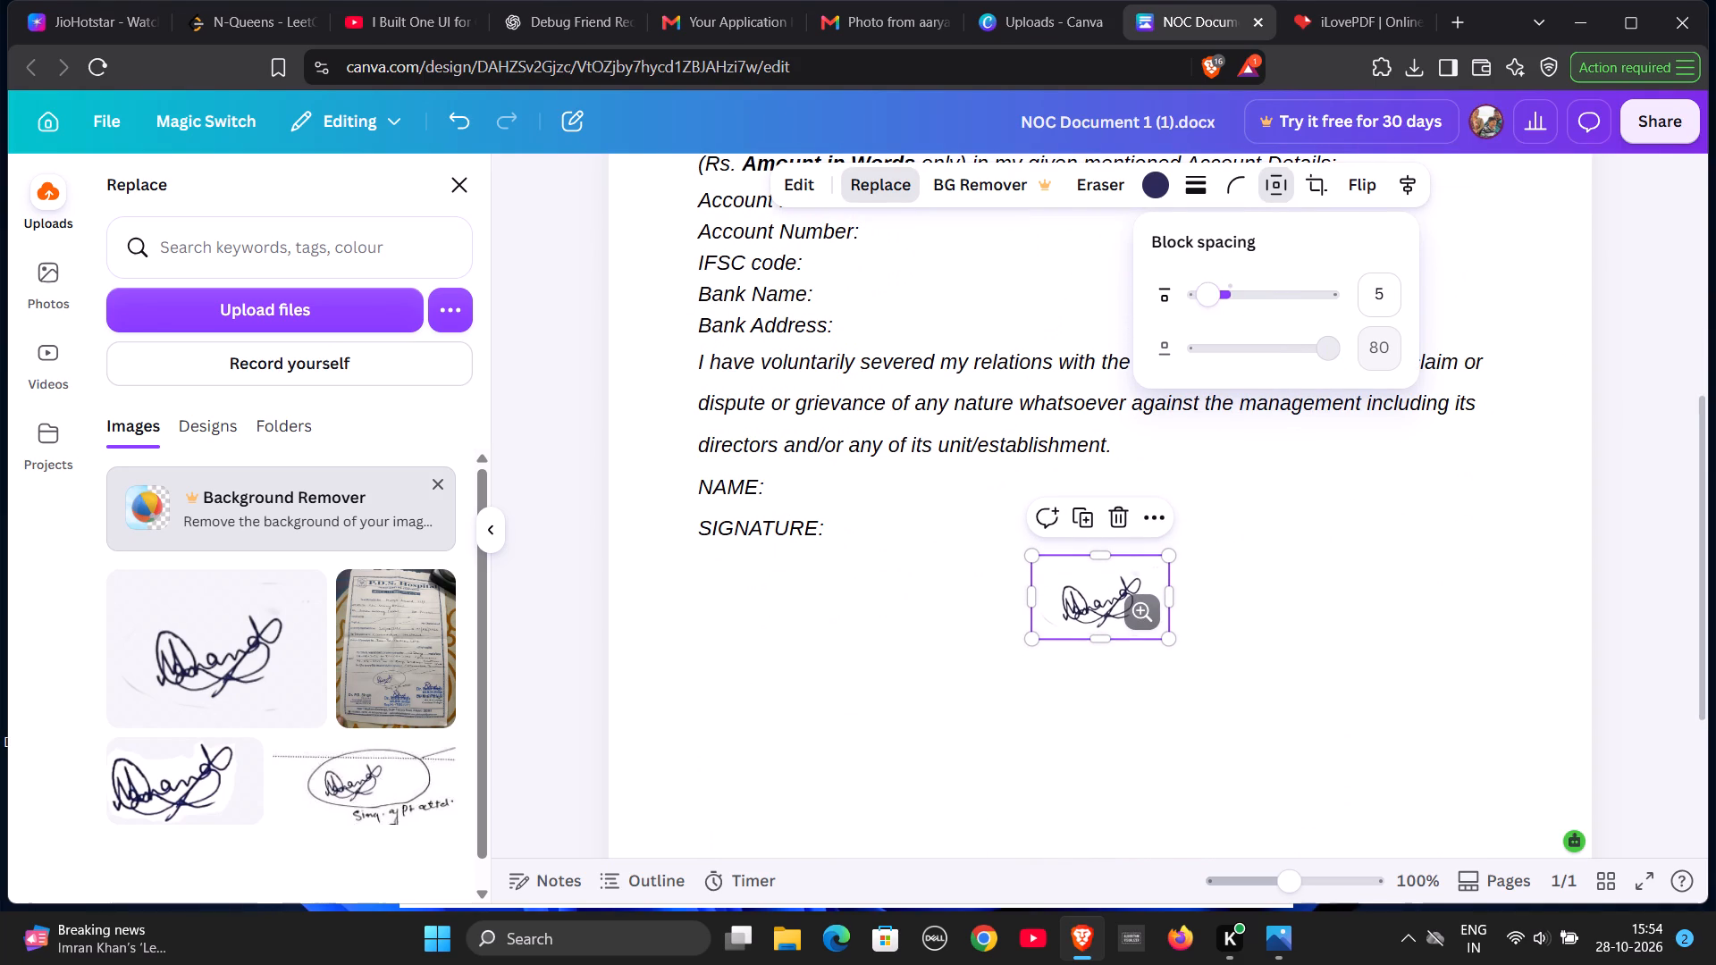
drag(1213, 296, 1269, 305)
click(1269, 305)
drag(1269, 305, 1274, 305)
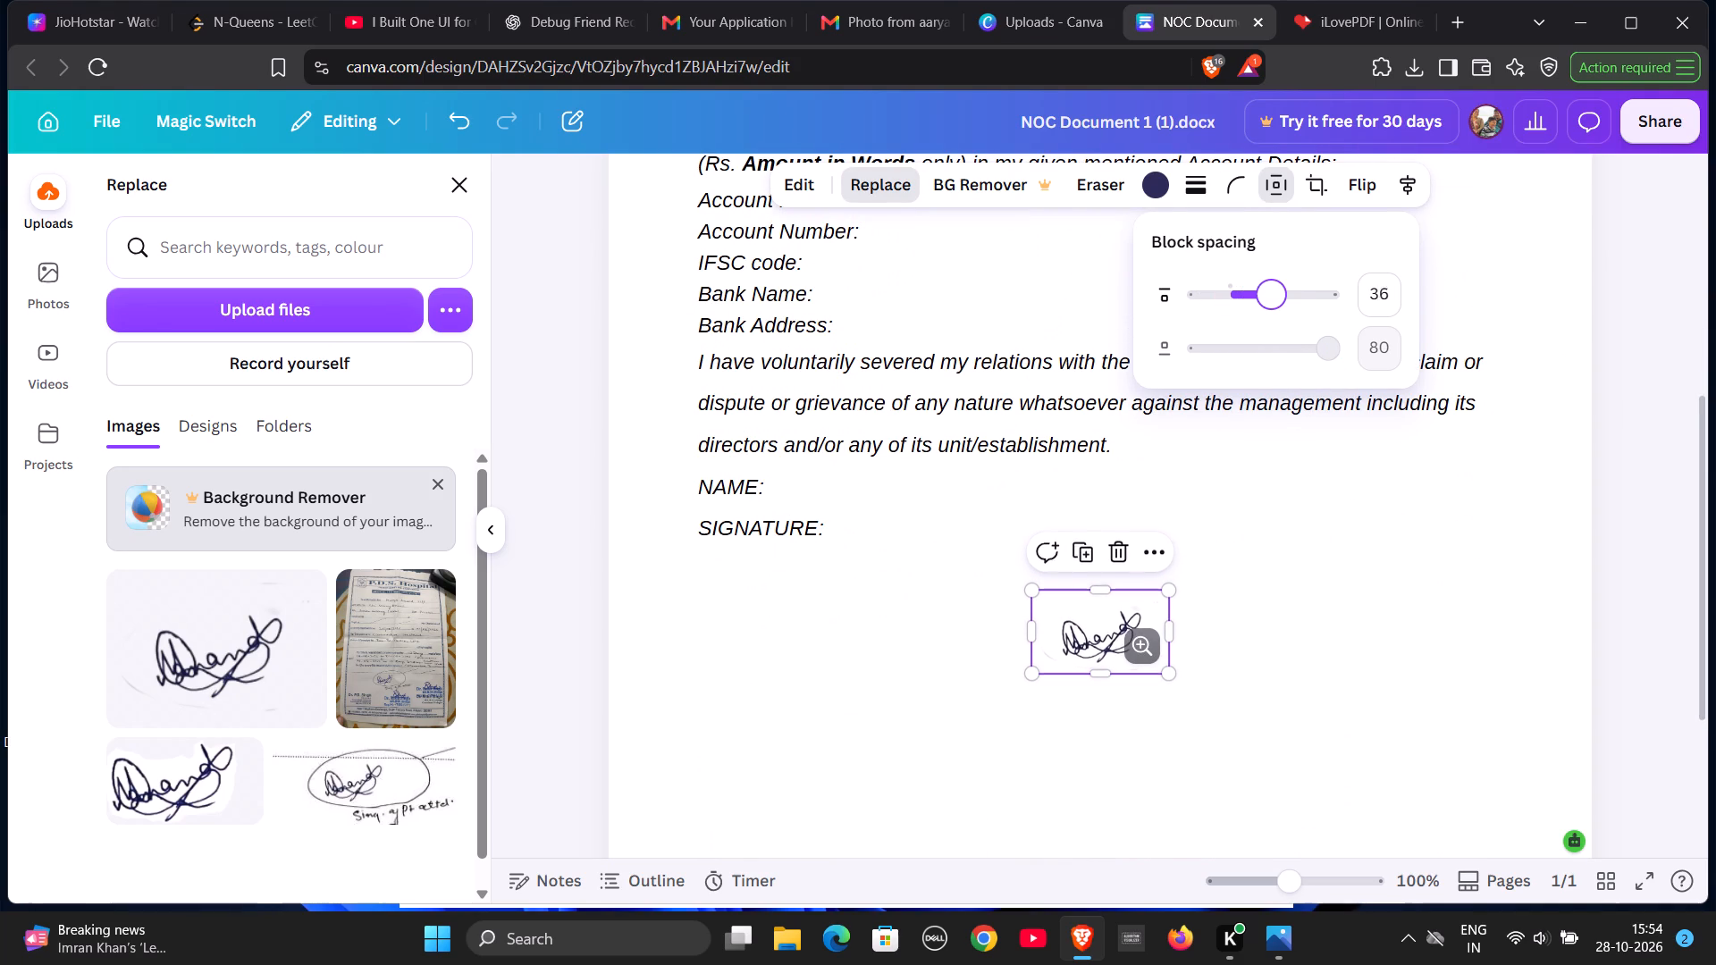
drag(1274, 305, 1238, 306)
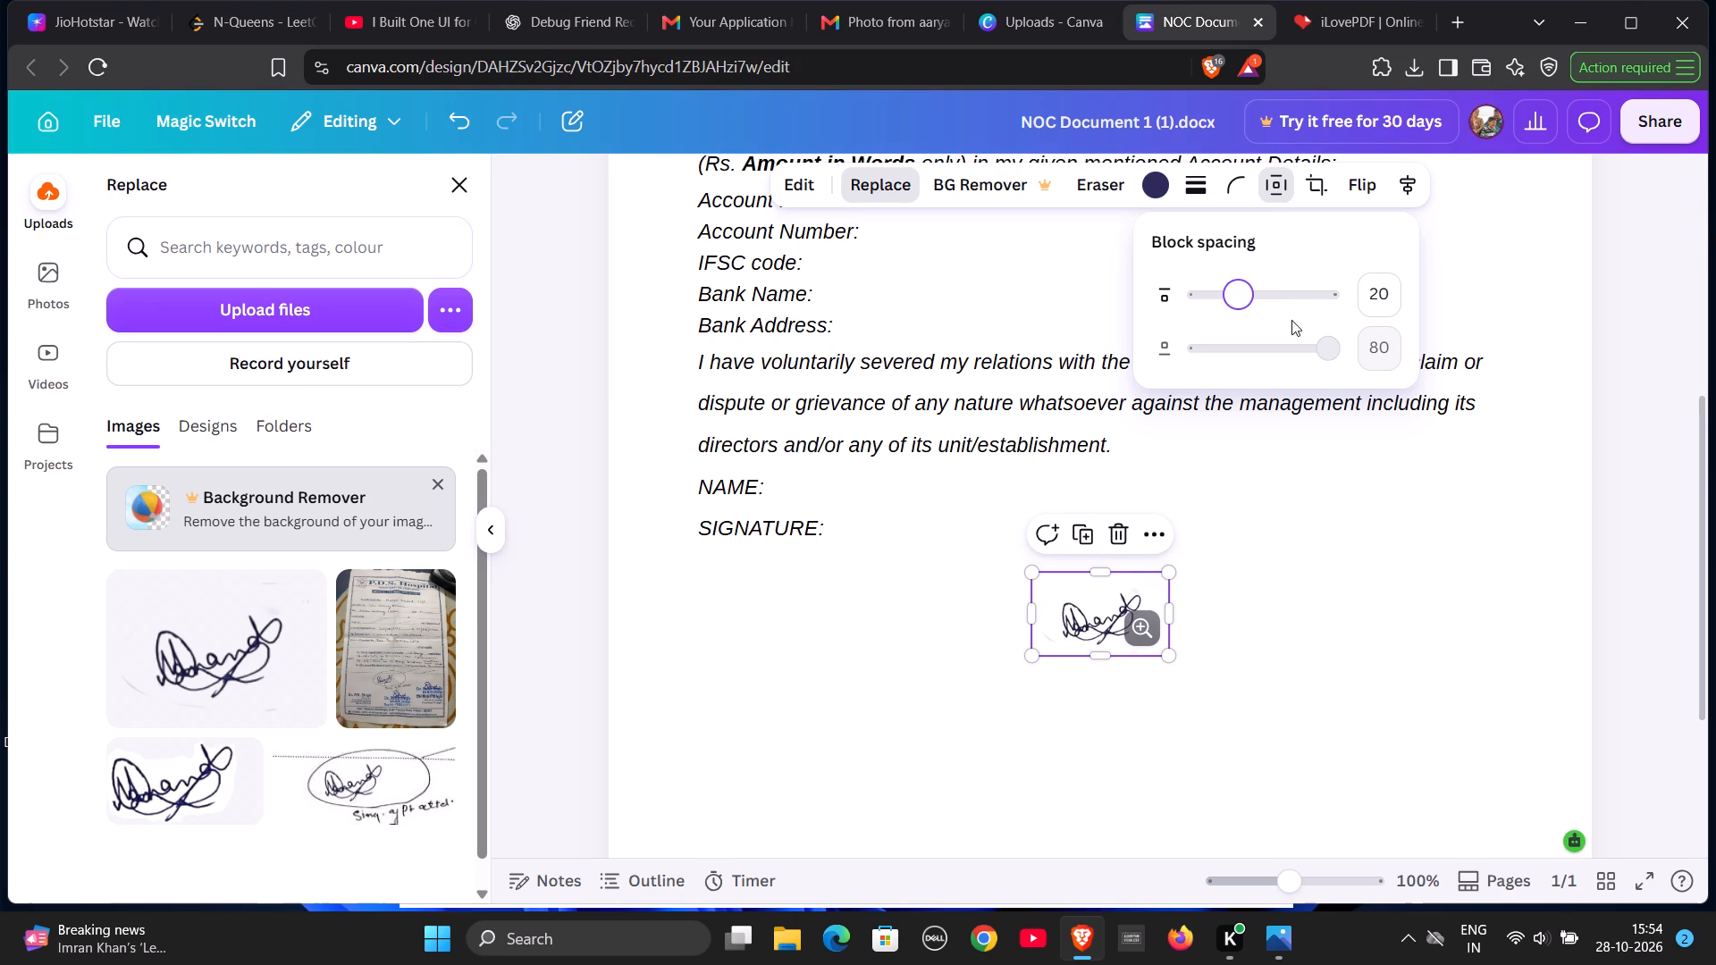
drag(1326, 350, 1237, 351)
double_click(1237, 351)
click(1527, 747)
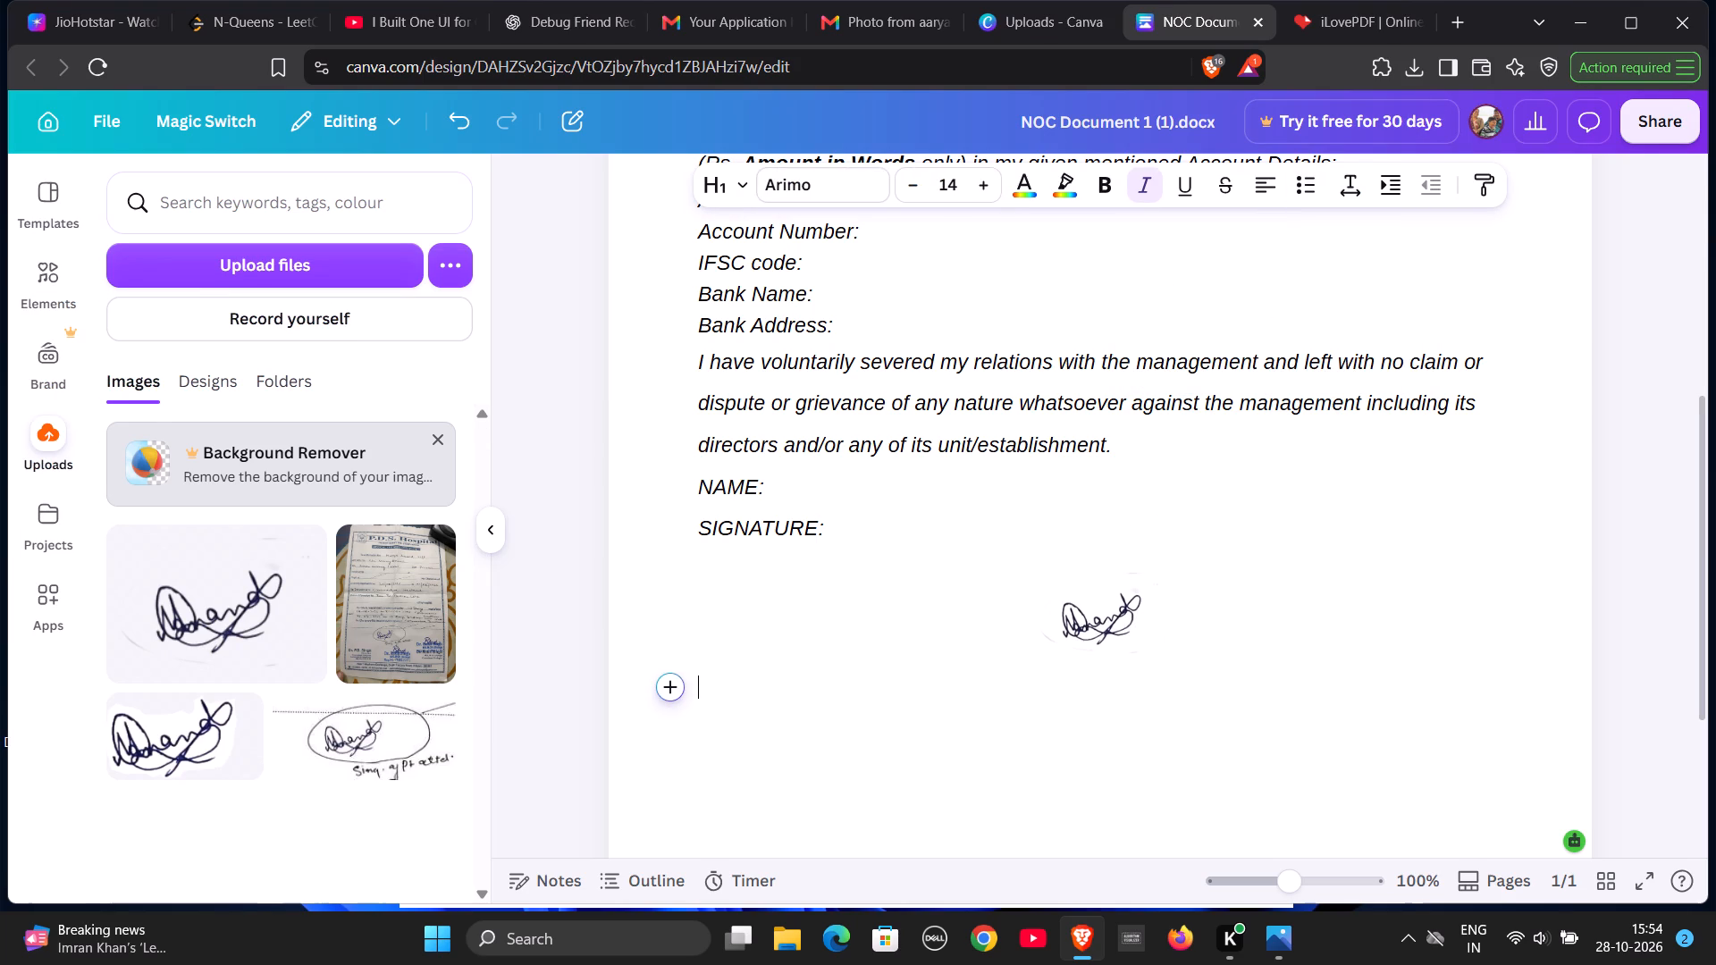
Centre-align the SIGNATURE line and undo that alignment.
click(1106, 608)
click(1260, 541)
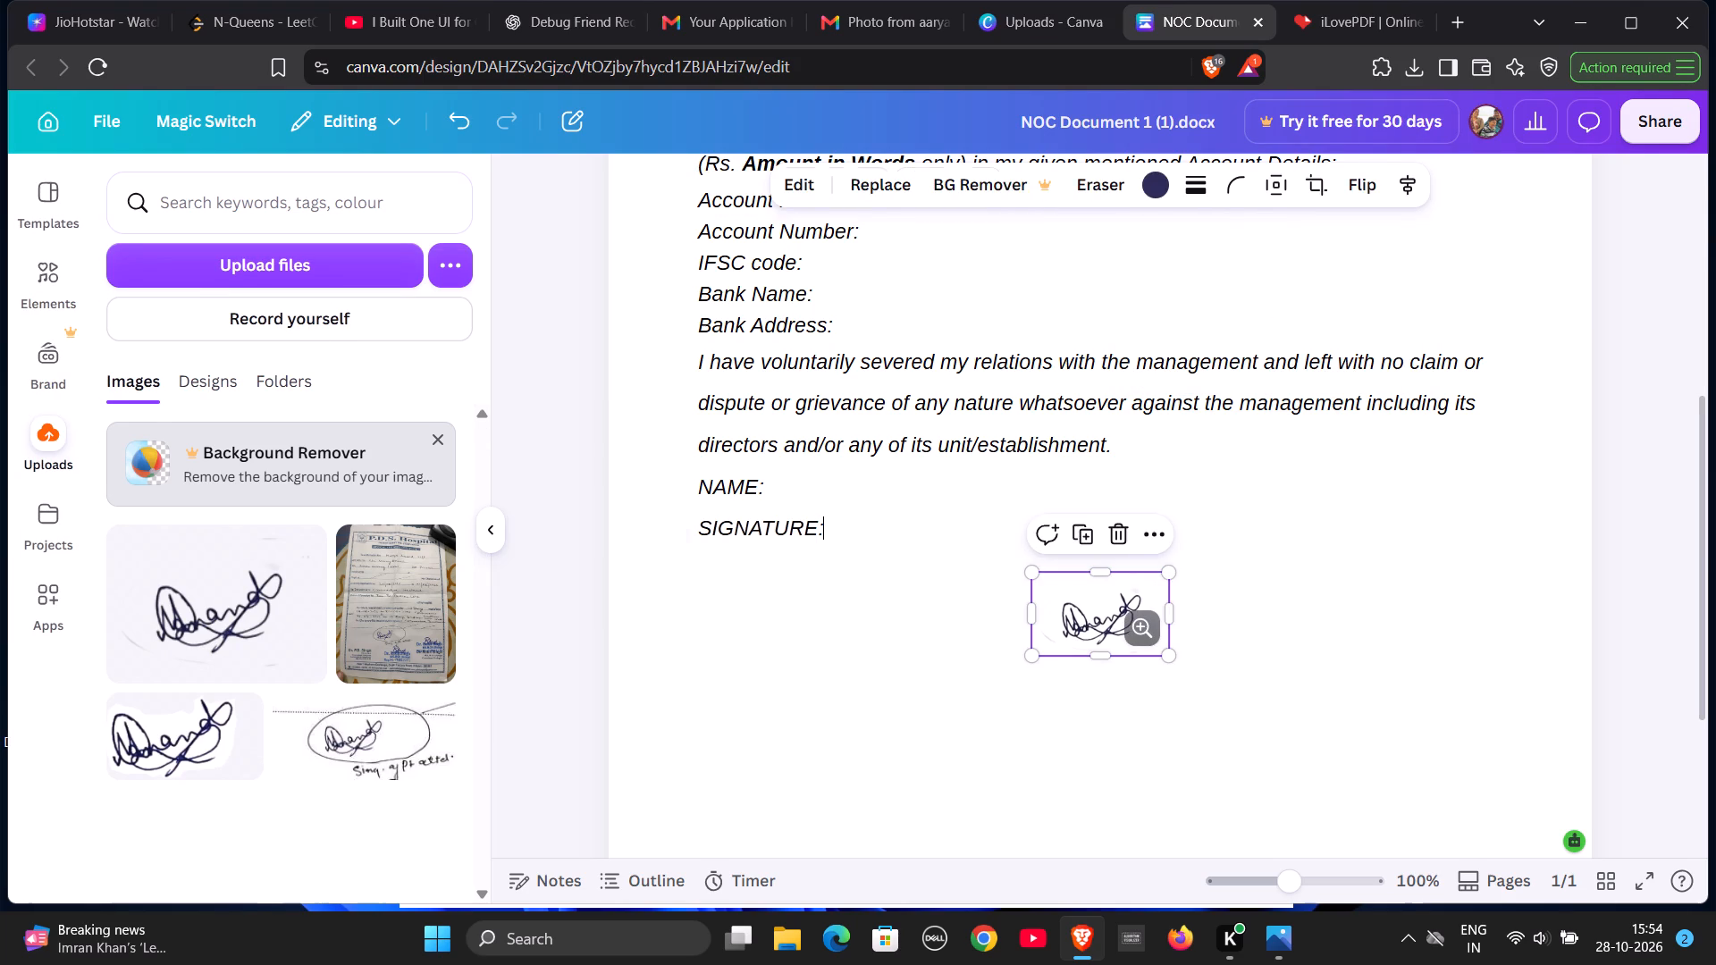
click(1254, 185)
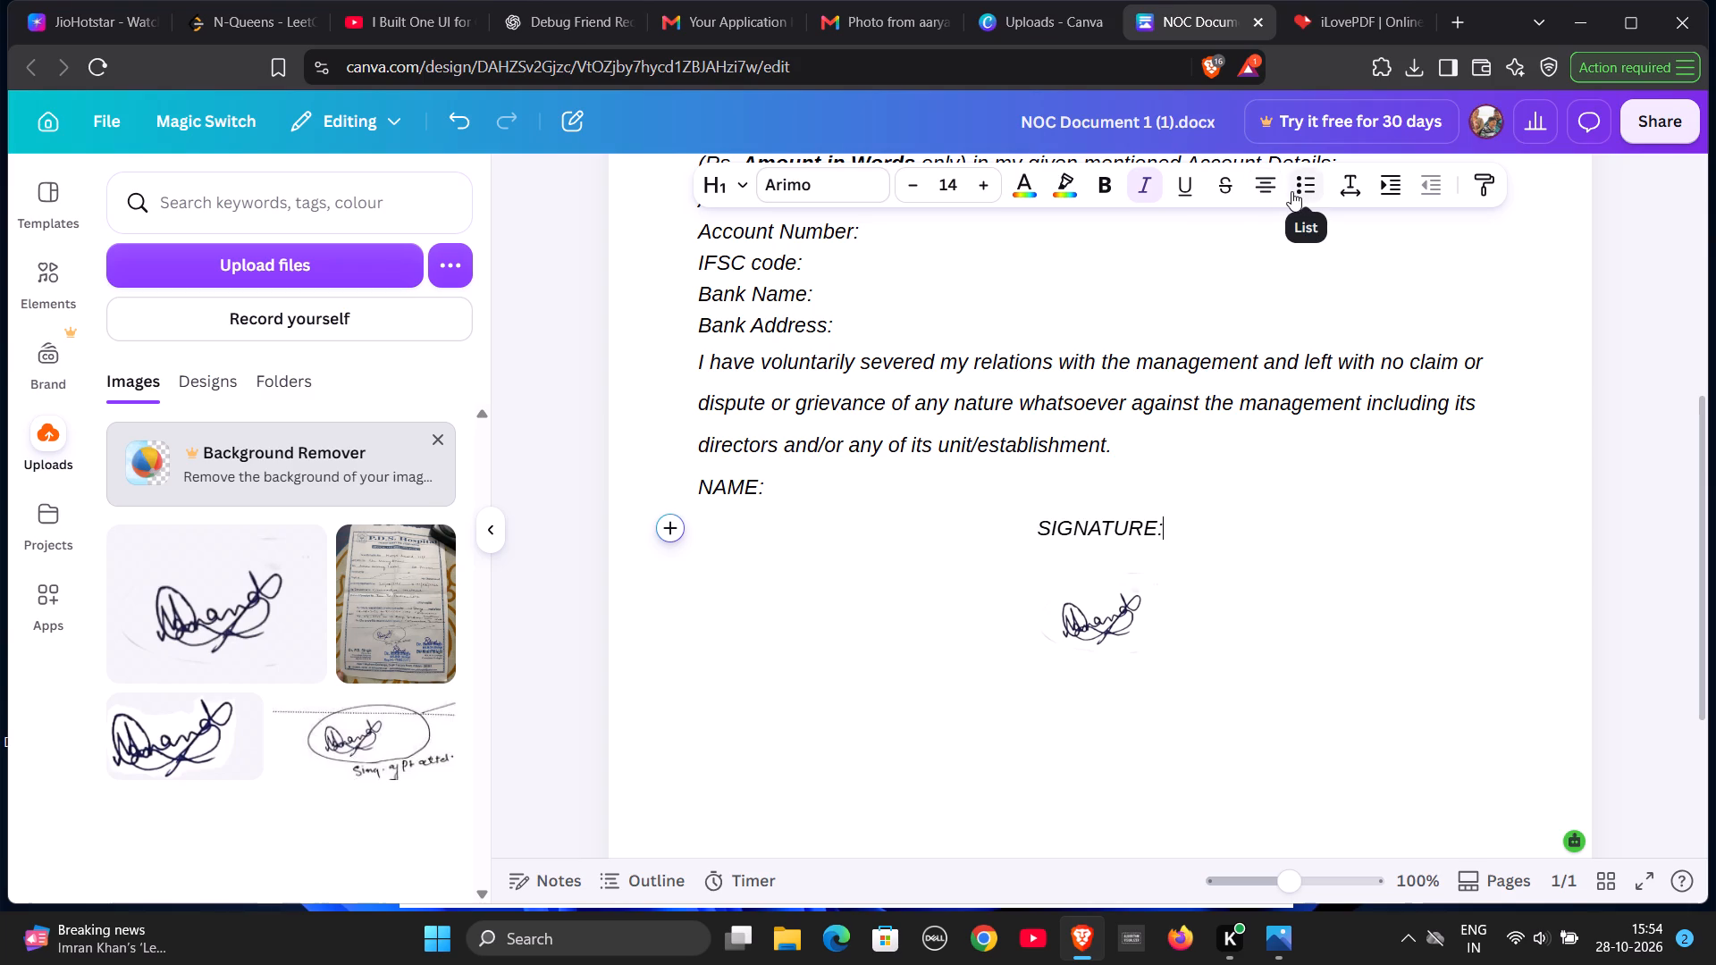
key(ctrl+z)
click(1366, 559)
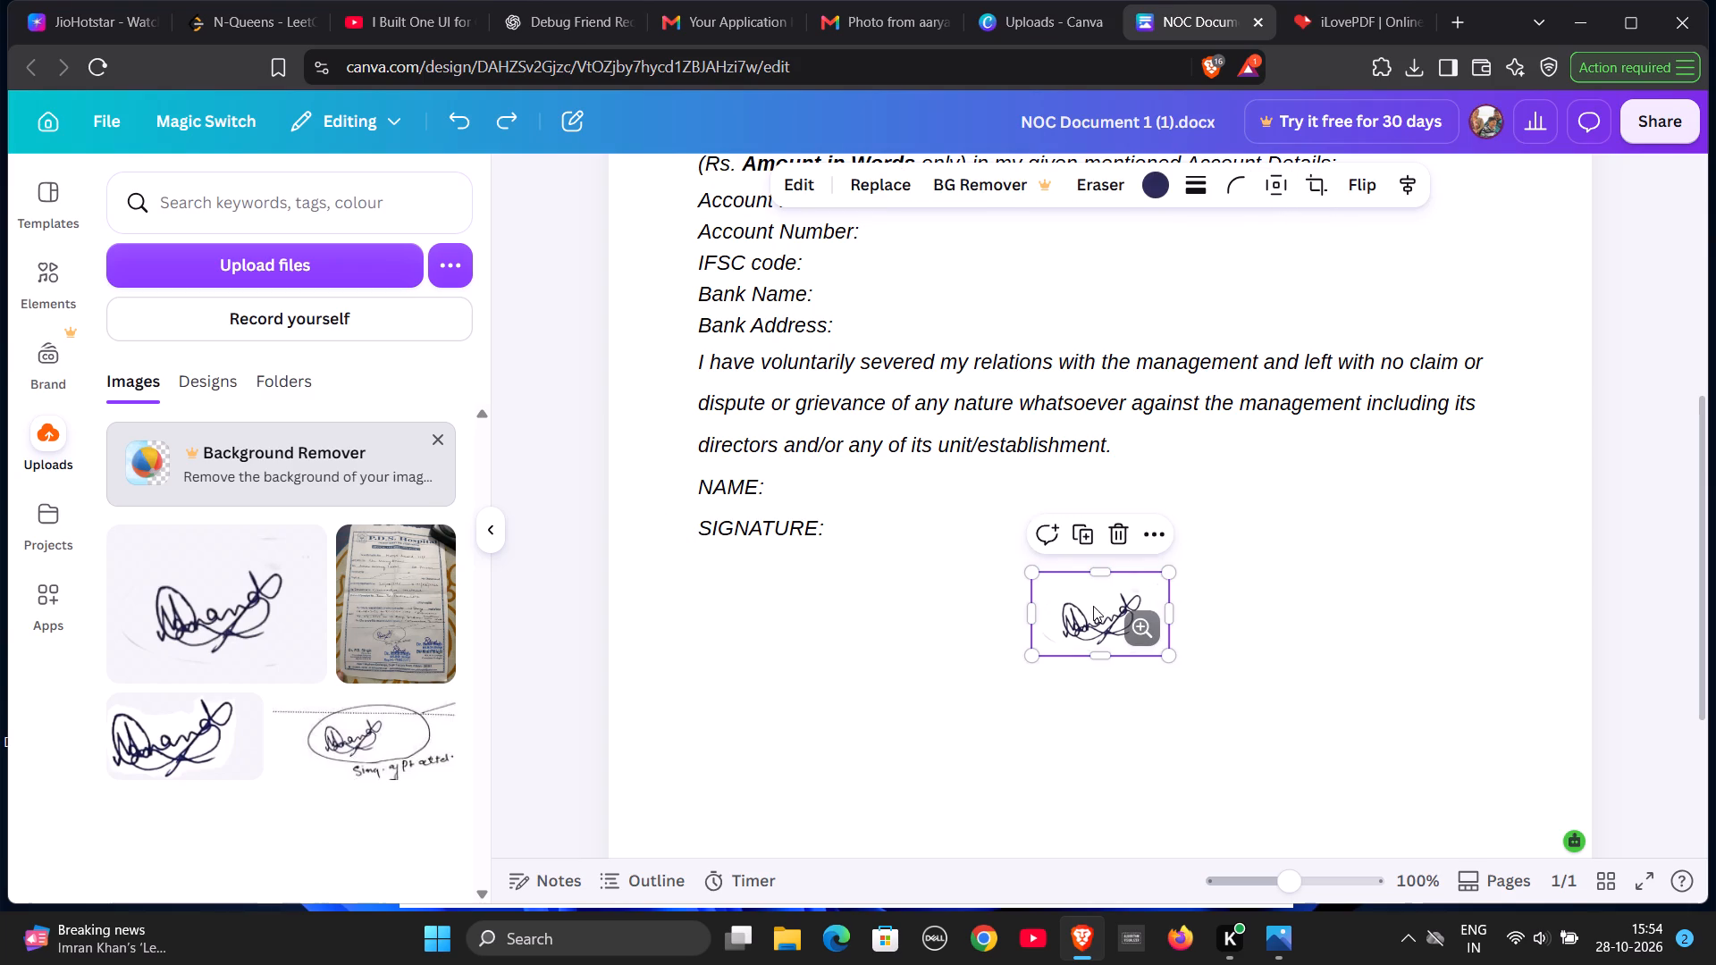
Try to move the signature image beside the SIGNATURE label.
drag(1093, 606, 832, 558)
Reduce the signature image's height slightly from its top edge.
drag(1094, 575, 1097, 611)
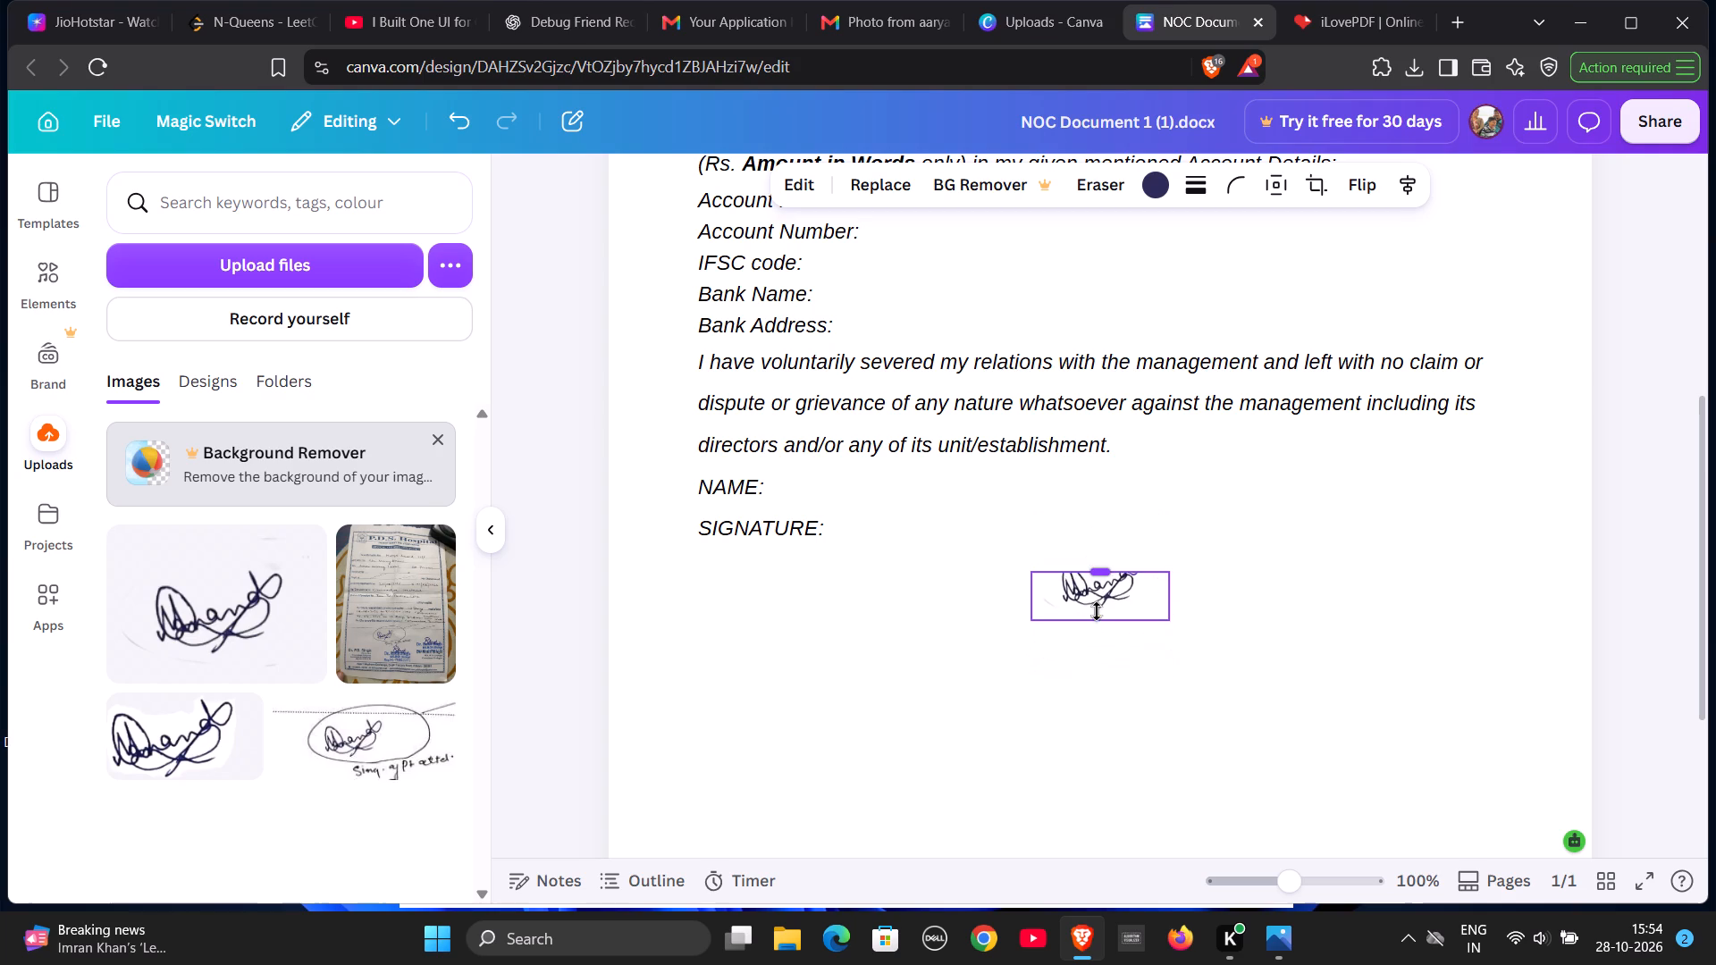
drag(1097, 611, 1094, 584)
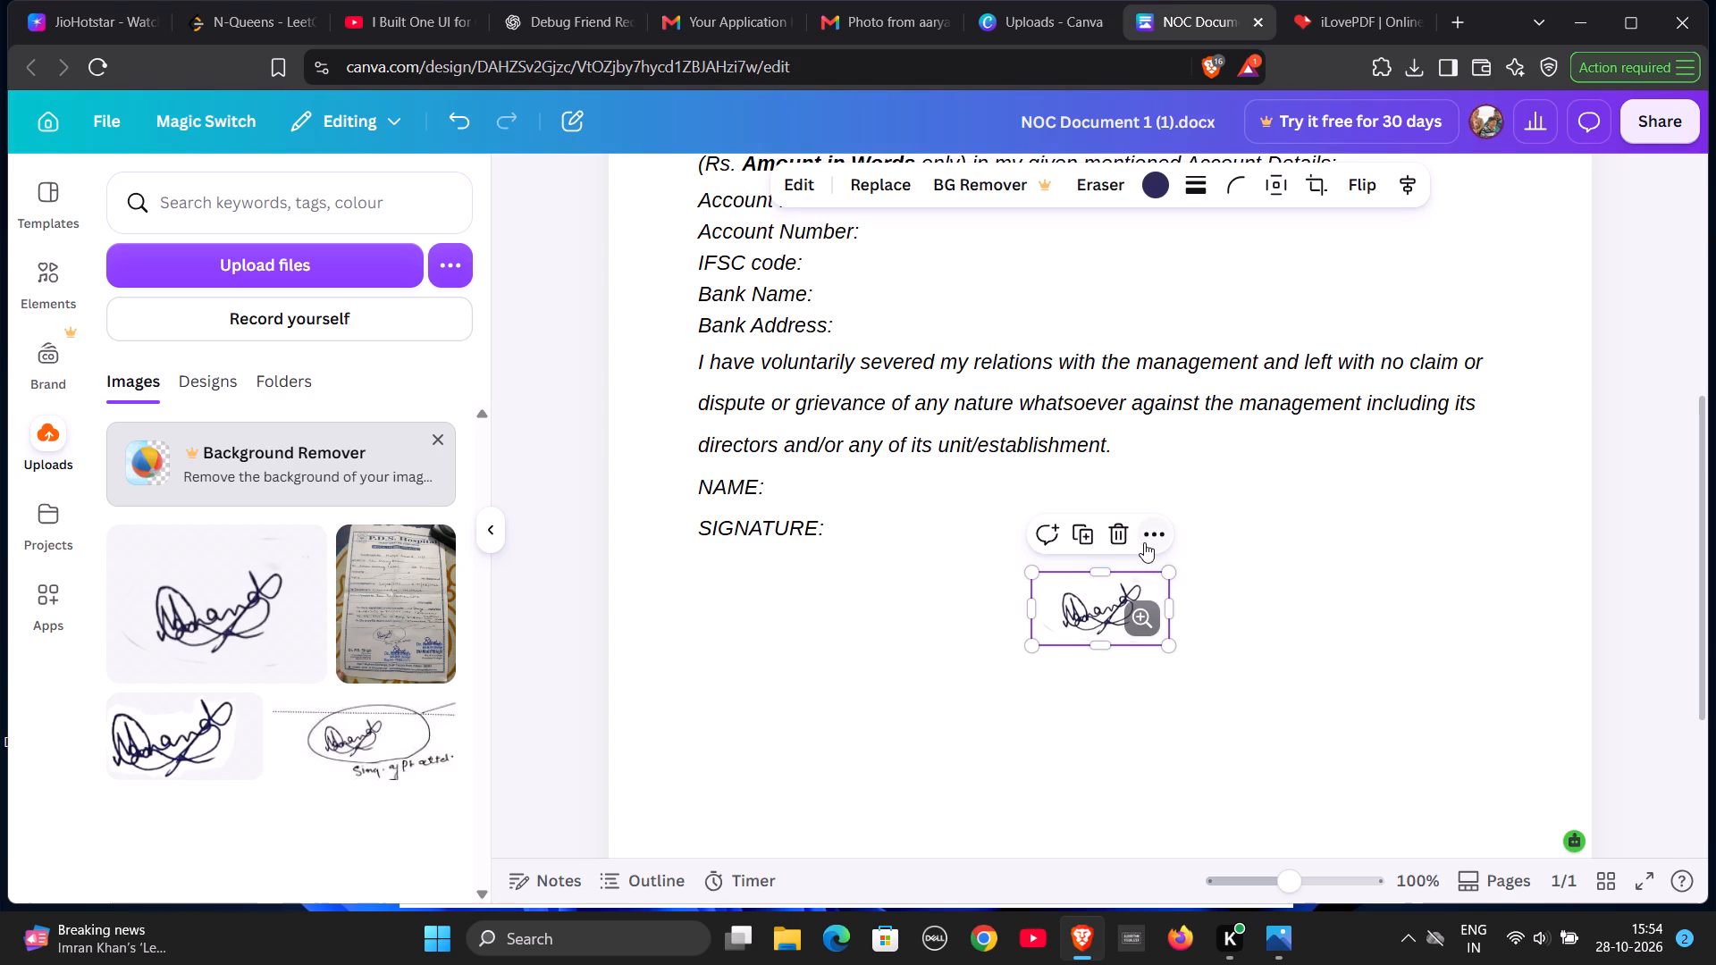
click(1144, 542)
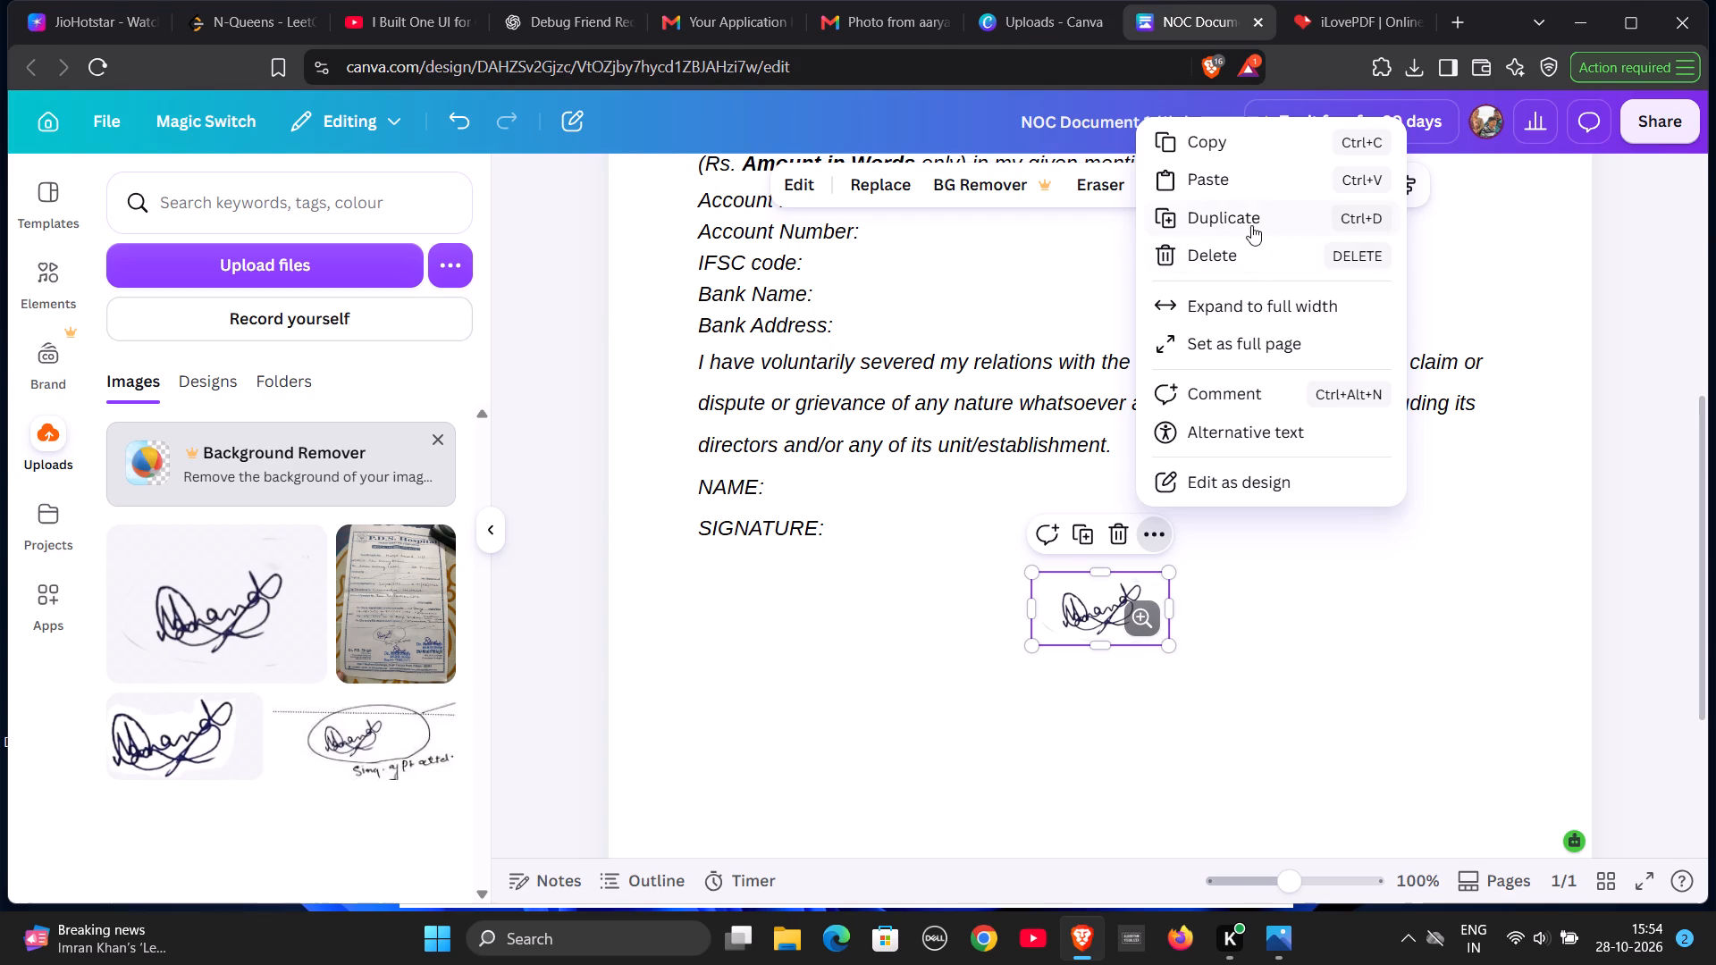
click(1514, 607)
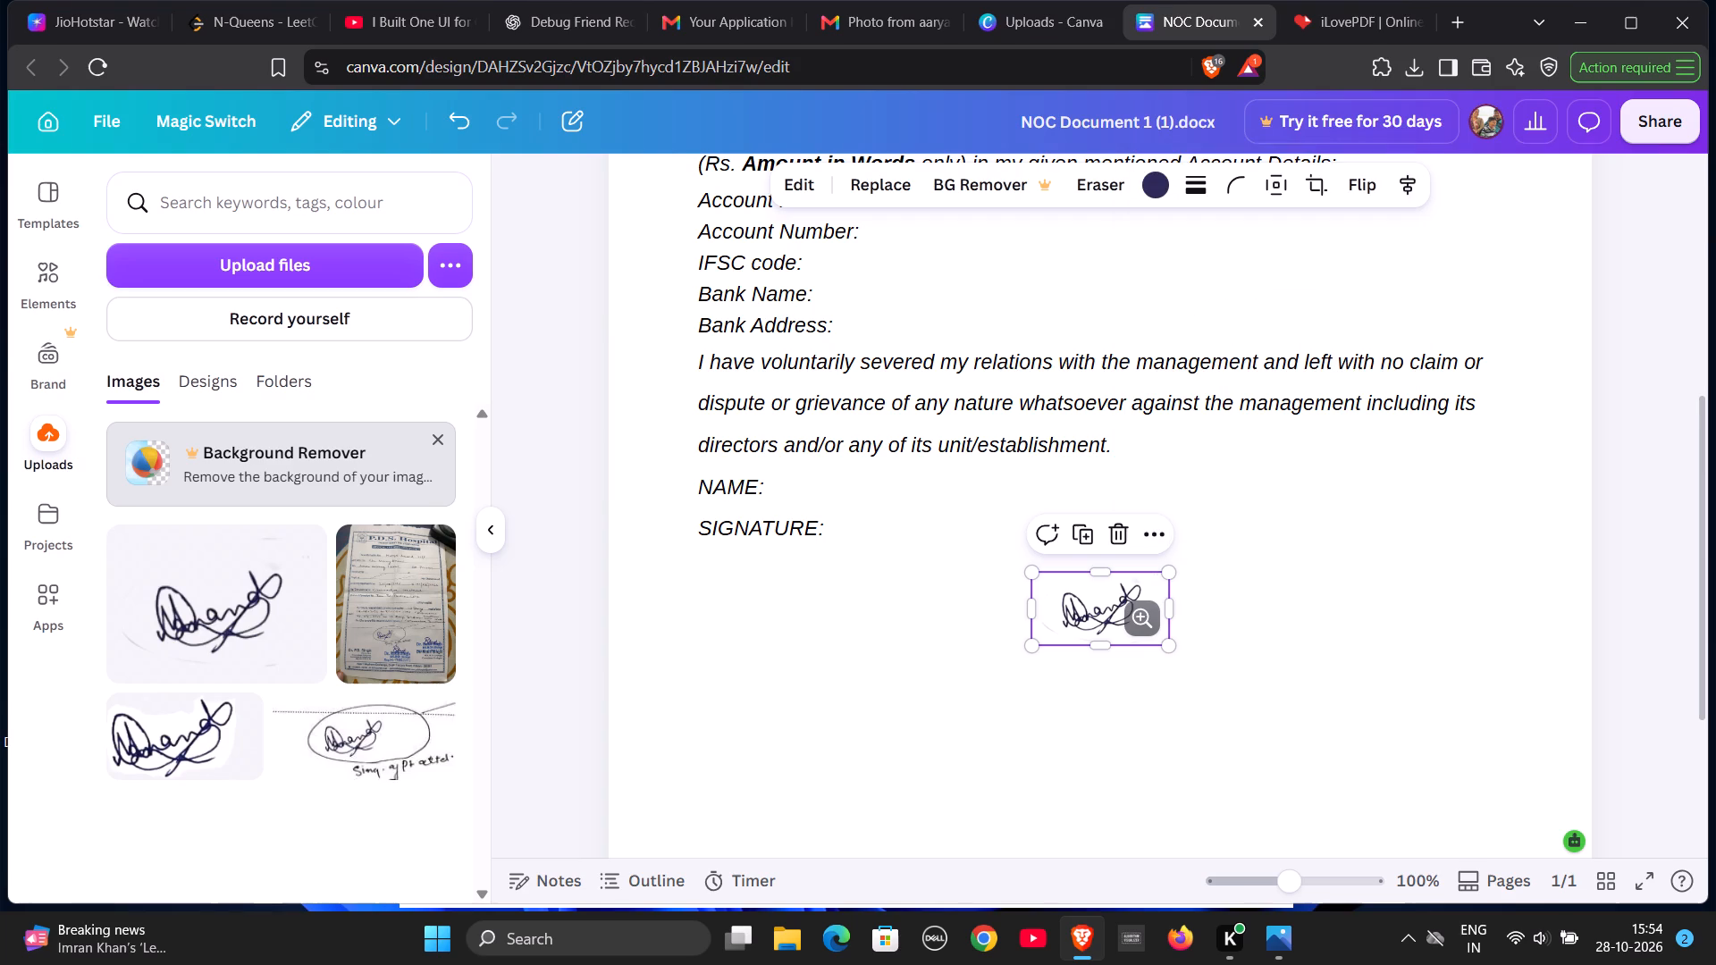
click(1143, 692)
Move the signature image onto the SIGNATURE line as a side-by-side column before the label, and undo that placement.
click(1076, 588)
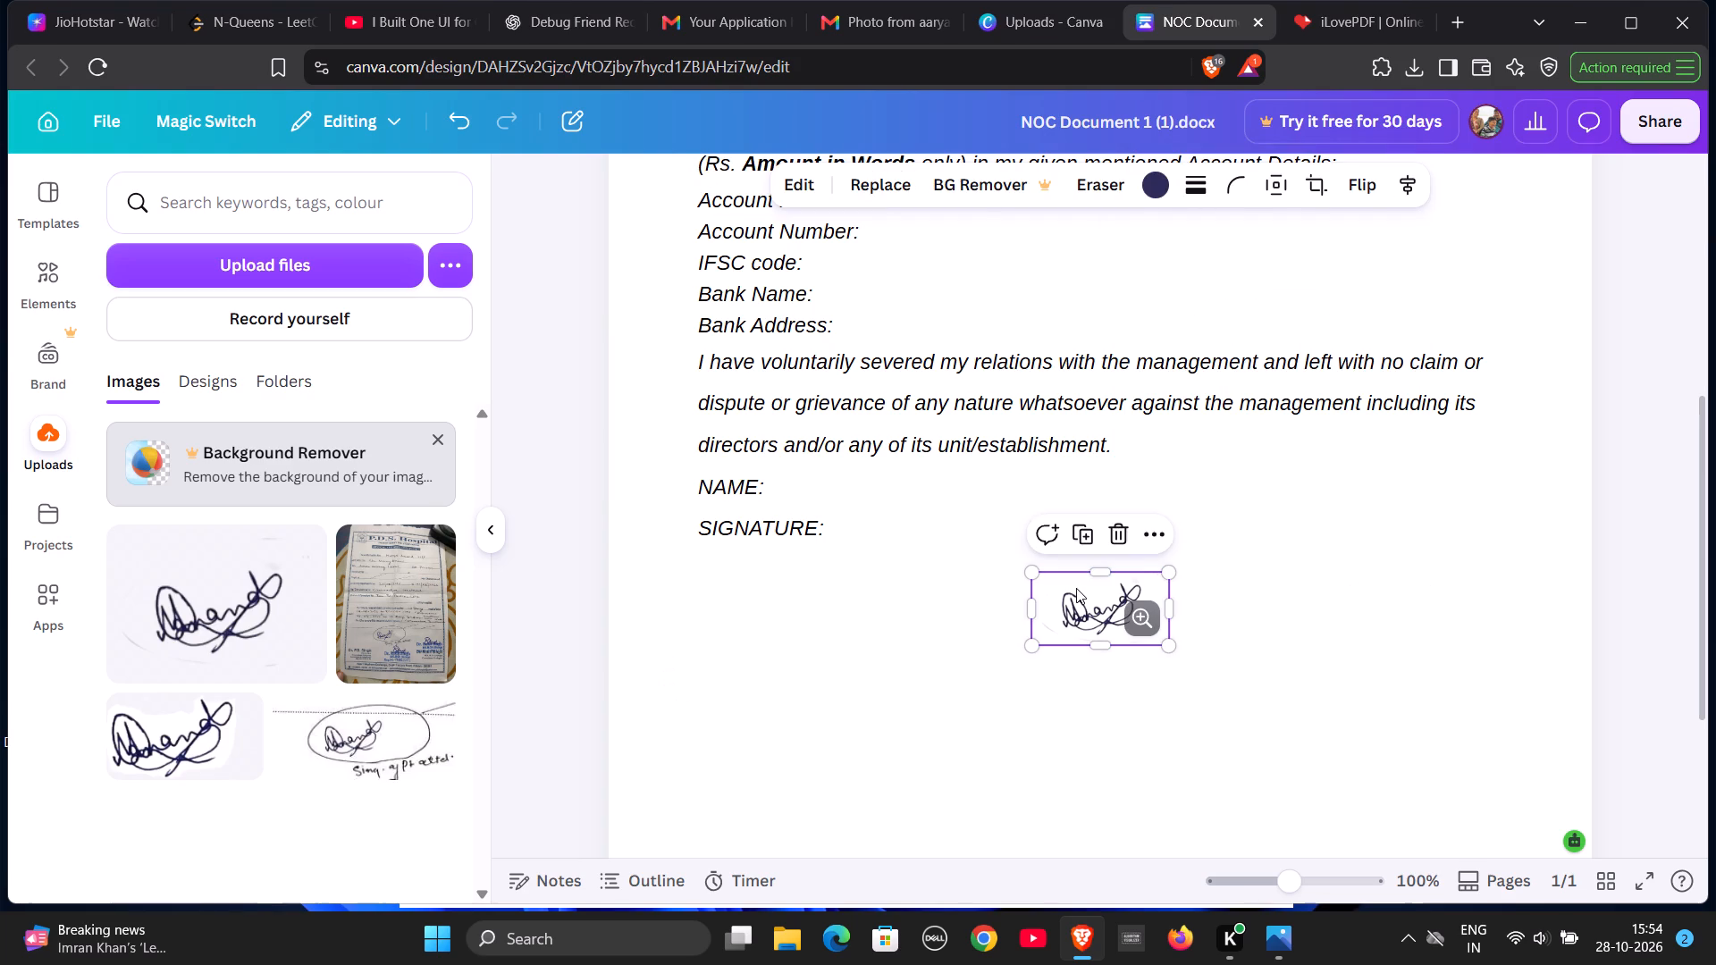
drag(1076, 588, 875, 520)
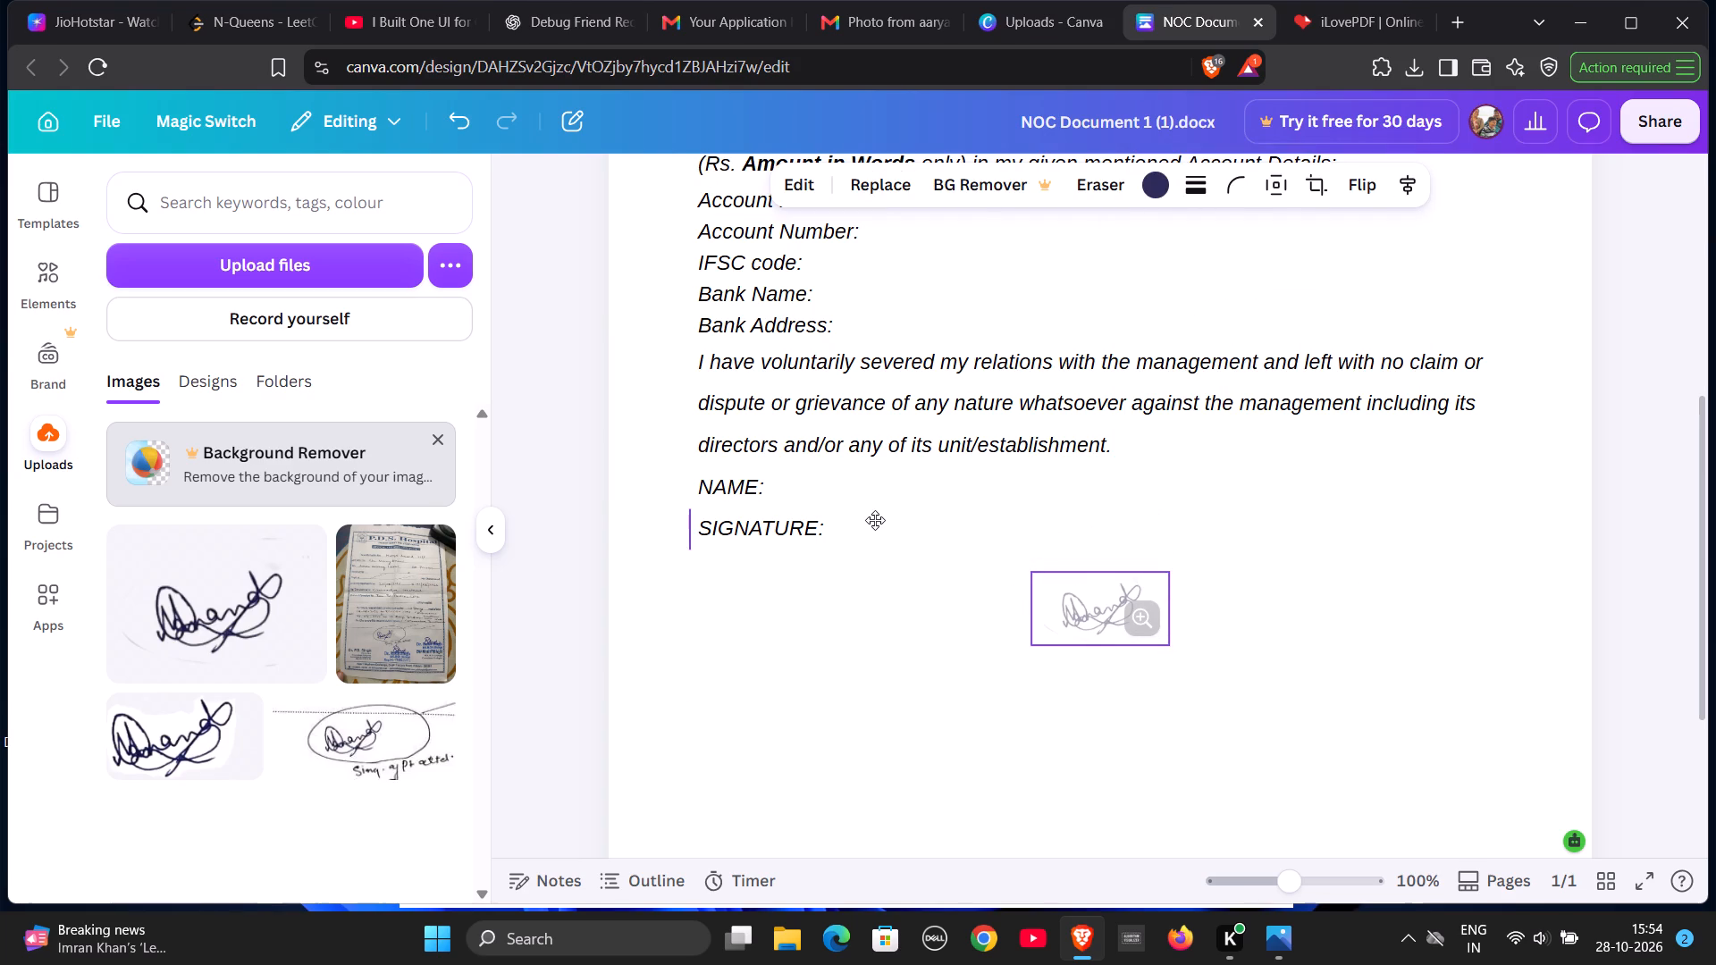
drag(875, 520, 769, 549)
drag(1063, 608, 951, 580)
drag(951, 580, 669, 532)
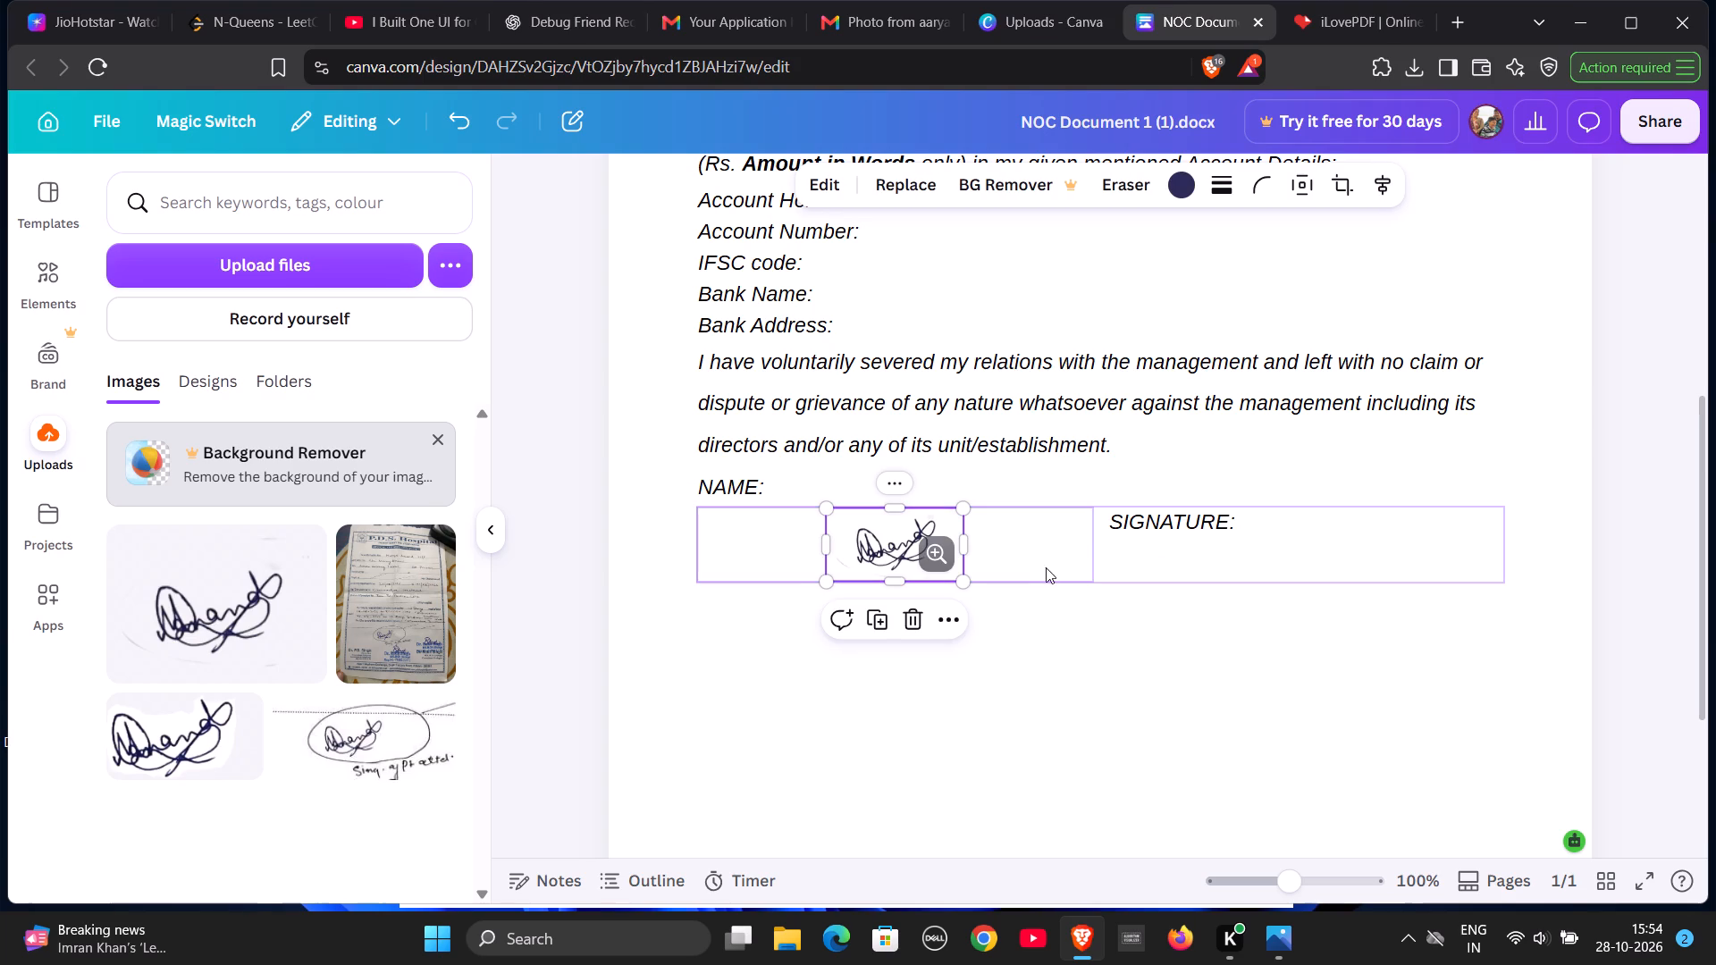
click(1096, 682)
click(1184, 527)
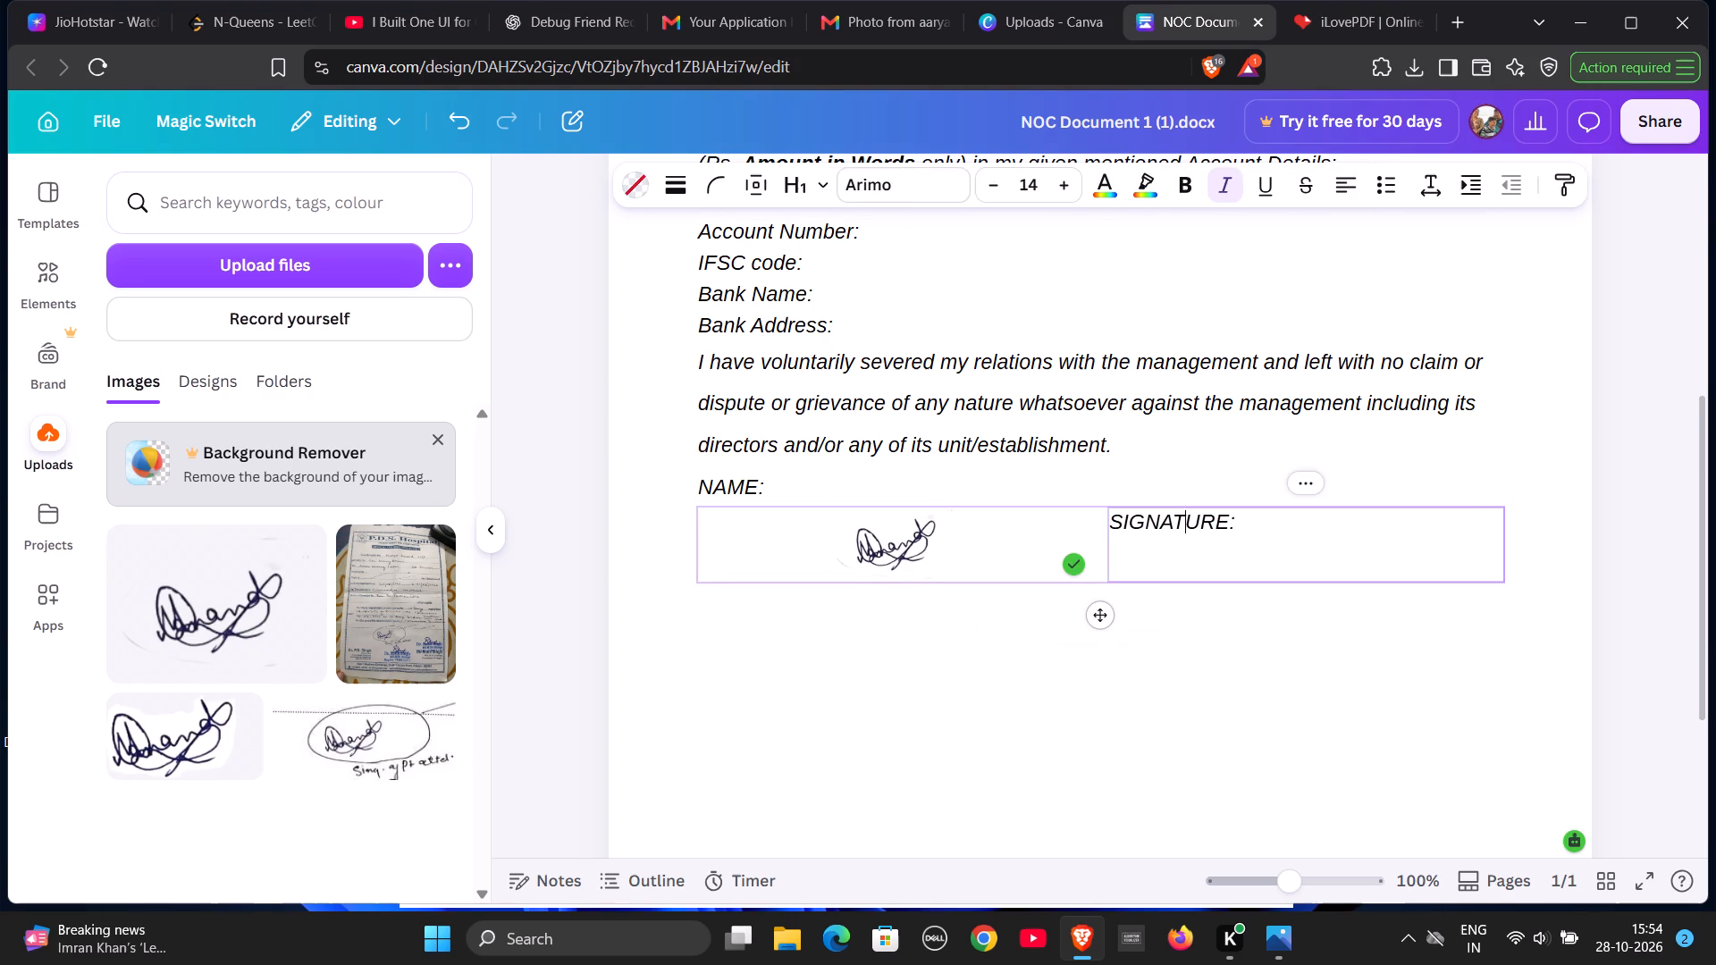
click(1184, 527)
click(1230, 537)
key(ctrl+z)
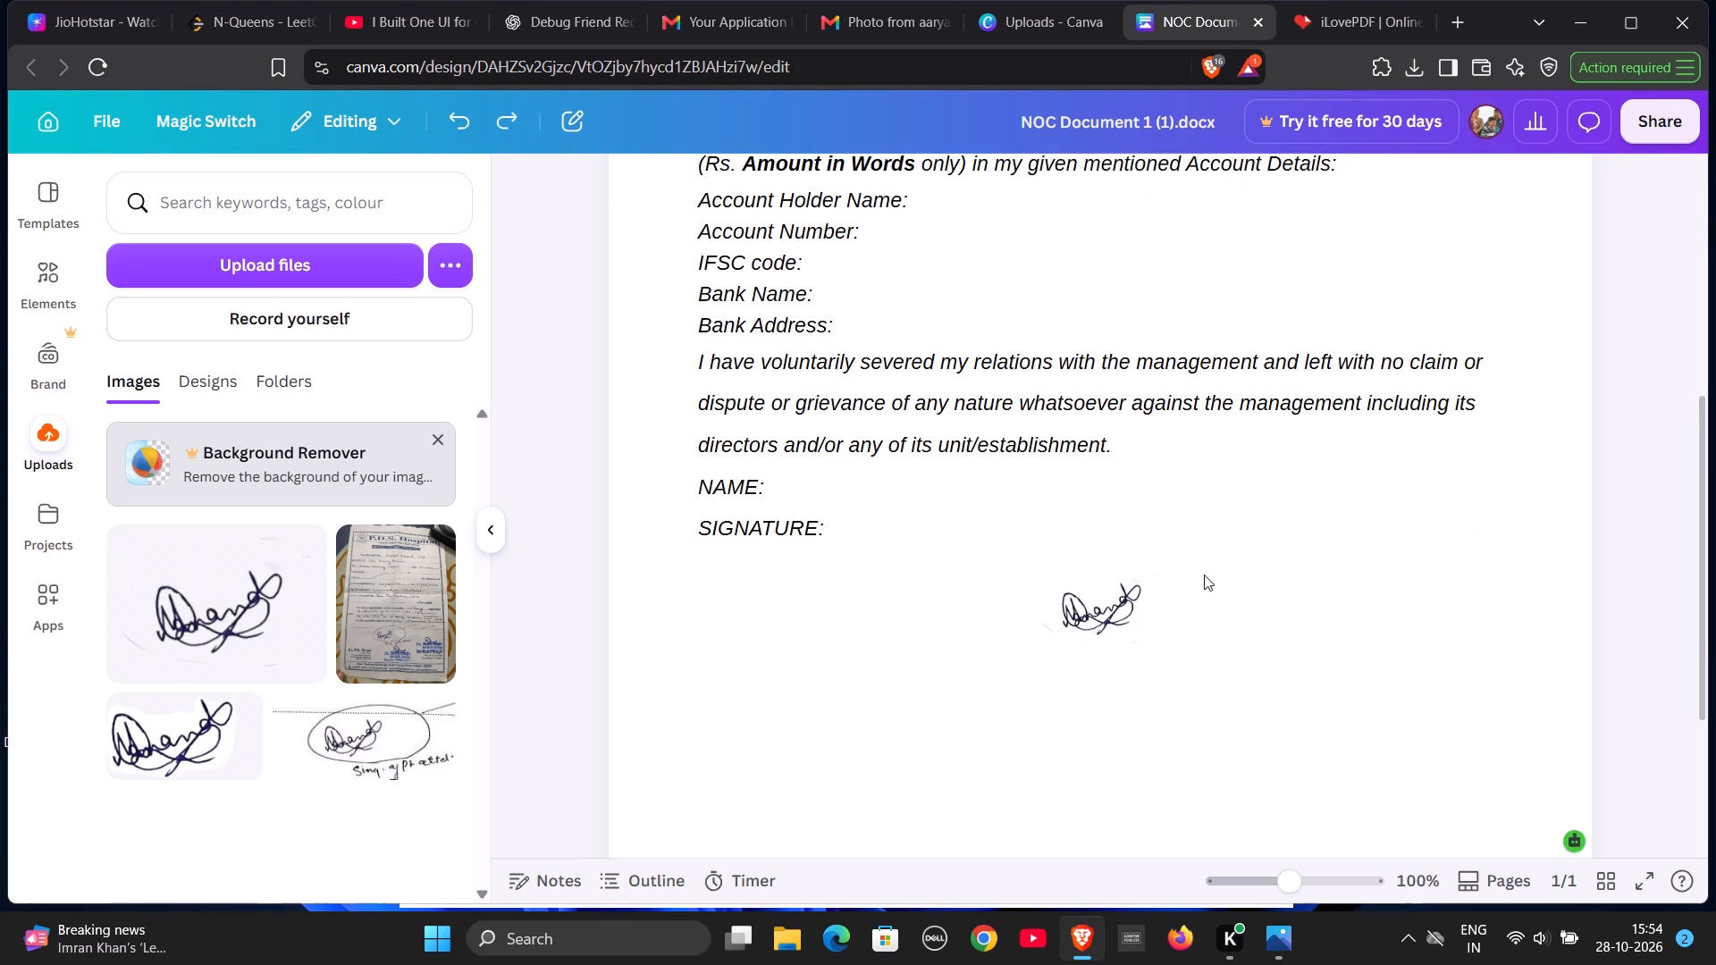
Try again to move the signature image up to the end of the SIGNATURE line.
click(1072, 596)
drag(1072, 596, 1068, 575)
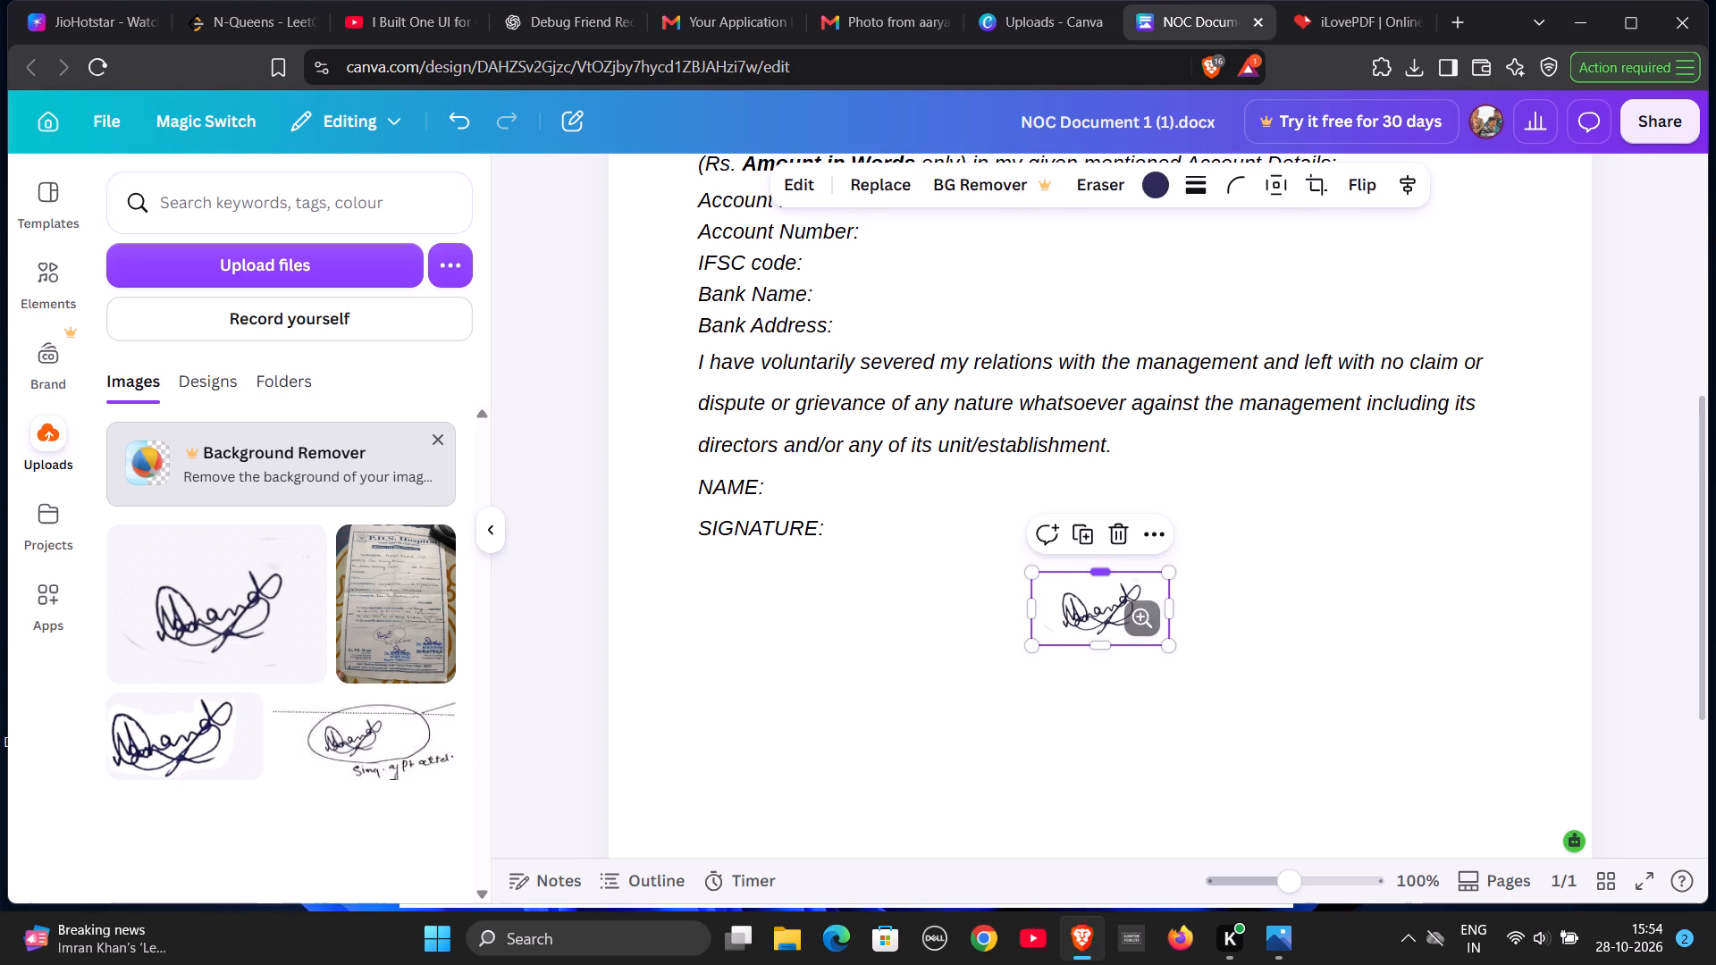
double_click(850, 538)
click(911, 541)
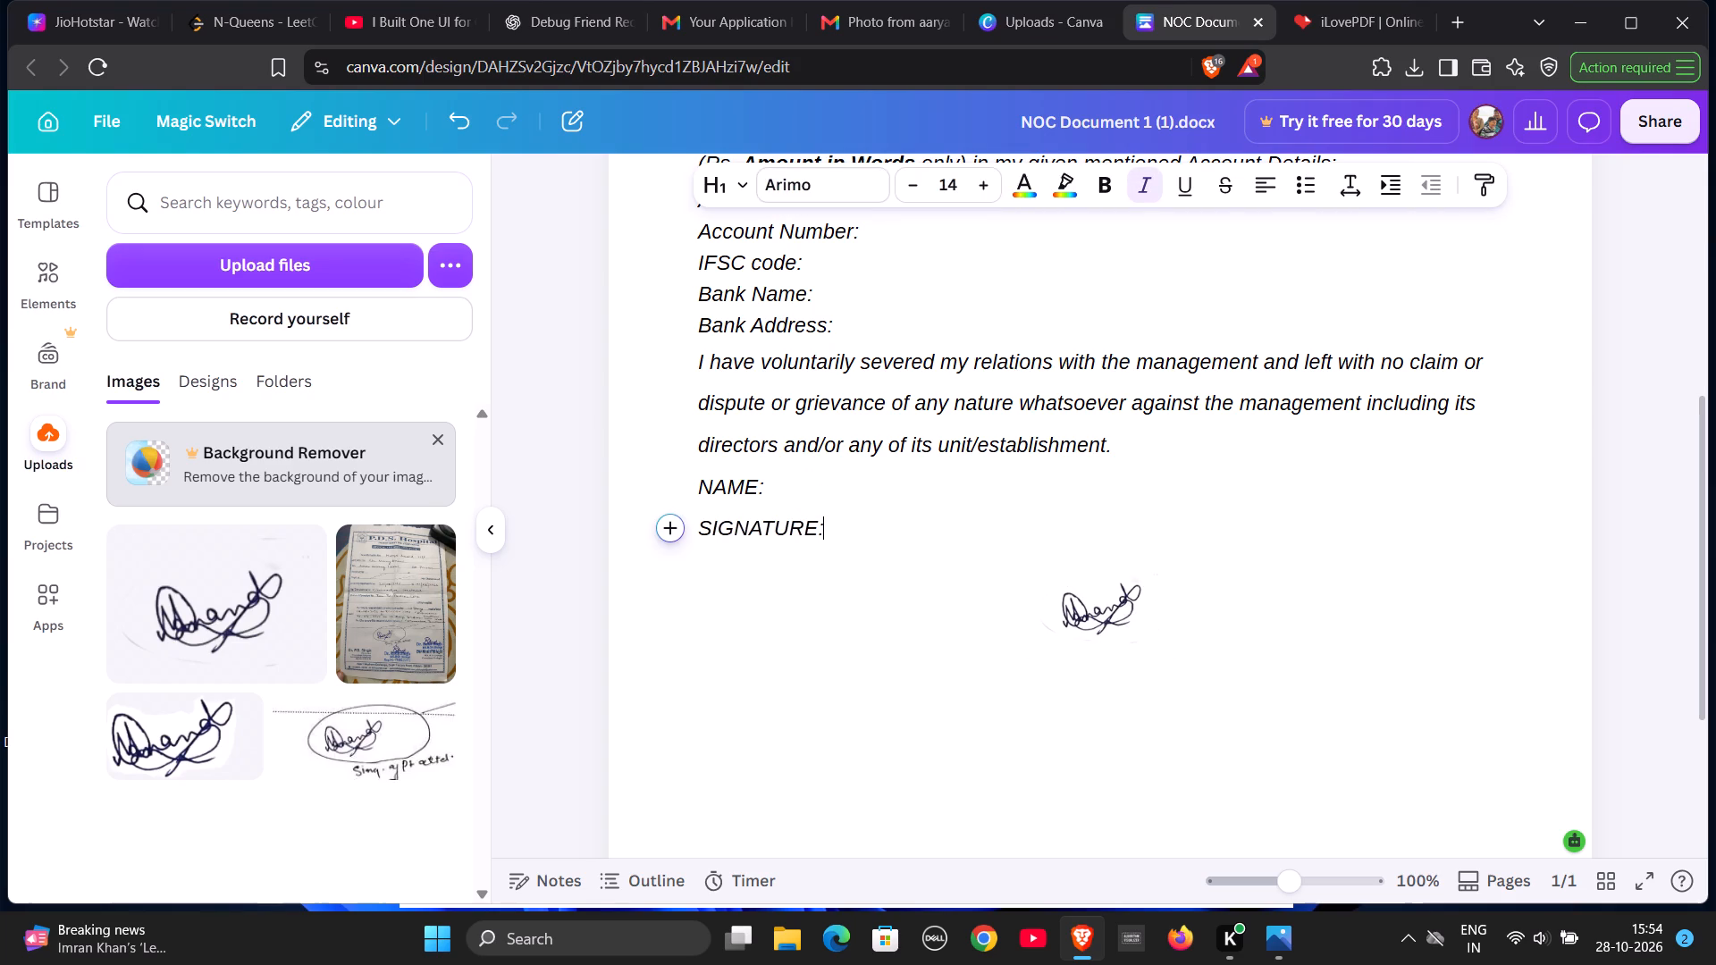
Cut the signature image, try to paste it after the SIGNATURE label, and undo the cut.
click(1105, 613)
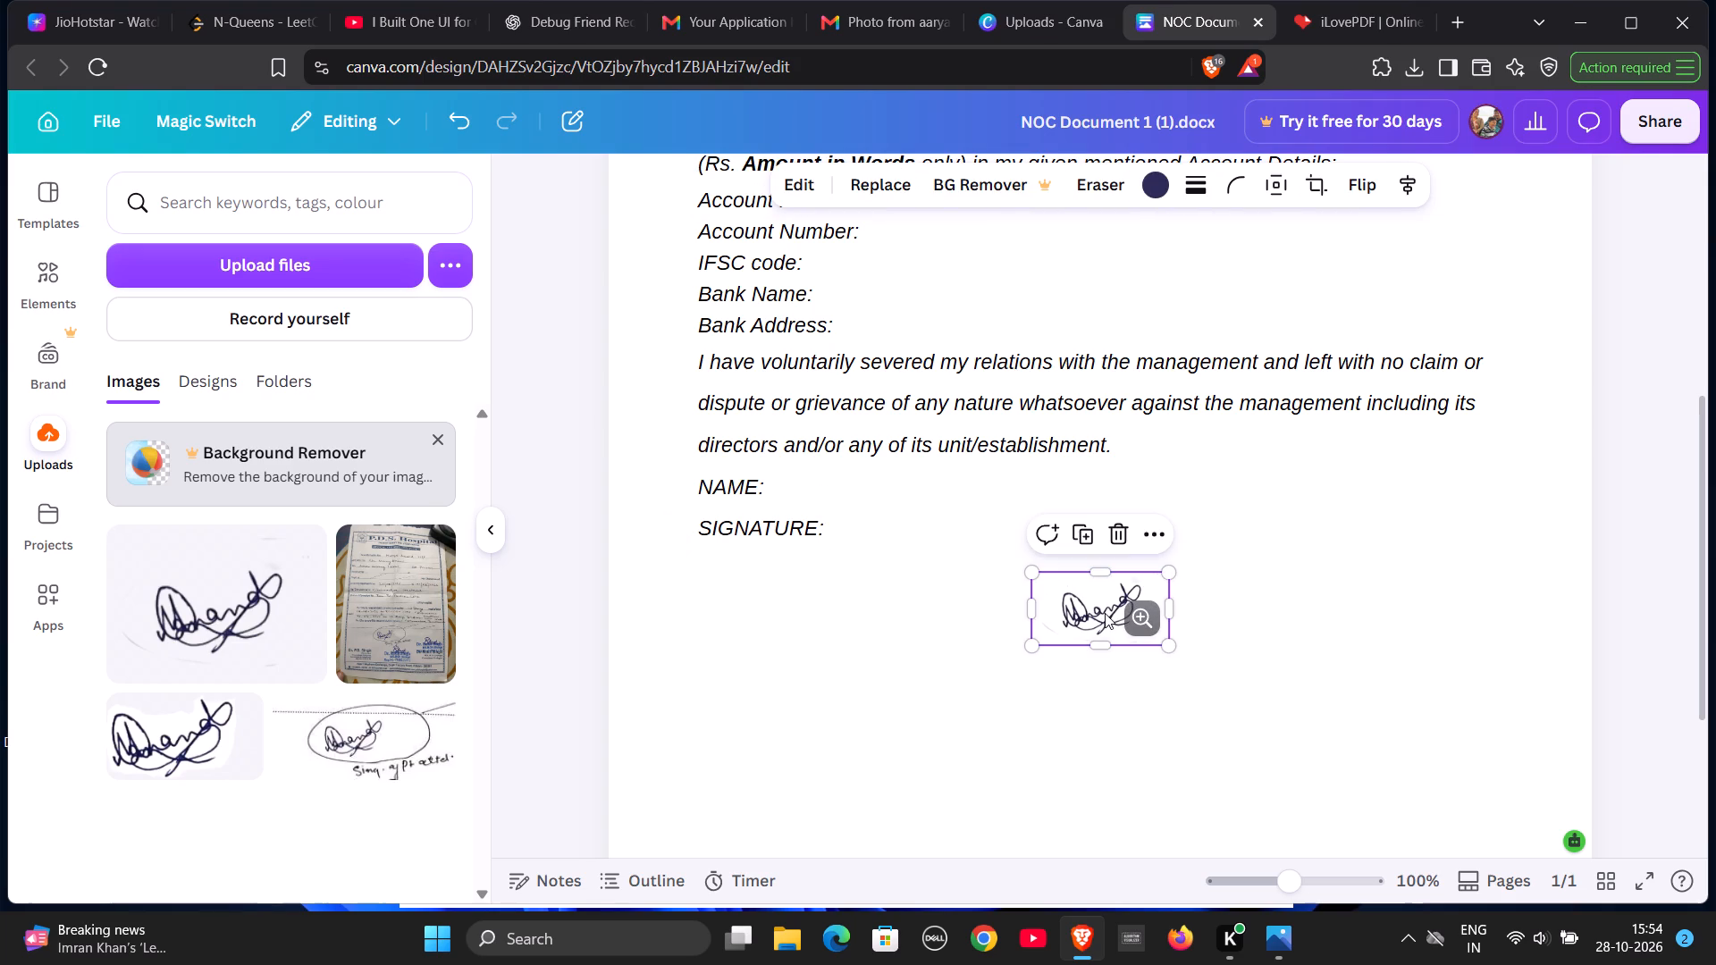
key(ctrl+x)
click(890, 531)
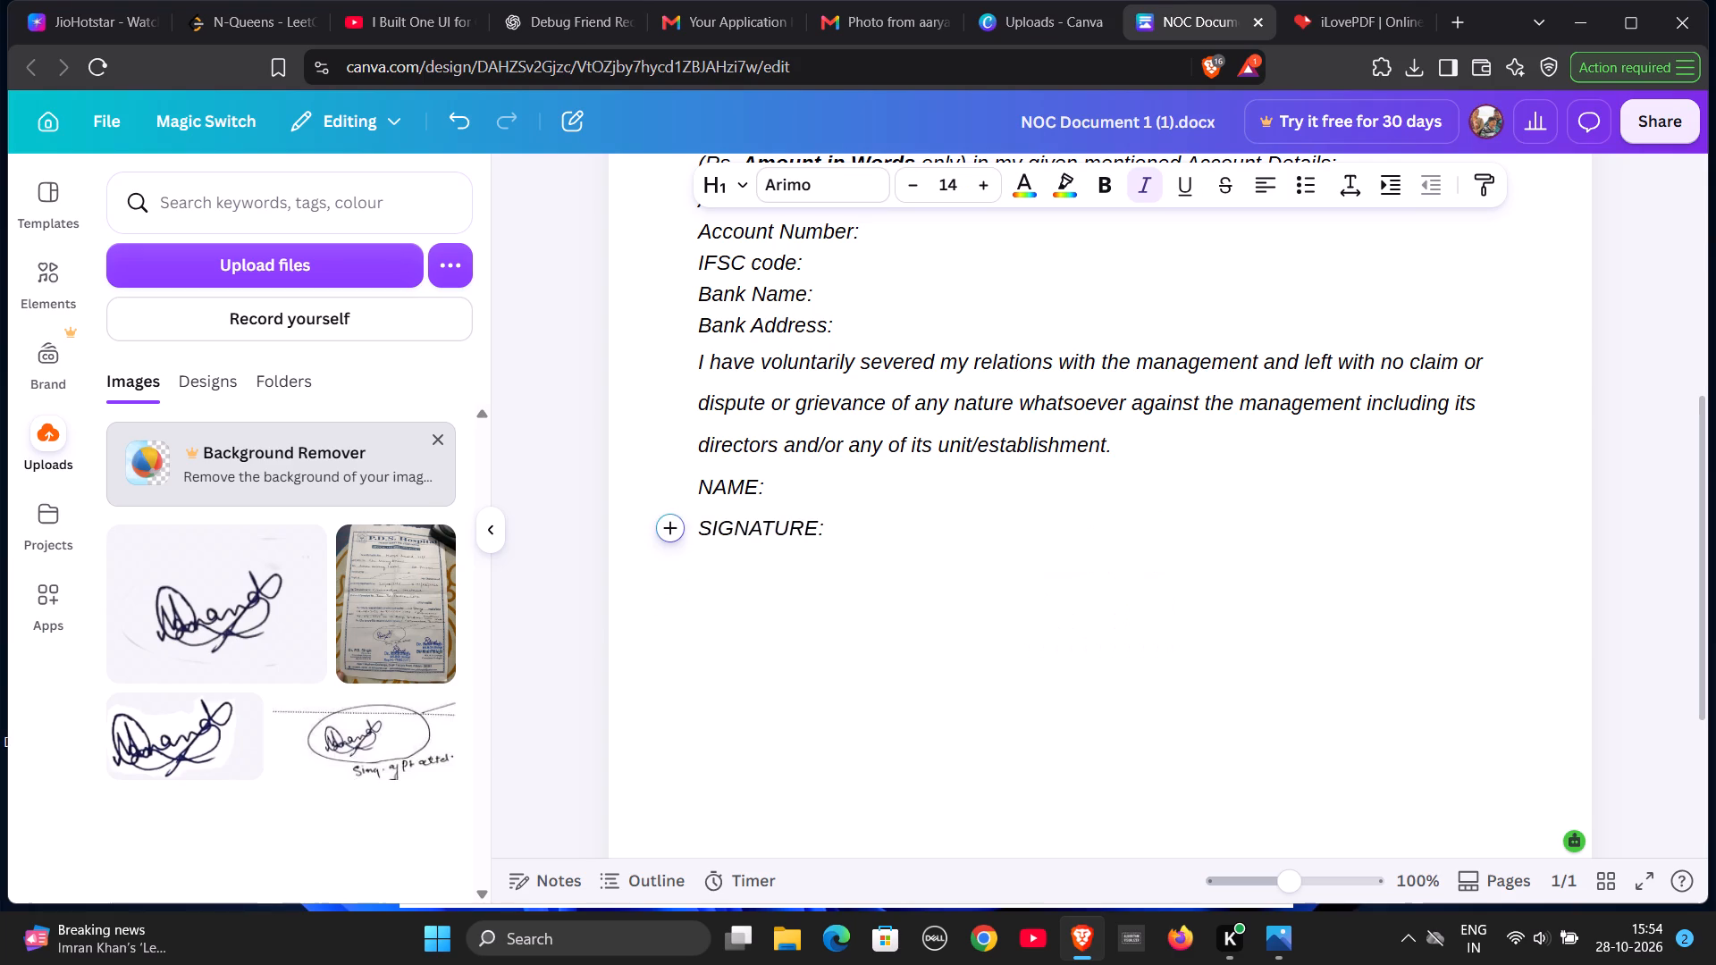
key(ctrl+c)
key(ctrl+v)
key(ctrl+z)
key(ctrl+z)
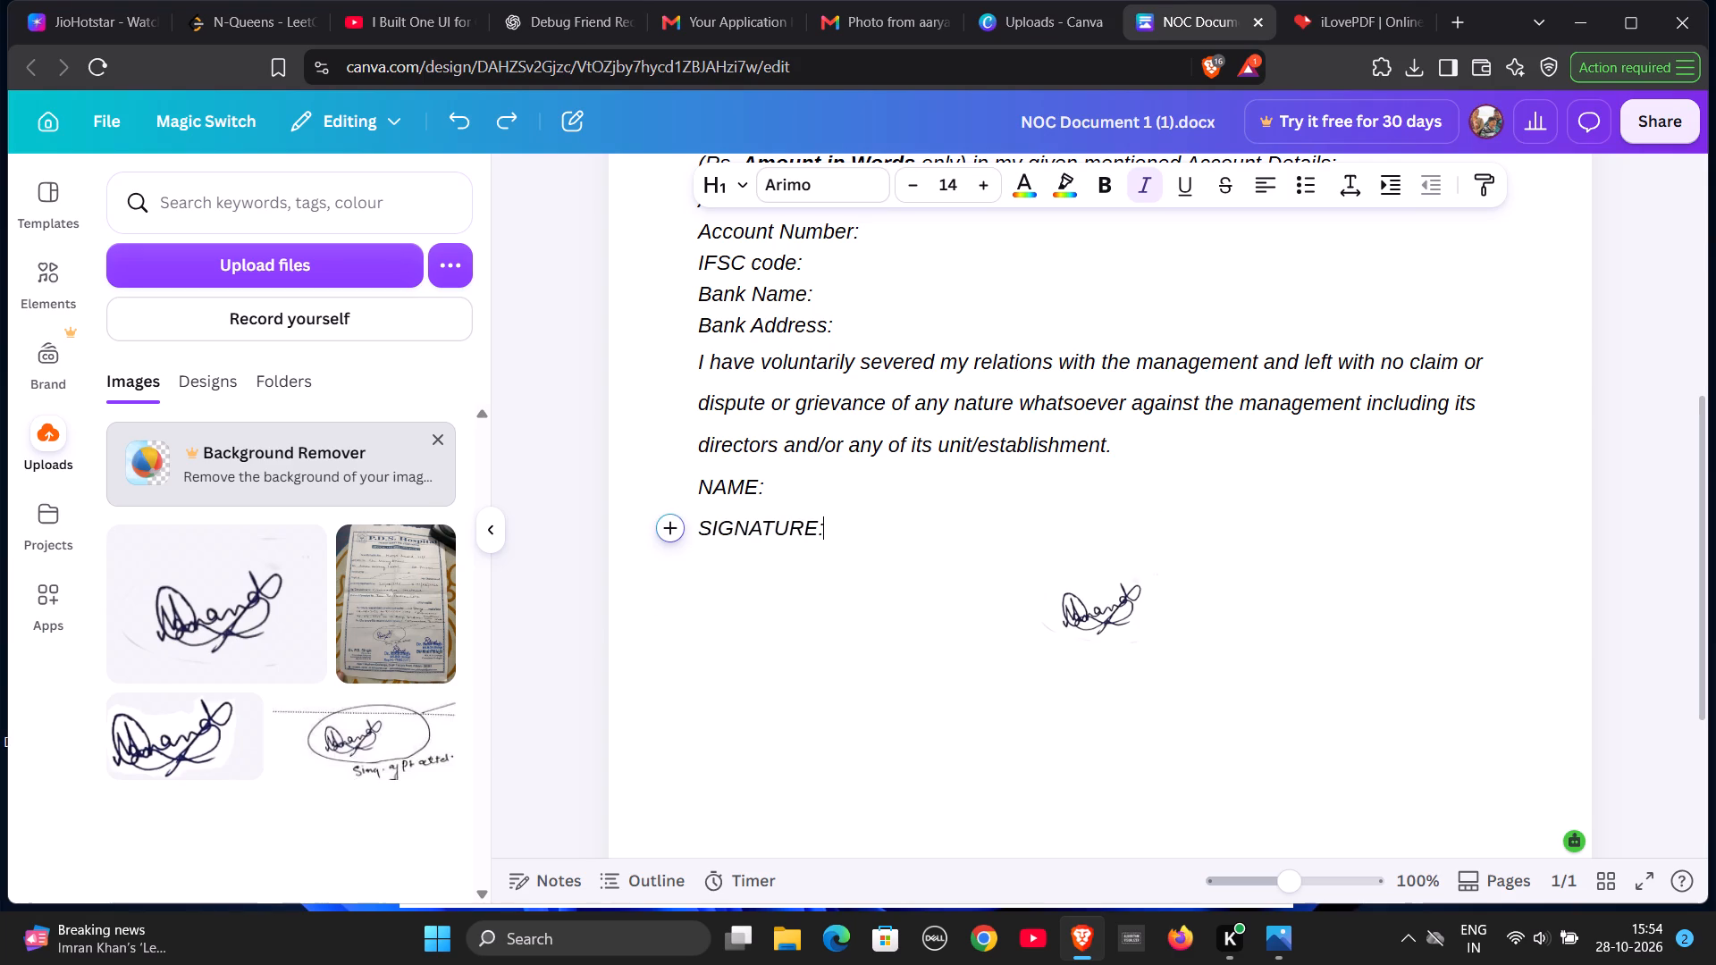
Cut the signature image again and paste it at the end of the SIGNATURE line.
click(1064, 613)
key(ctrl+x)
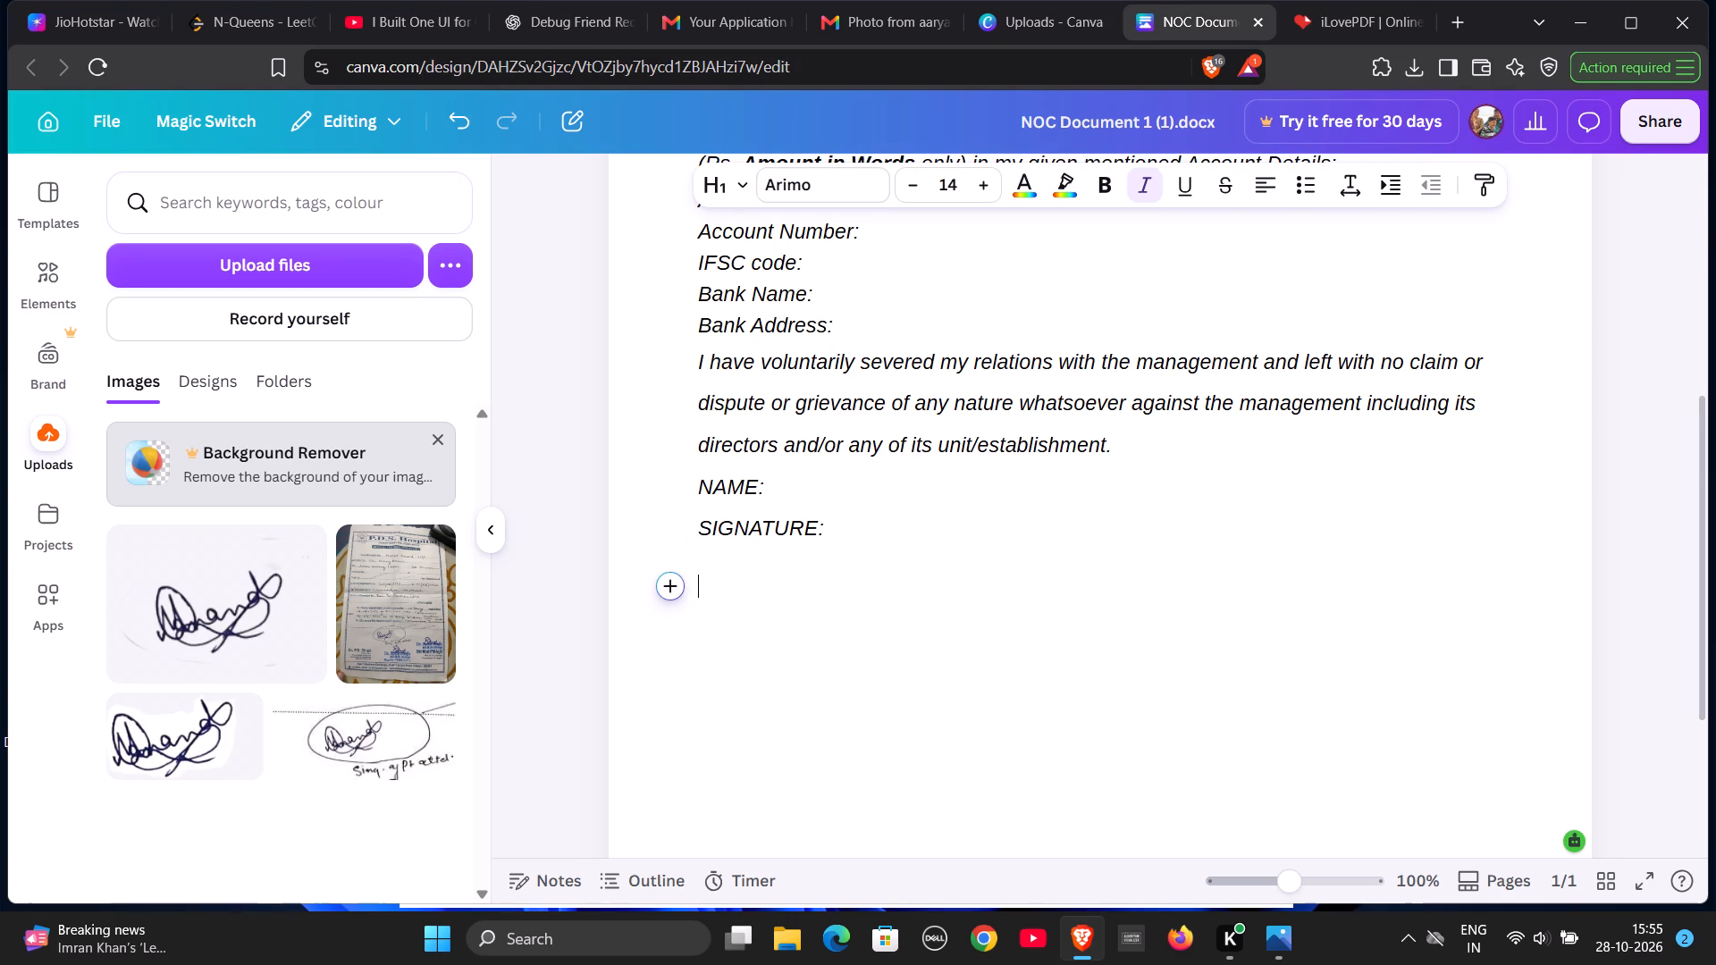
click(910, 525)
key(ctrl+v)
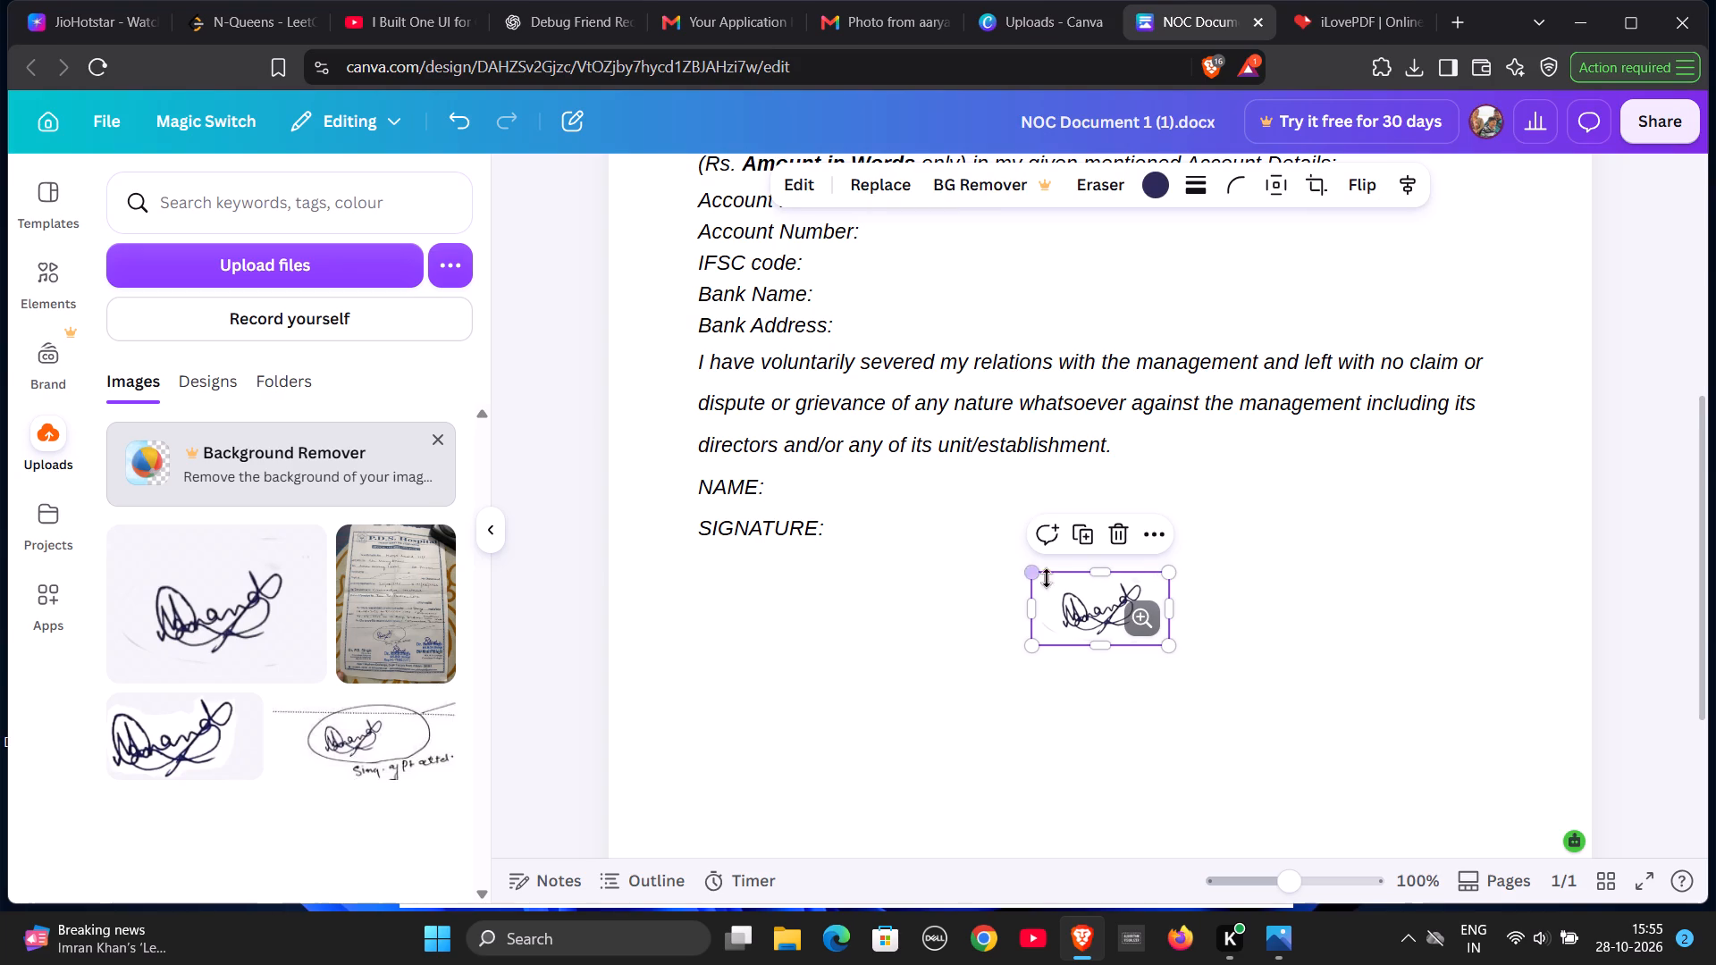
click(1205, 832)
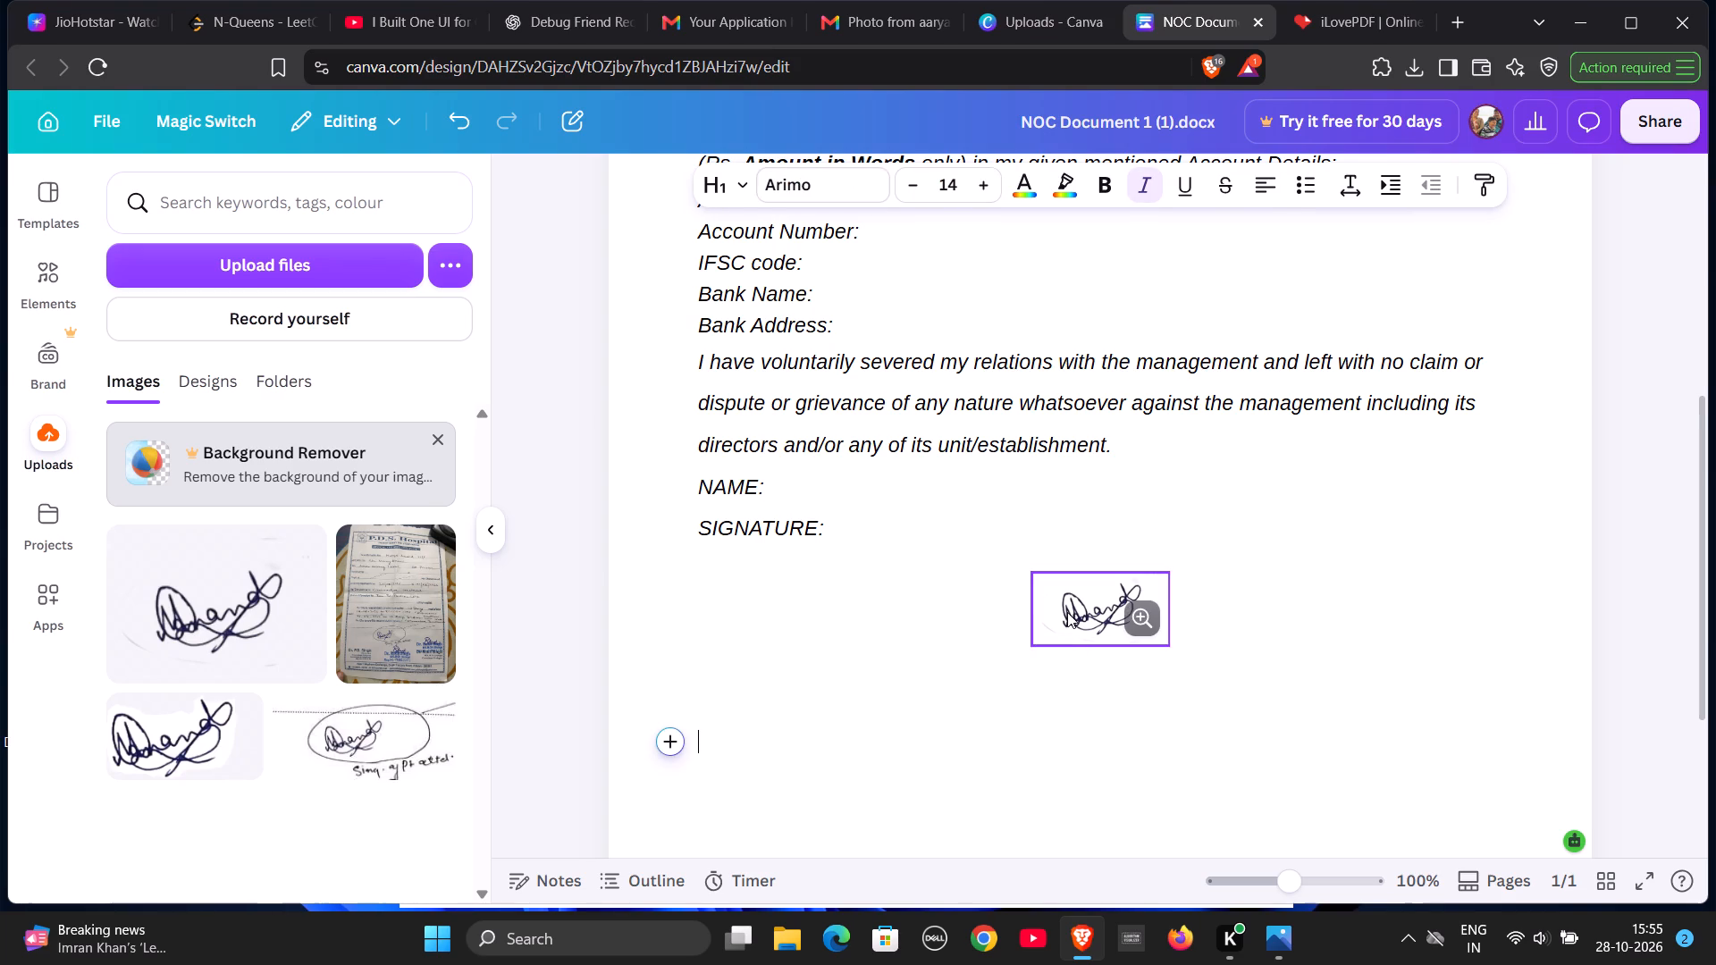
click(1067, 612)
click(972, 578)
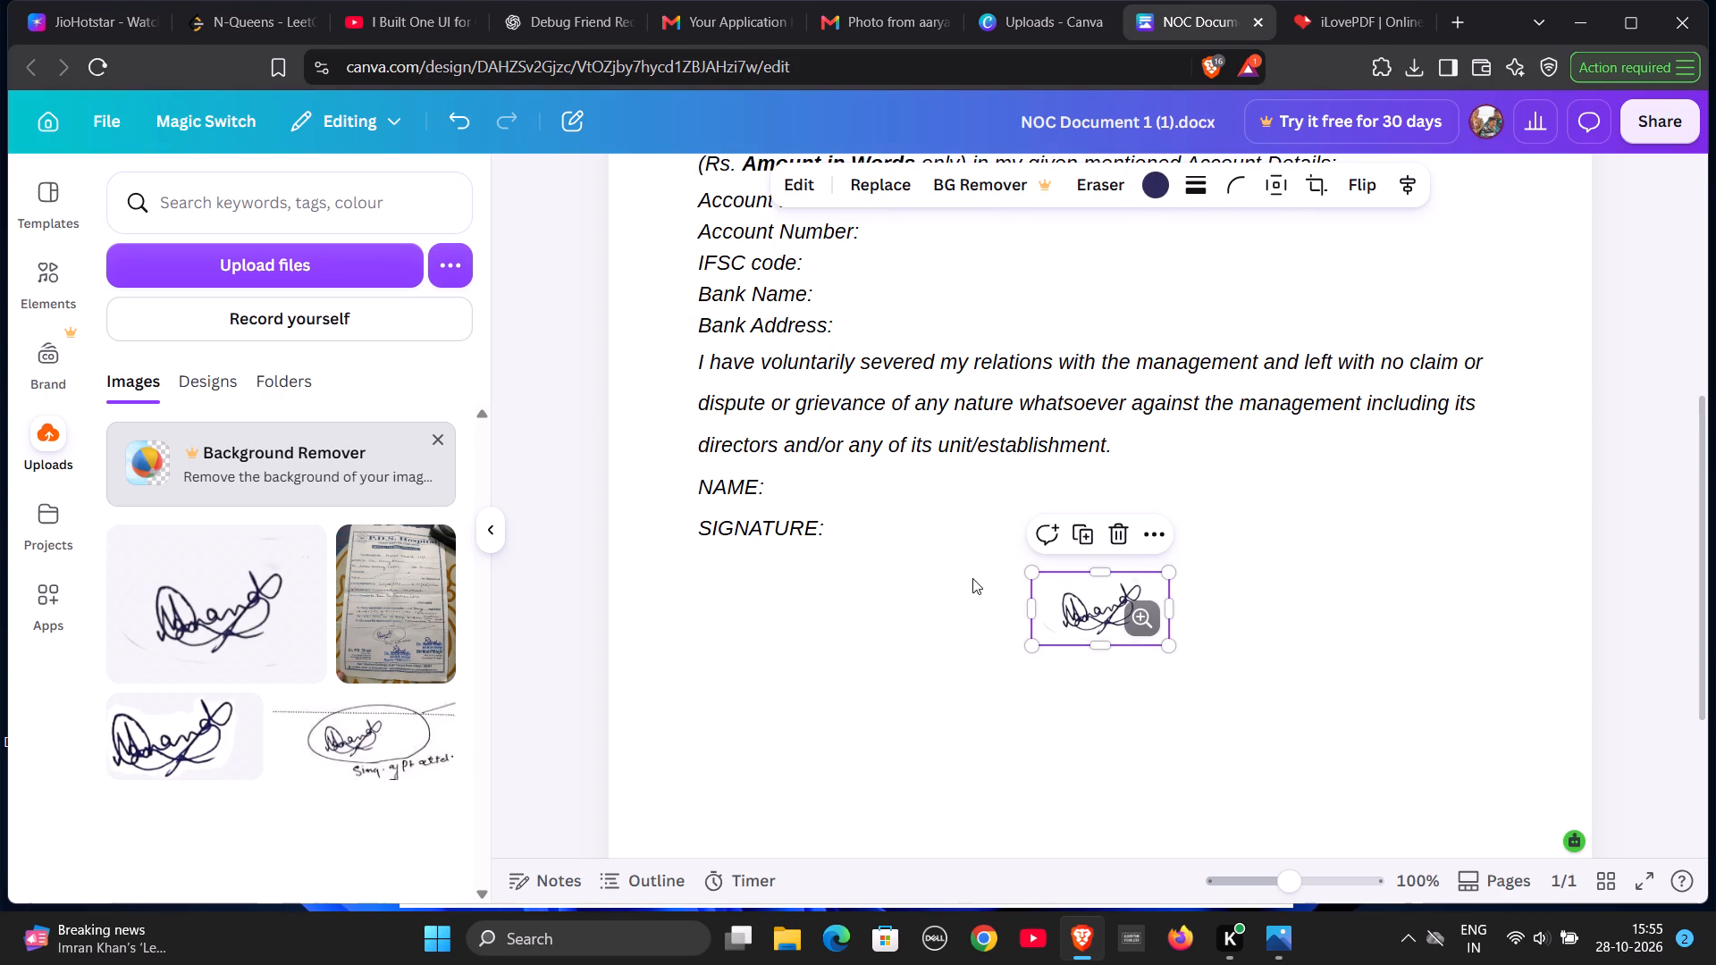
Start creating a signature element at the end of the SIGNATURE line using the document's insert actions.
click(874, 527)
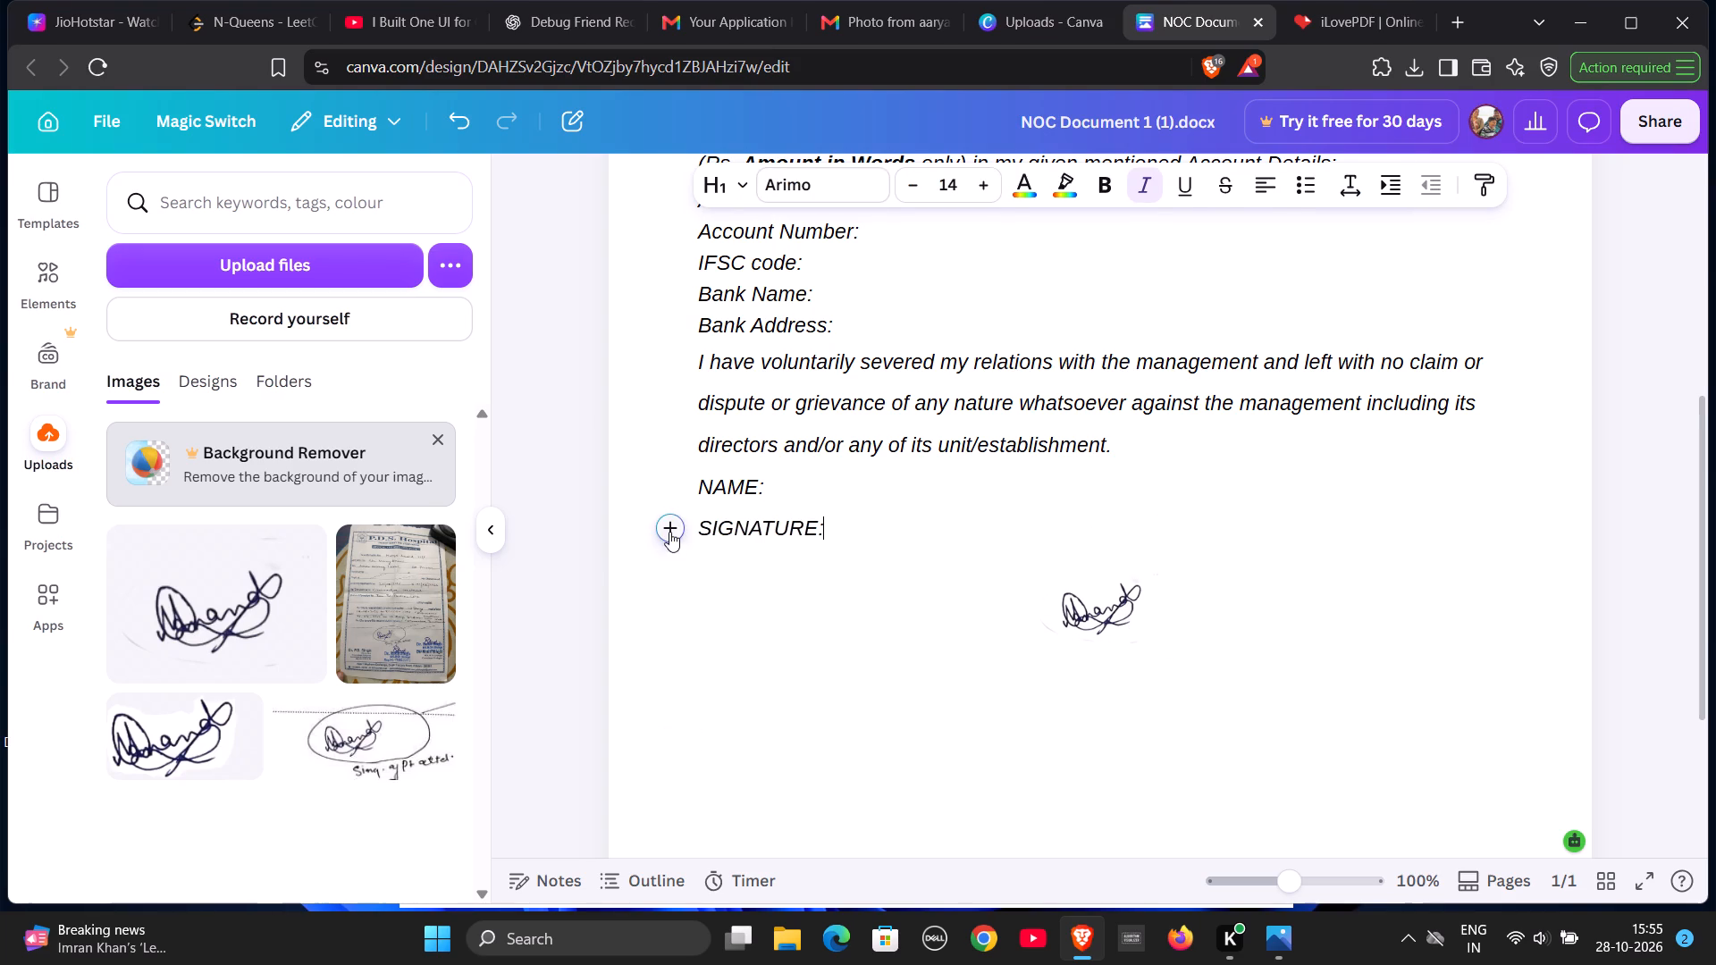
click(669, 532)
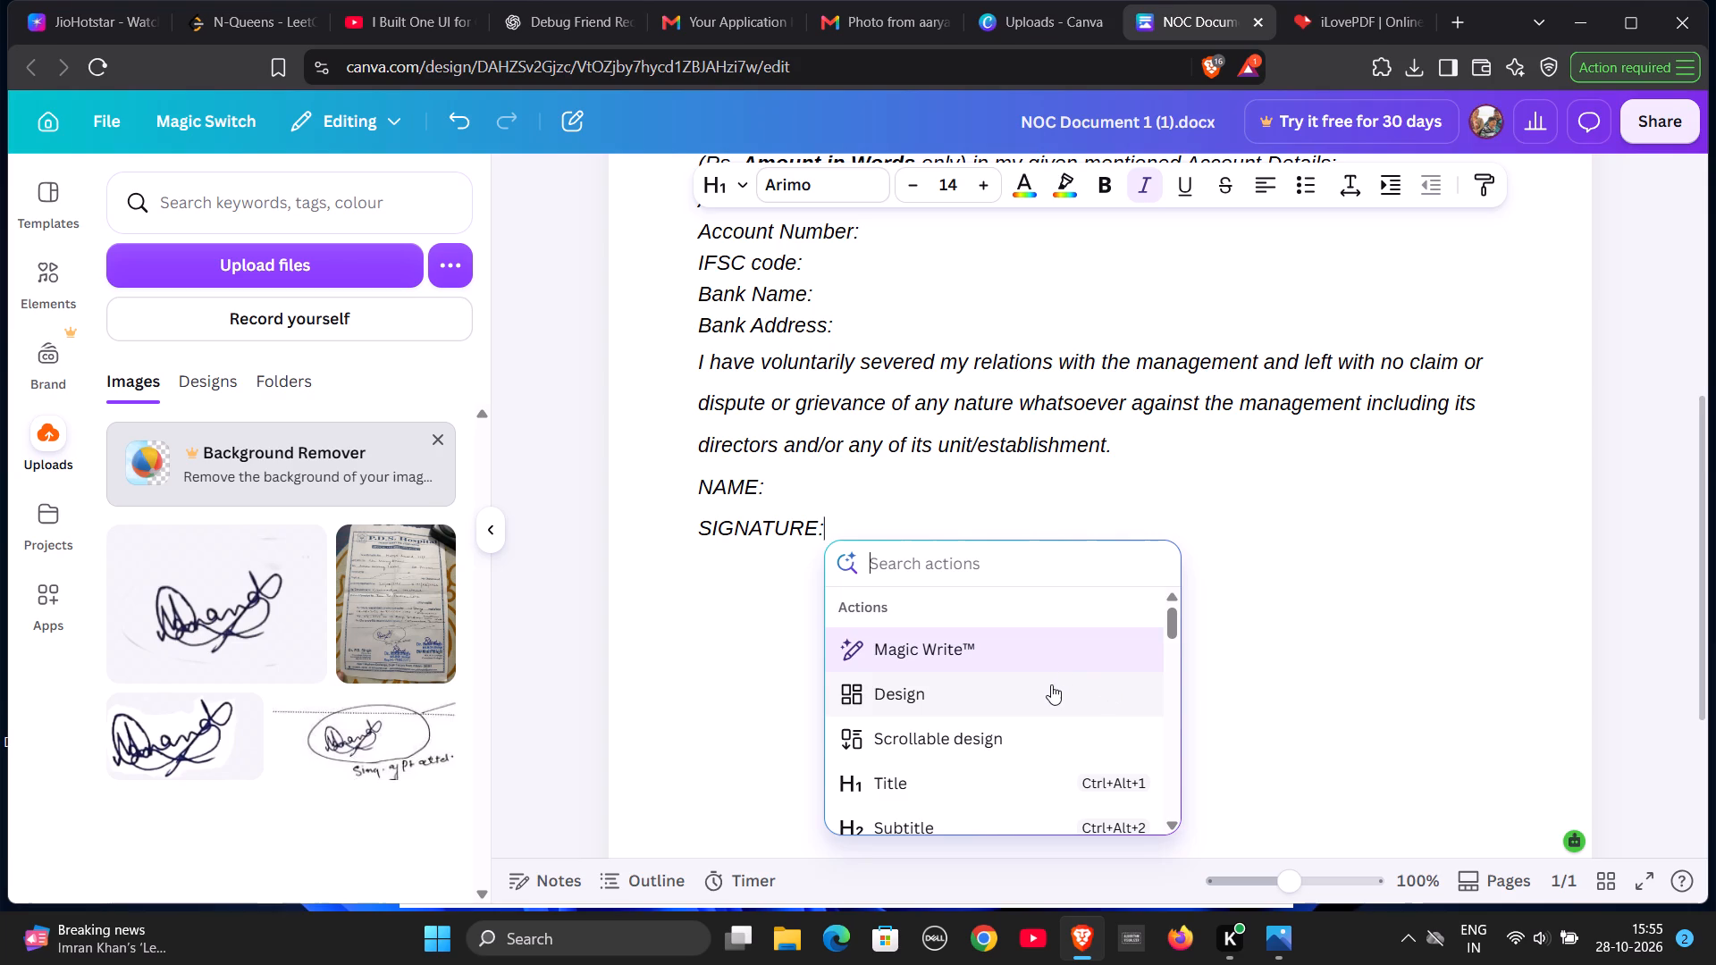
scroll(1051, 684, down, 5)
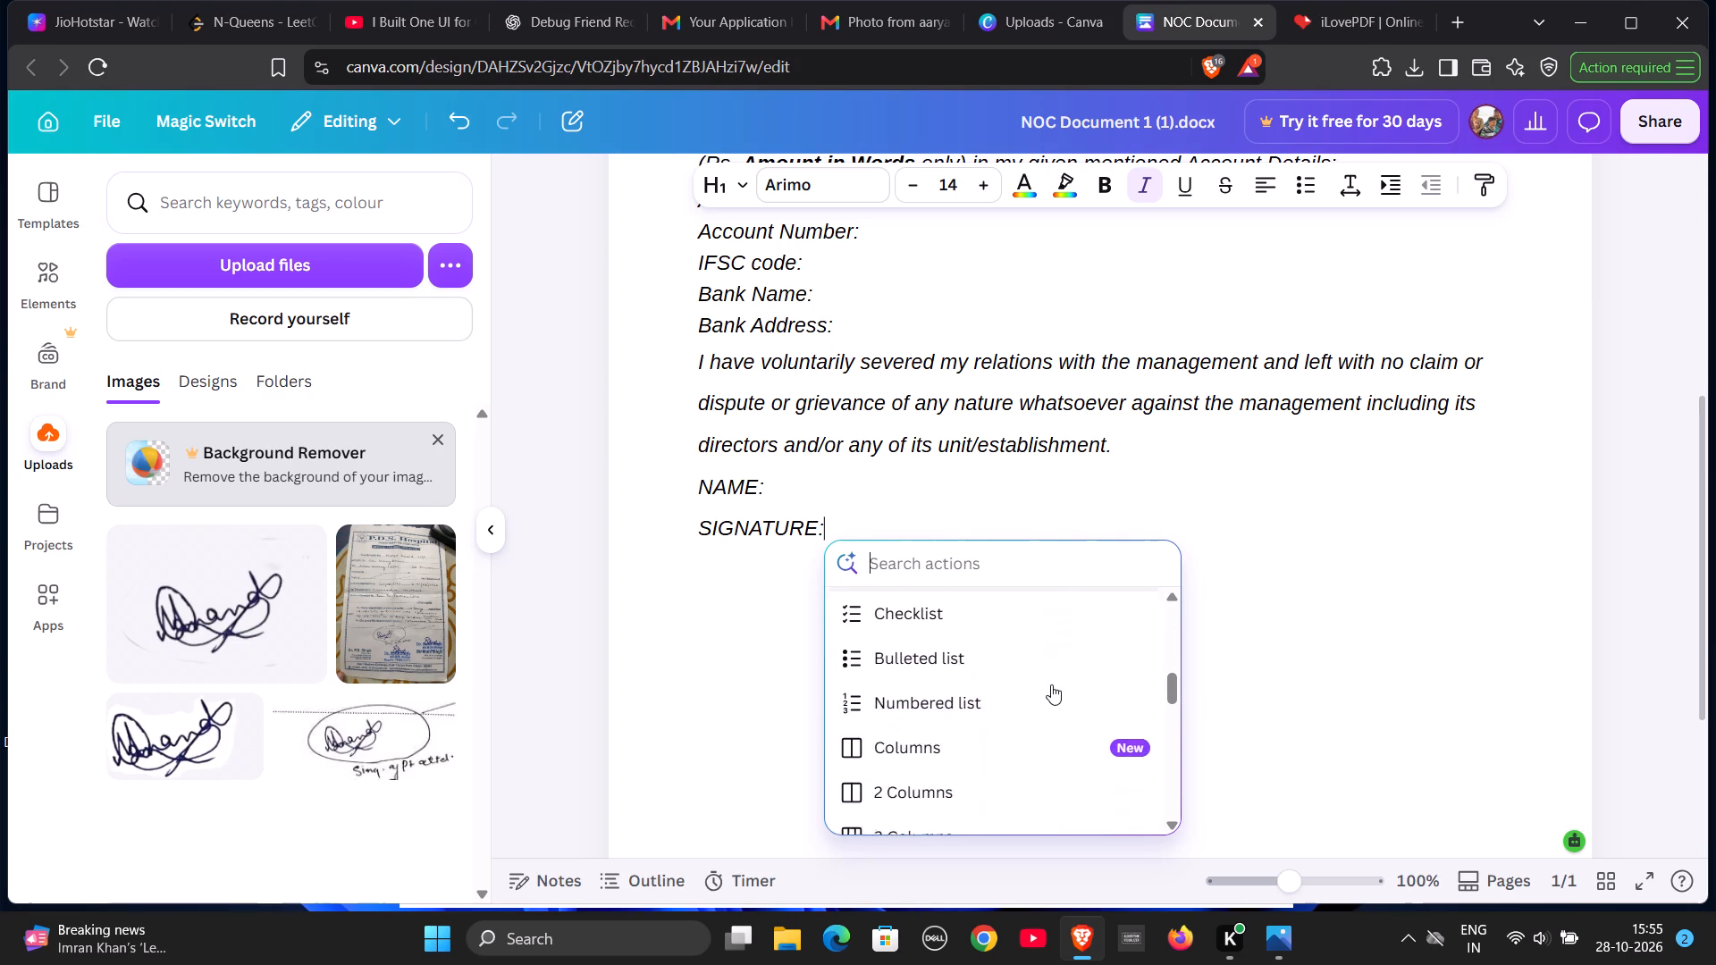
scroll(1051, 684, down, 9)
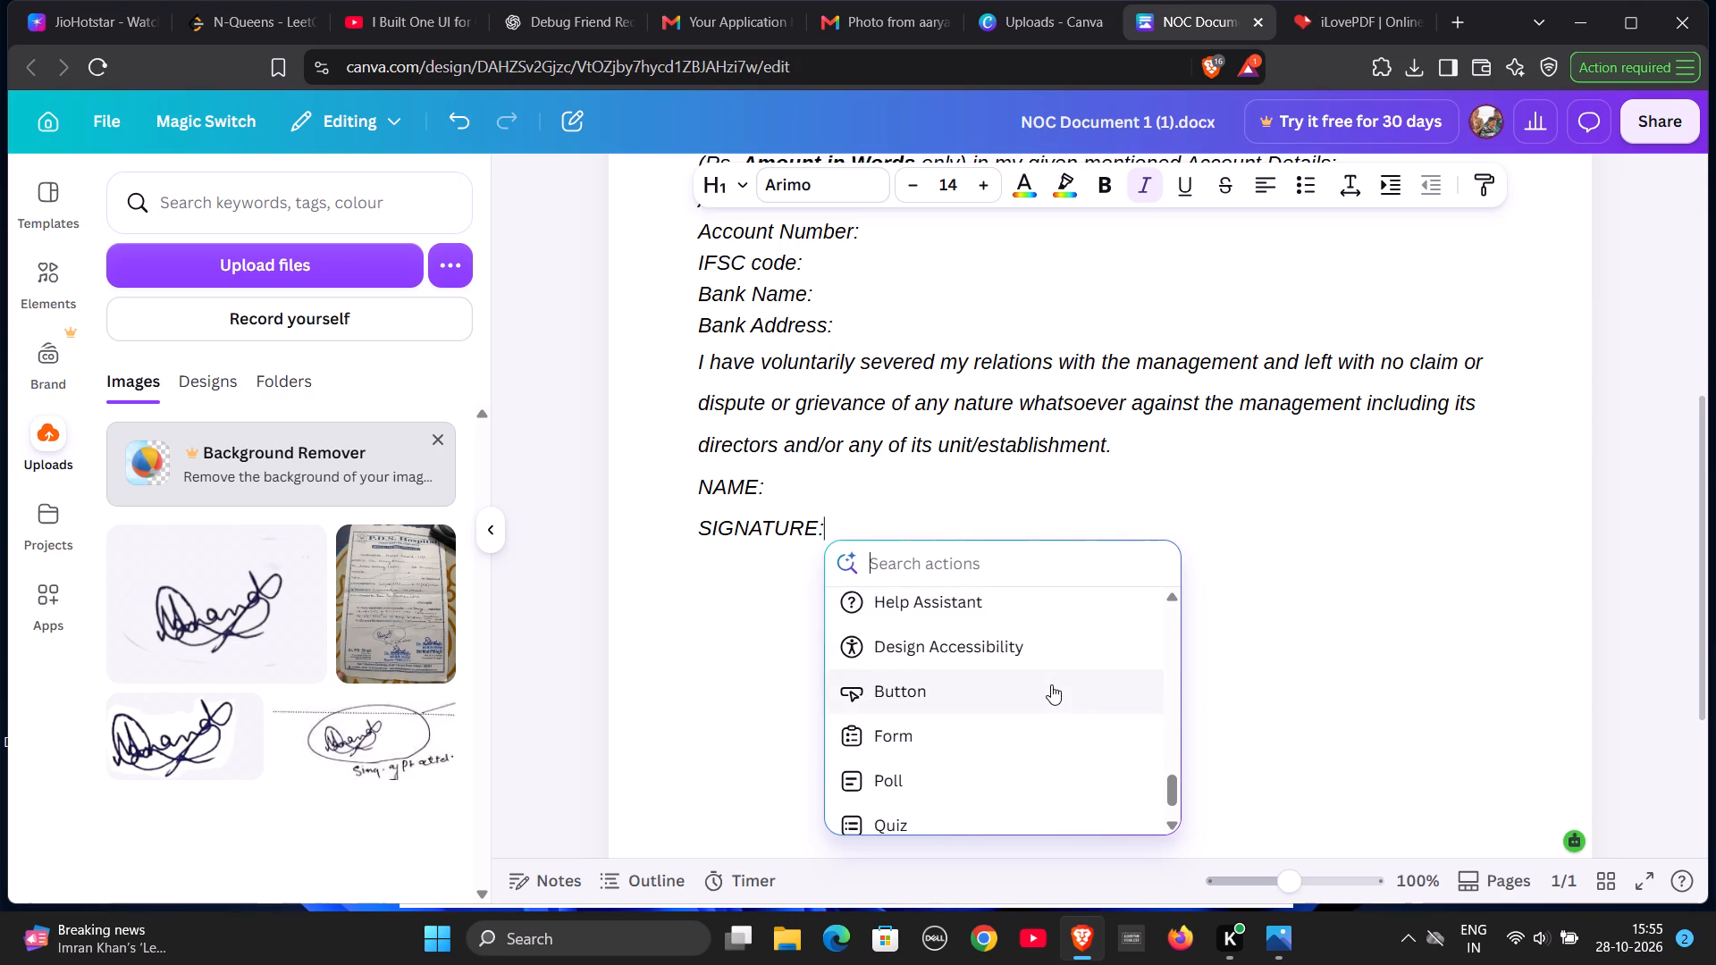
scroll(1051, 684, down, 1)
click(1015, 819)
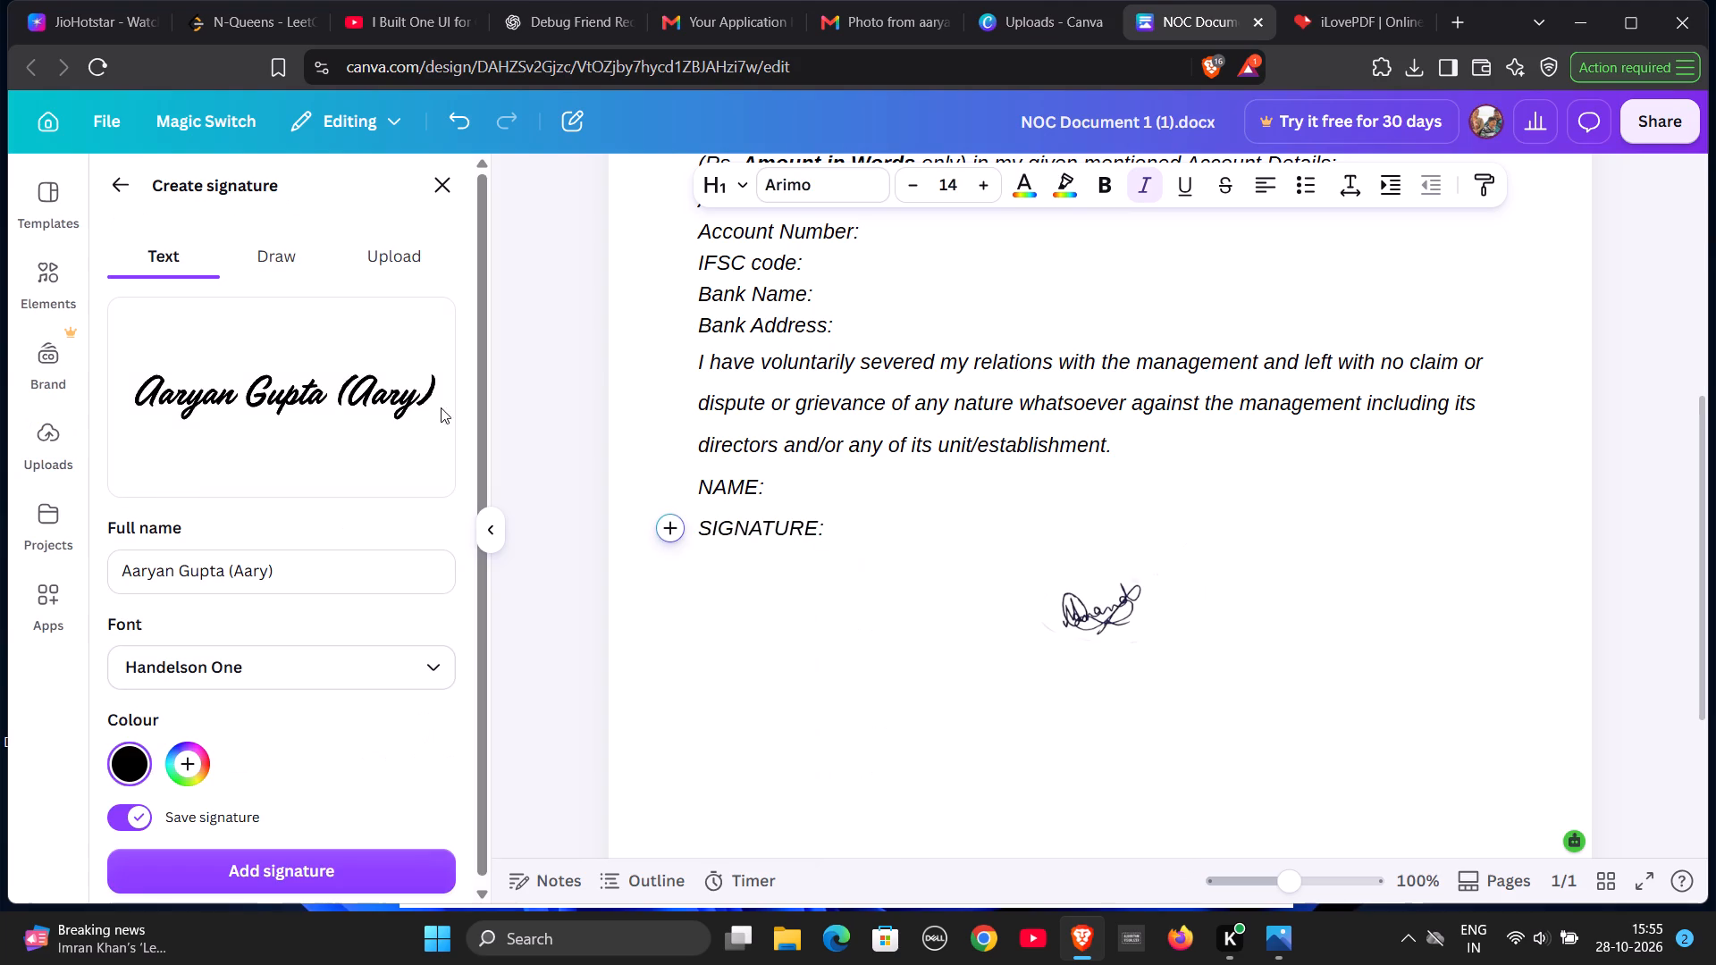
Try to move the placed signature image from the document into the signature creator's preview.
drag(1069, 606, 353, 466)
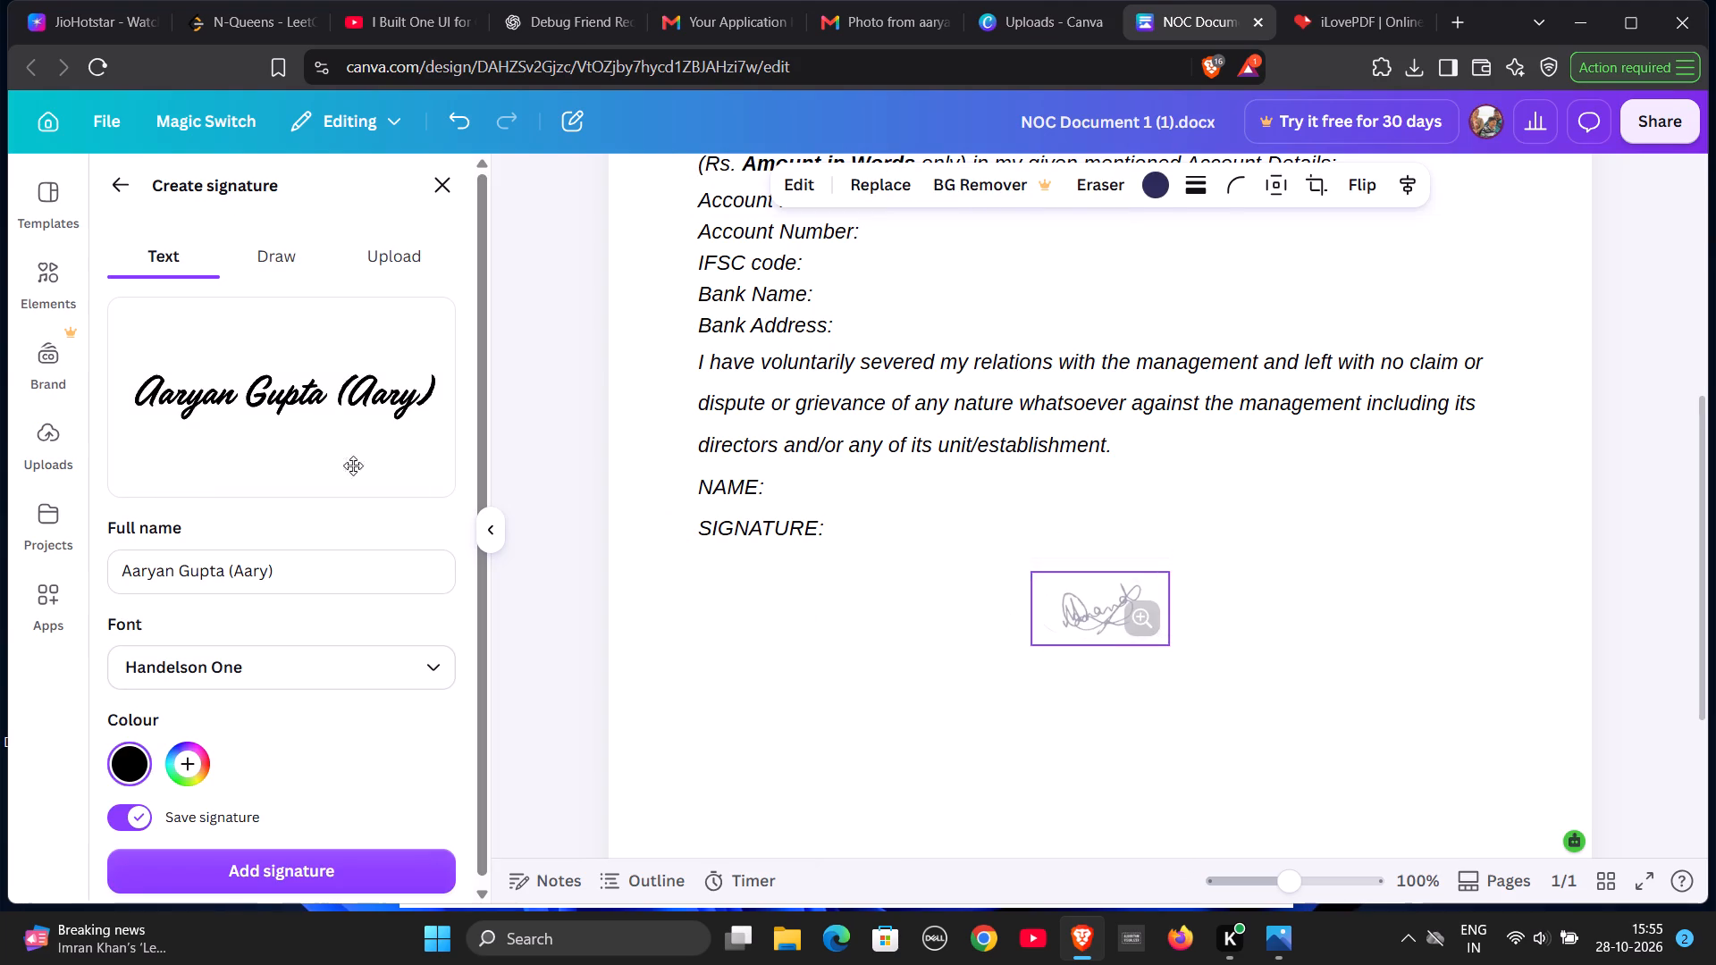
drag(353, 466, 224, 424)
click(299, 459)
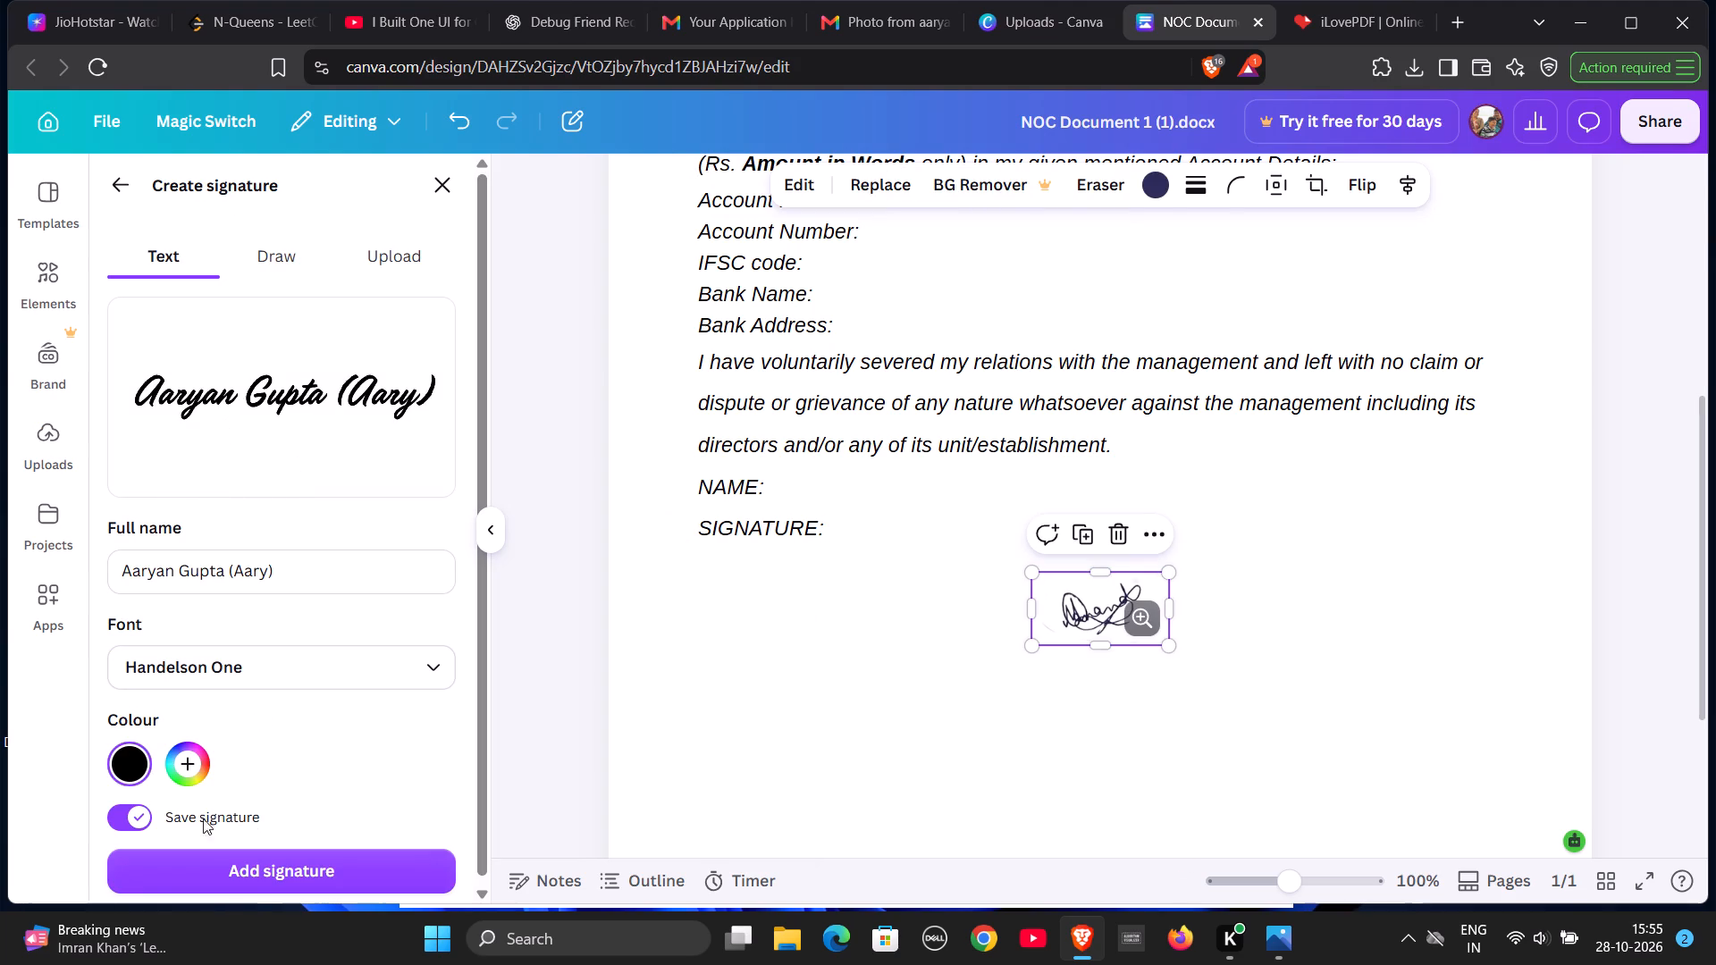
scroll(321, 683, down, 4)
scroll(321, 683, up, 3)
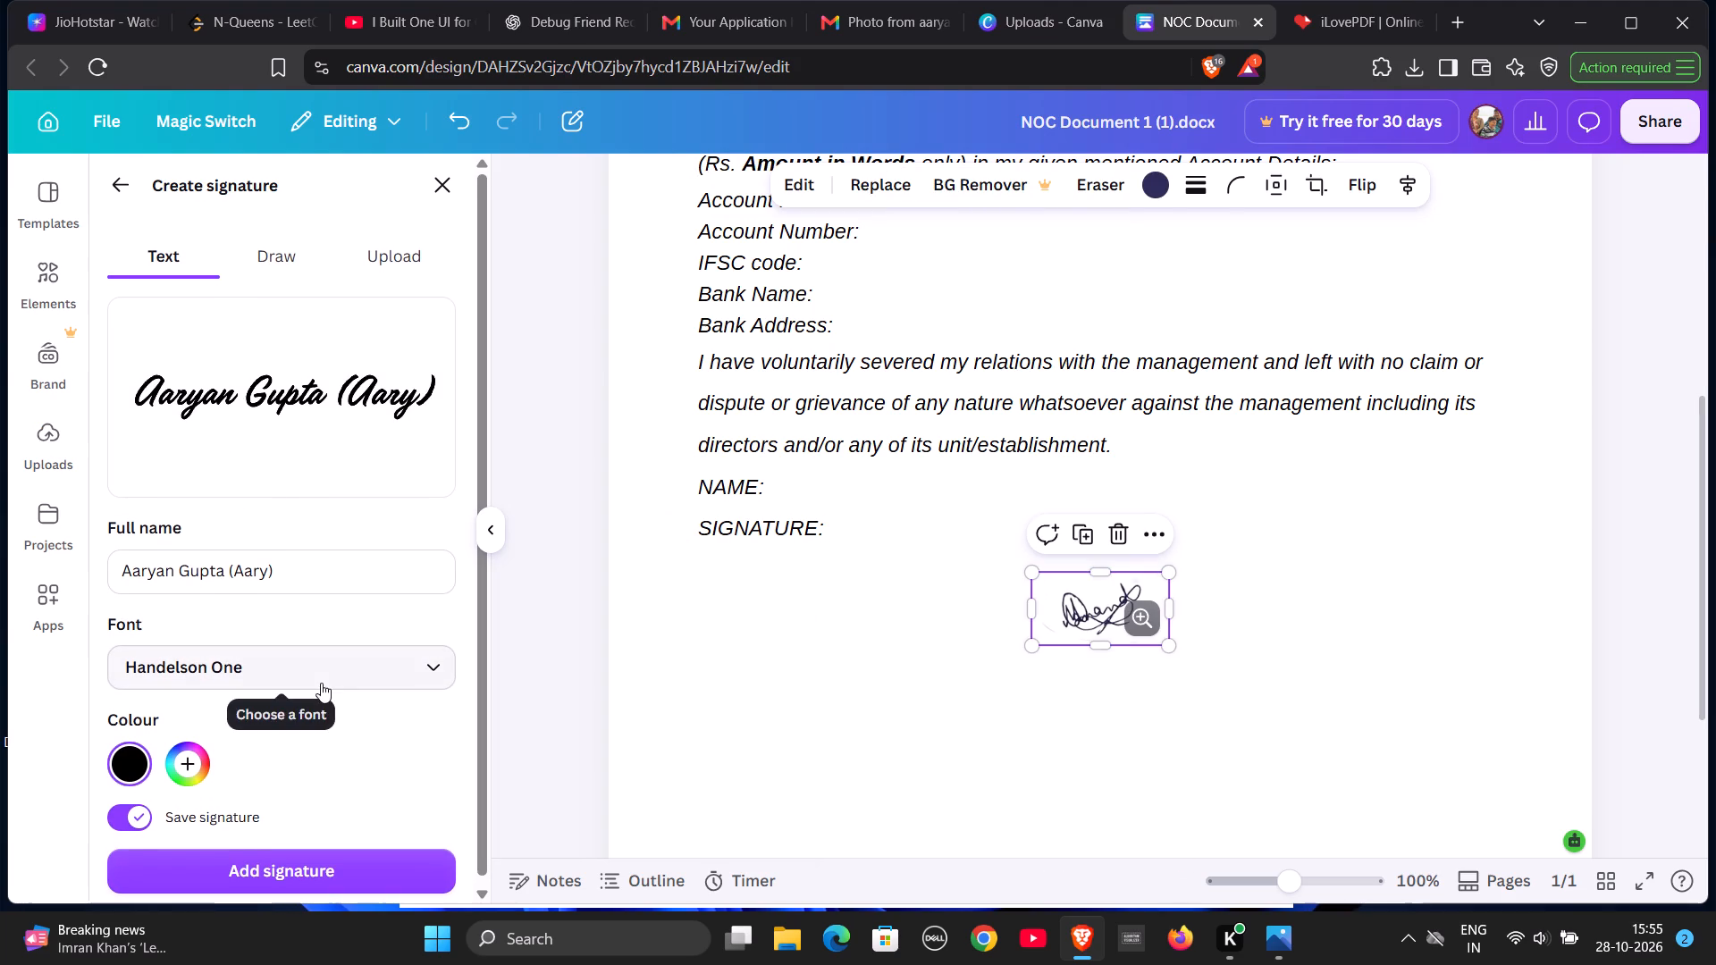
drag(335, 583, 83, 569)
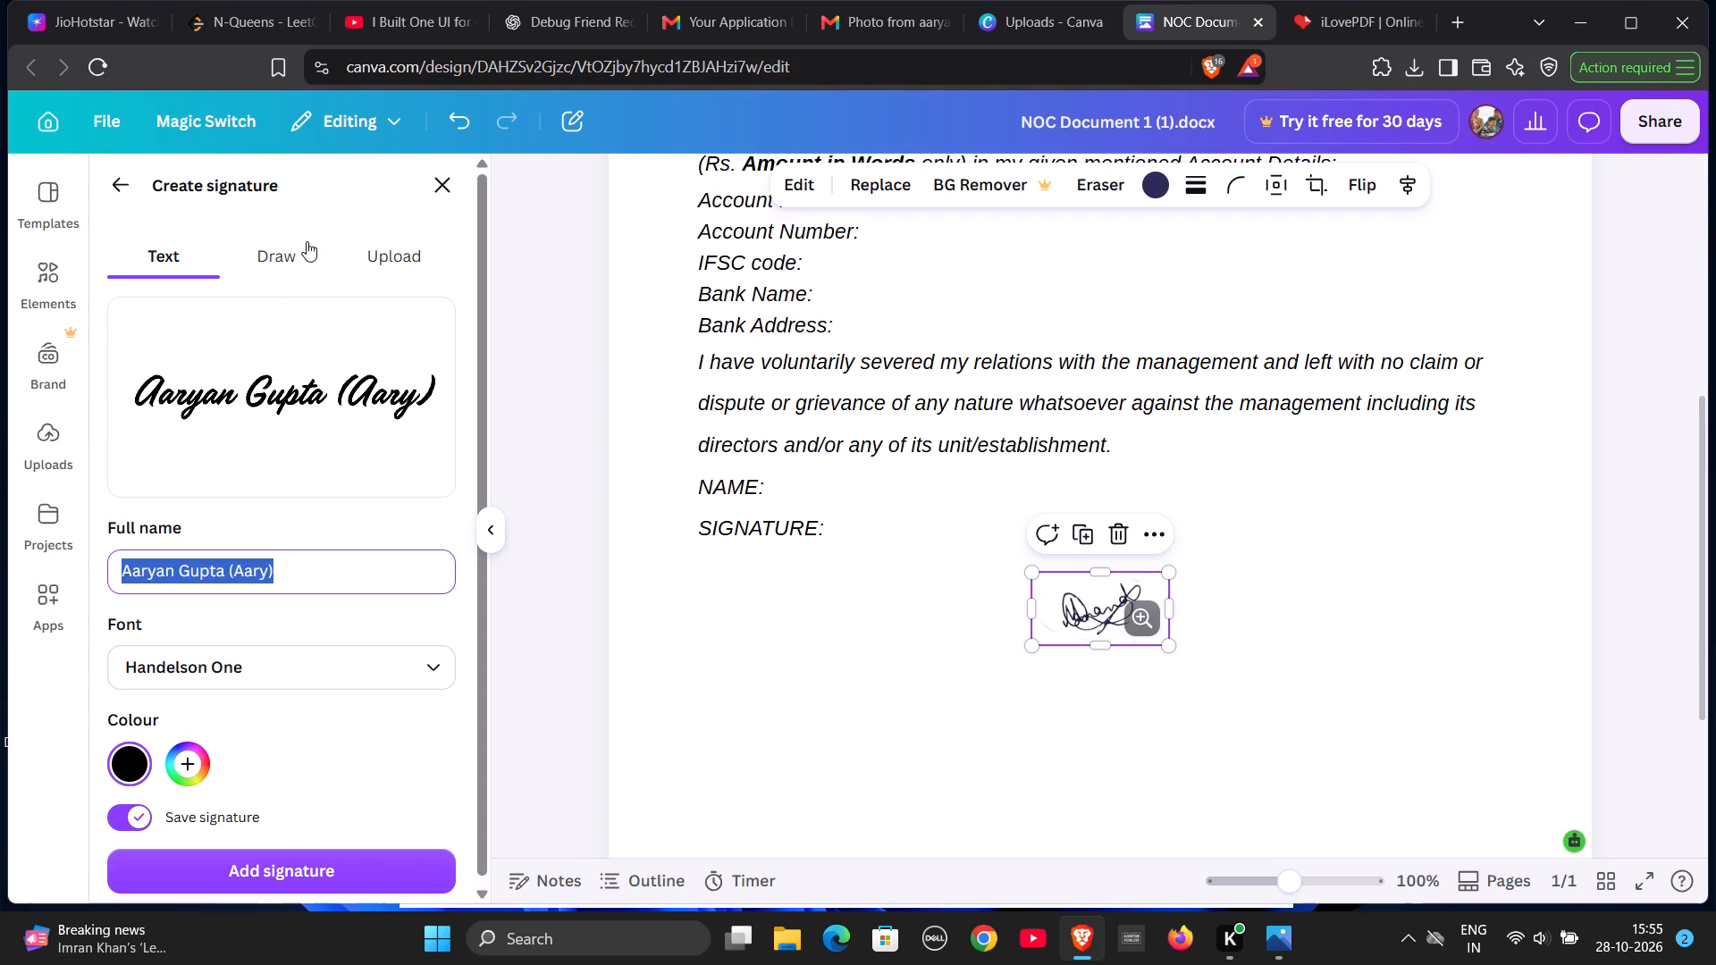
Upload the Picsart image from the Downloads folder as the signature and add it to the document.
click(414, 256)
click(352, 373)
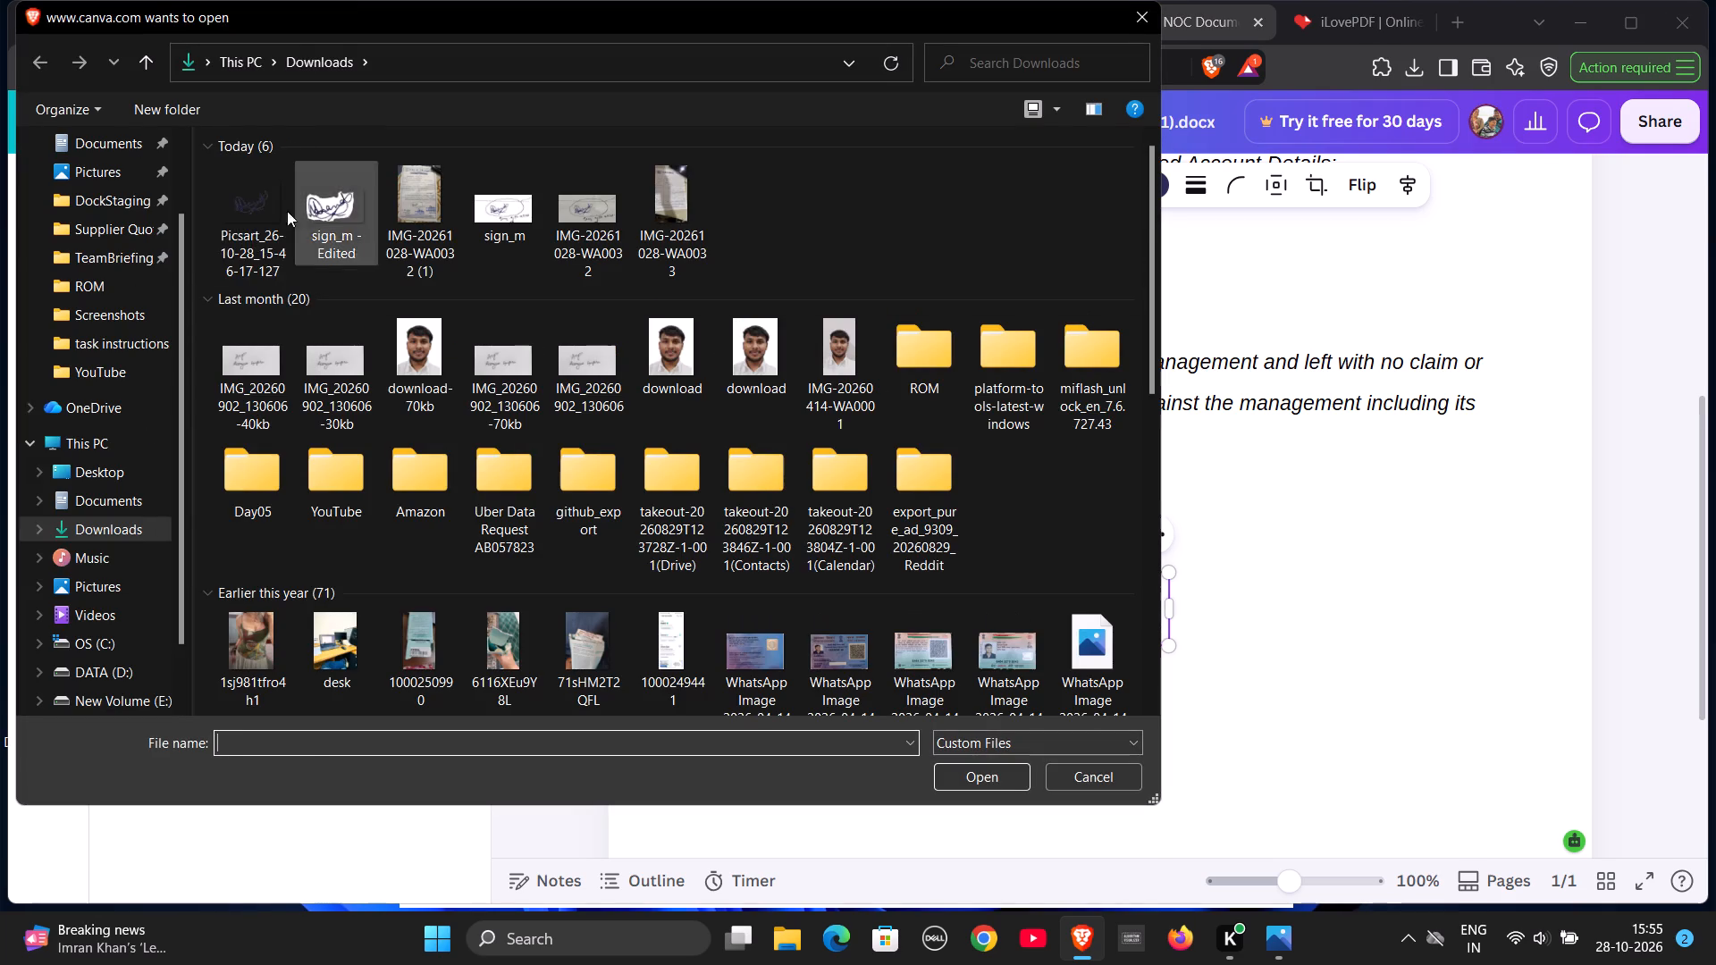
click(248, 220)
click(1010, 787)
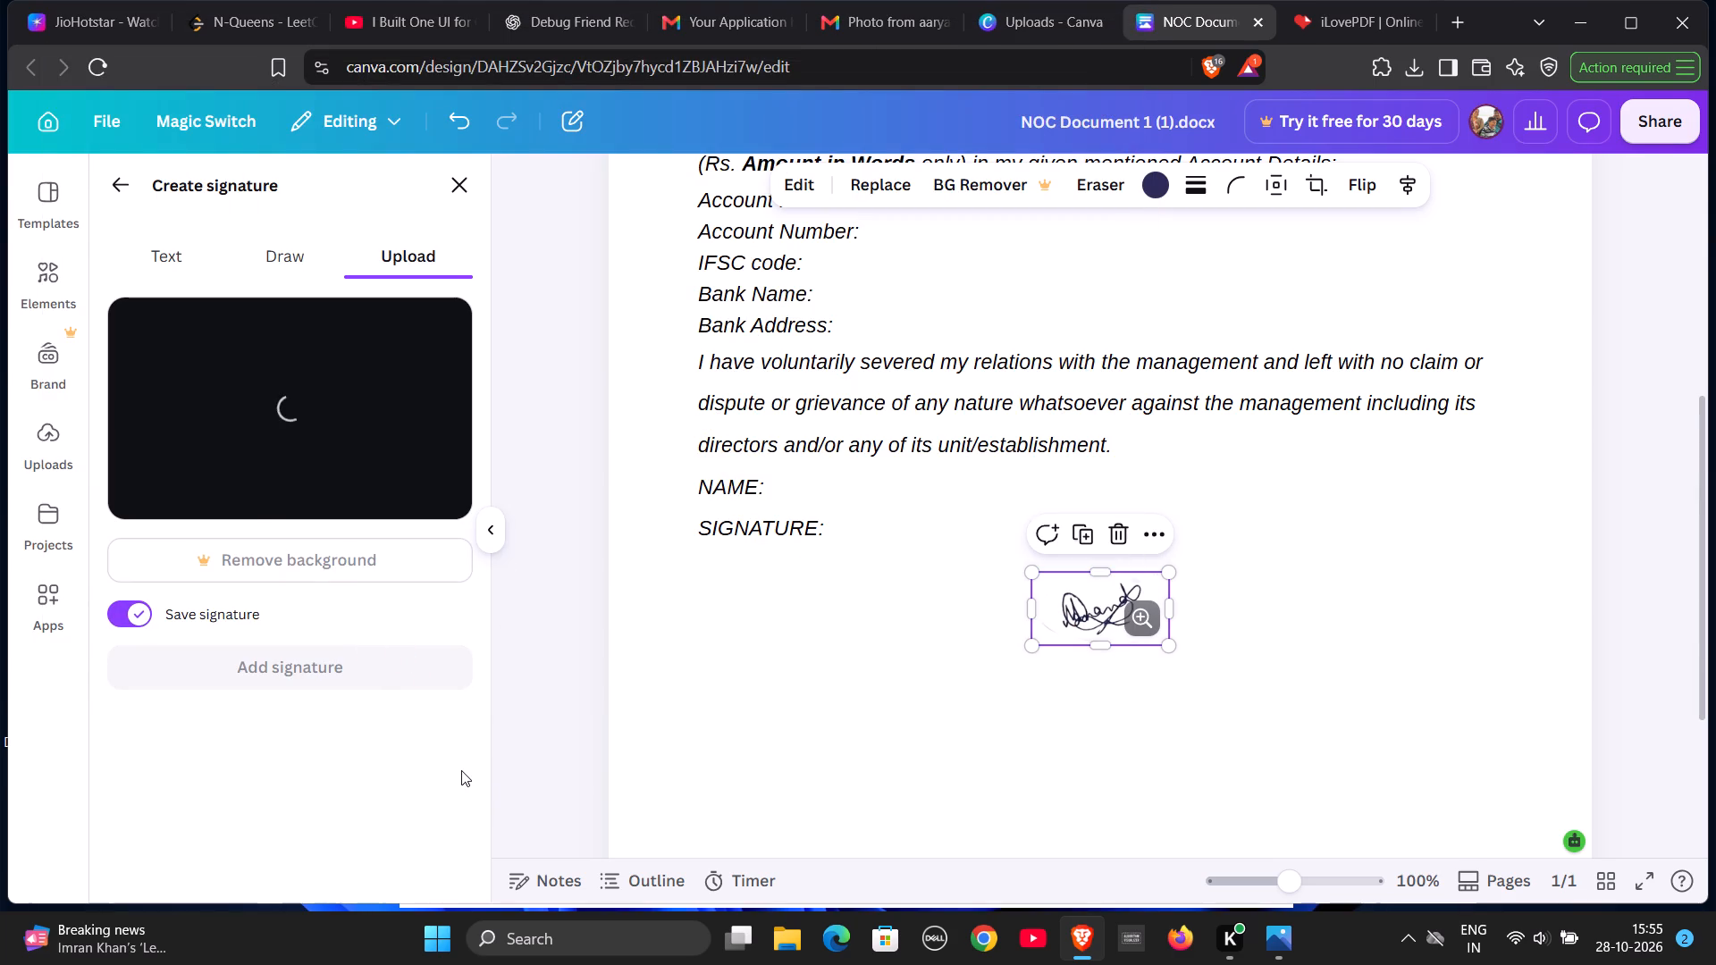
click(402, 675)
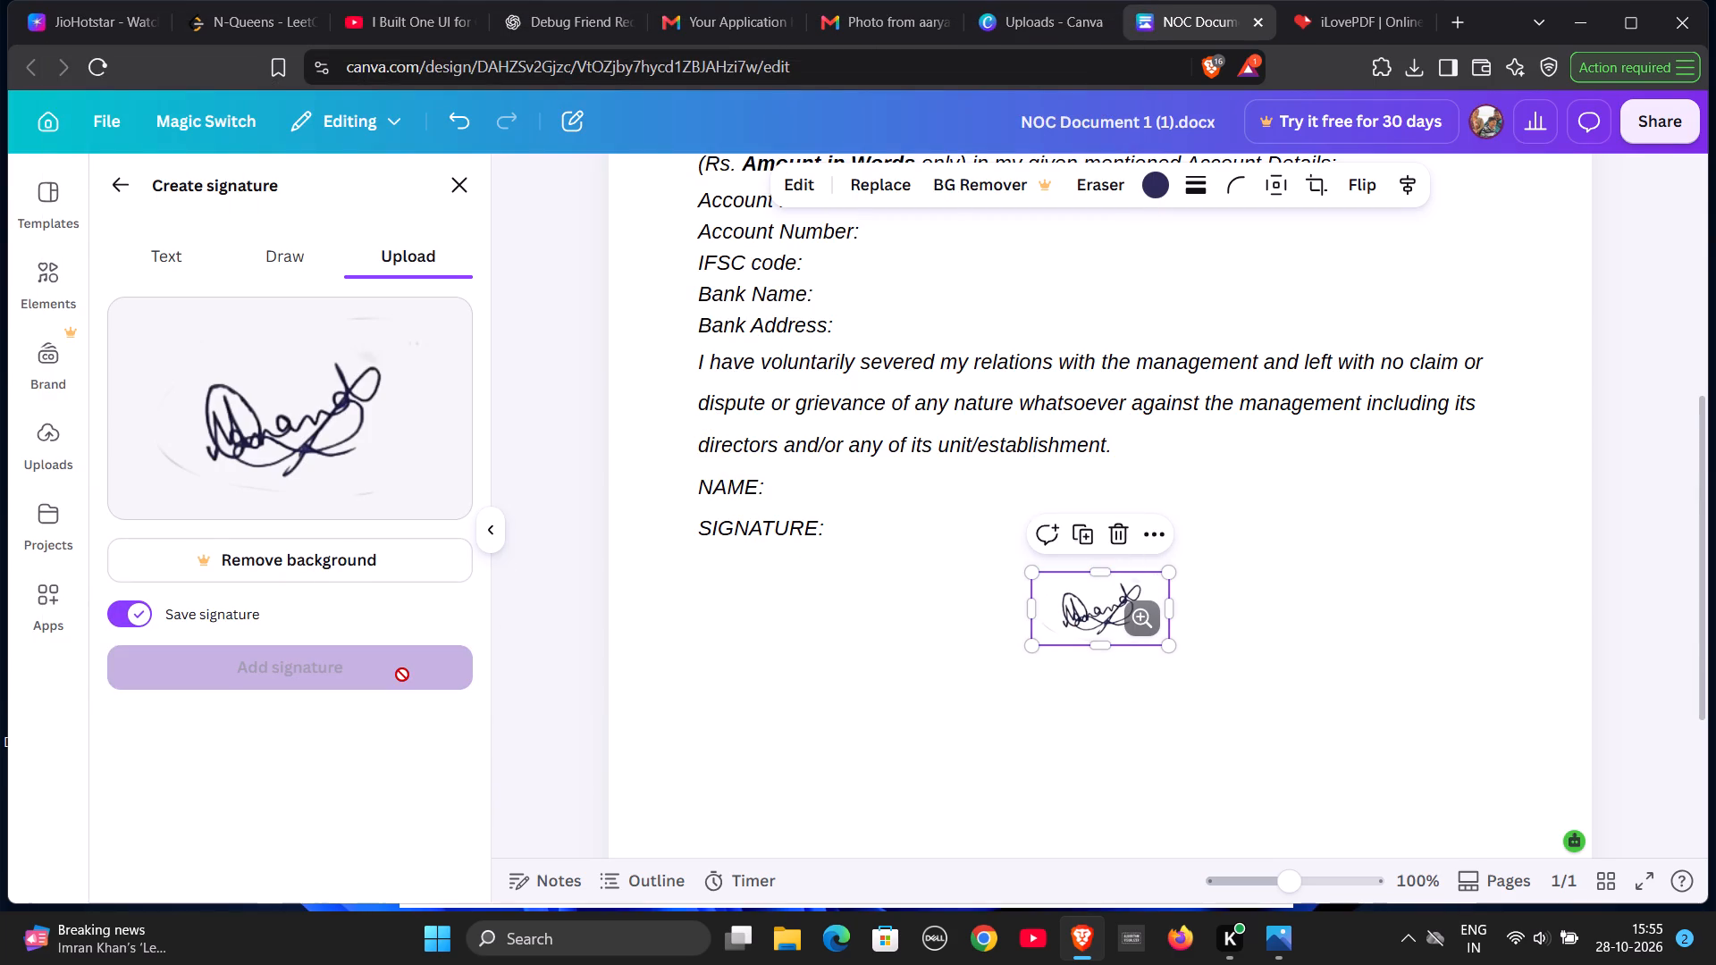
Delete the earlier signature image below the SIGNATURE line, keeping the newly added one.
click(1130, 594)
click(1123, 541)
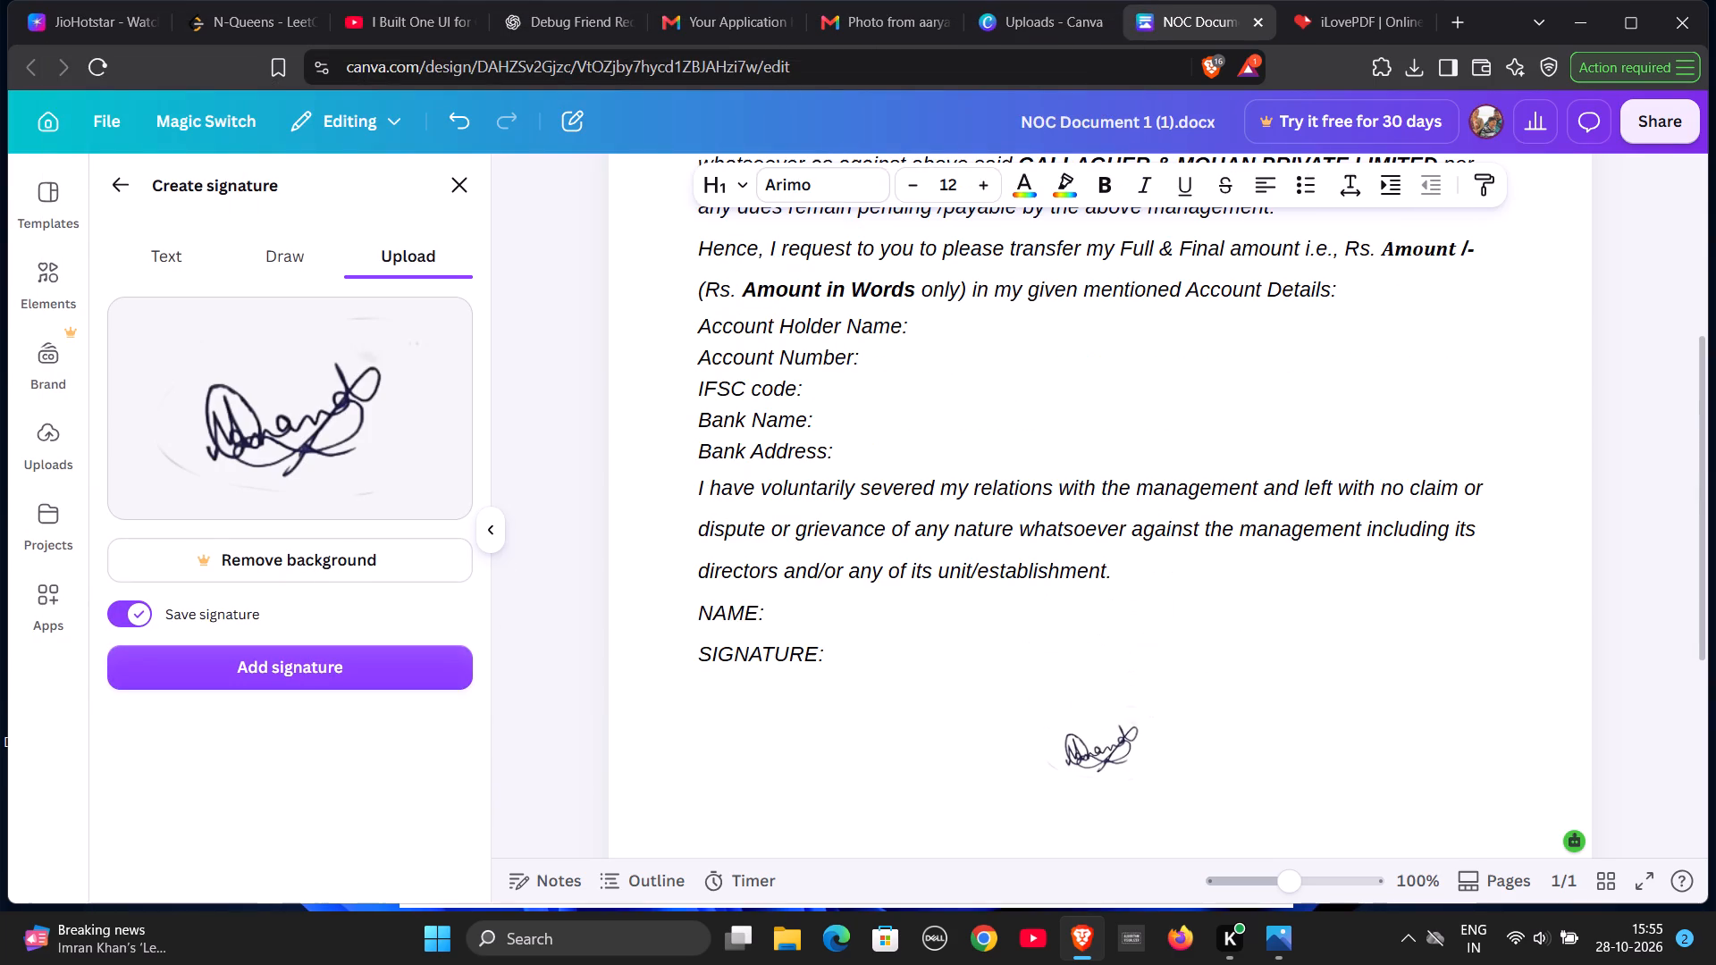
Delete the newly added signature image and insert the uploaded signature again from the end of the SIGNATURE line.
click(1107, 750)
click(1123, 664)
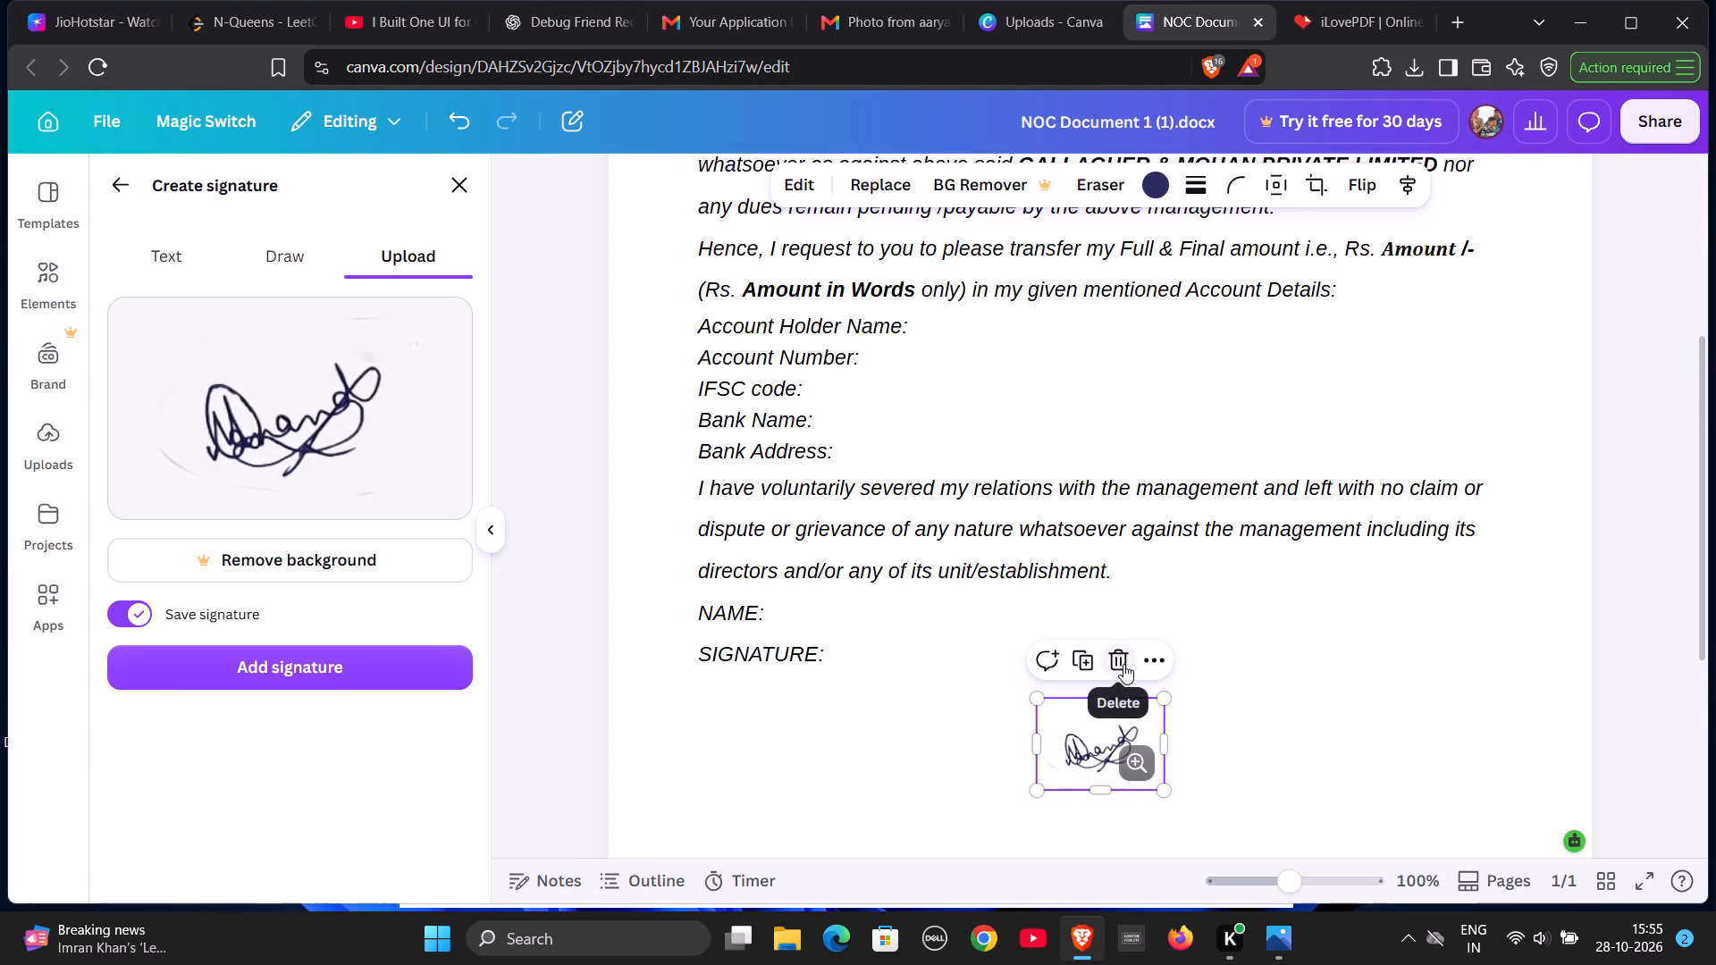
click(944, 645)
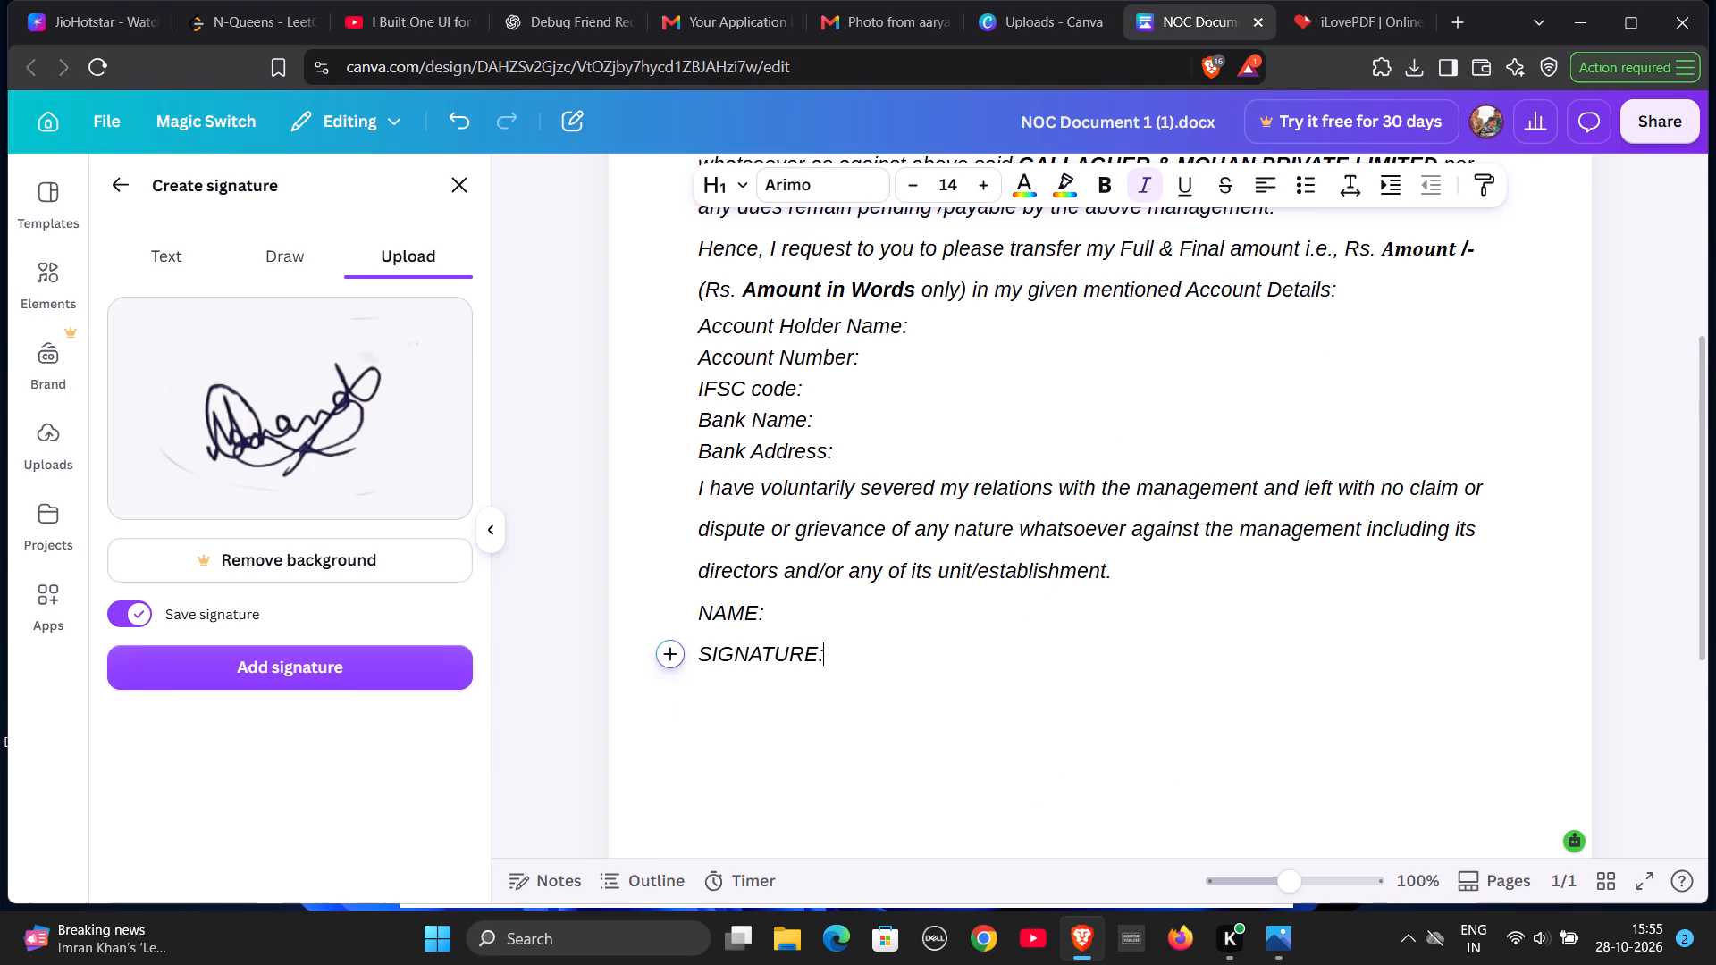
click(286, 660)
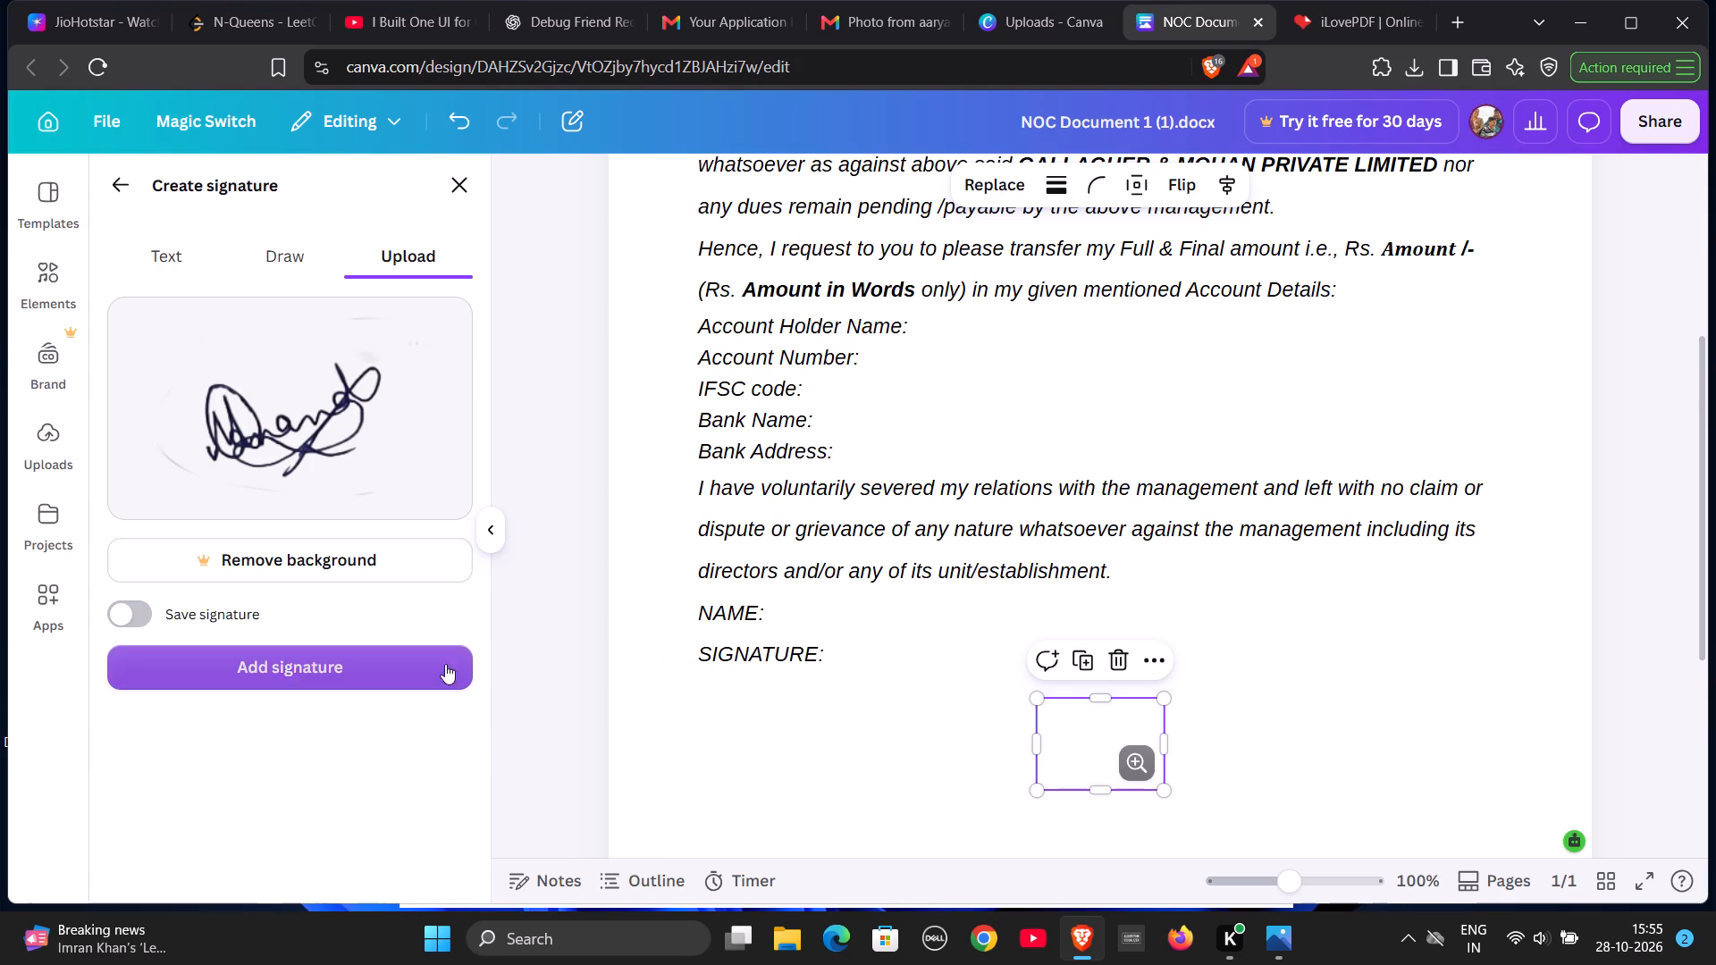
click(1419, 711)
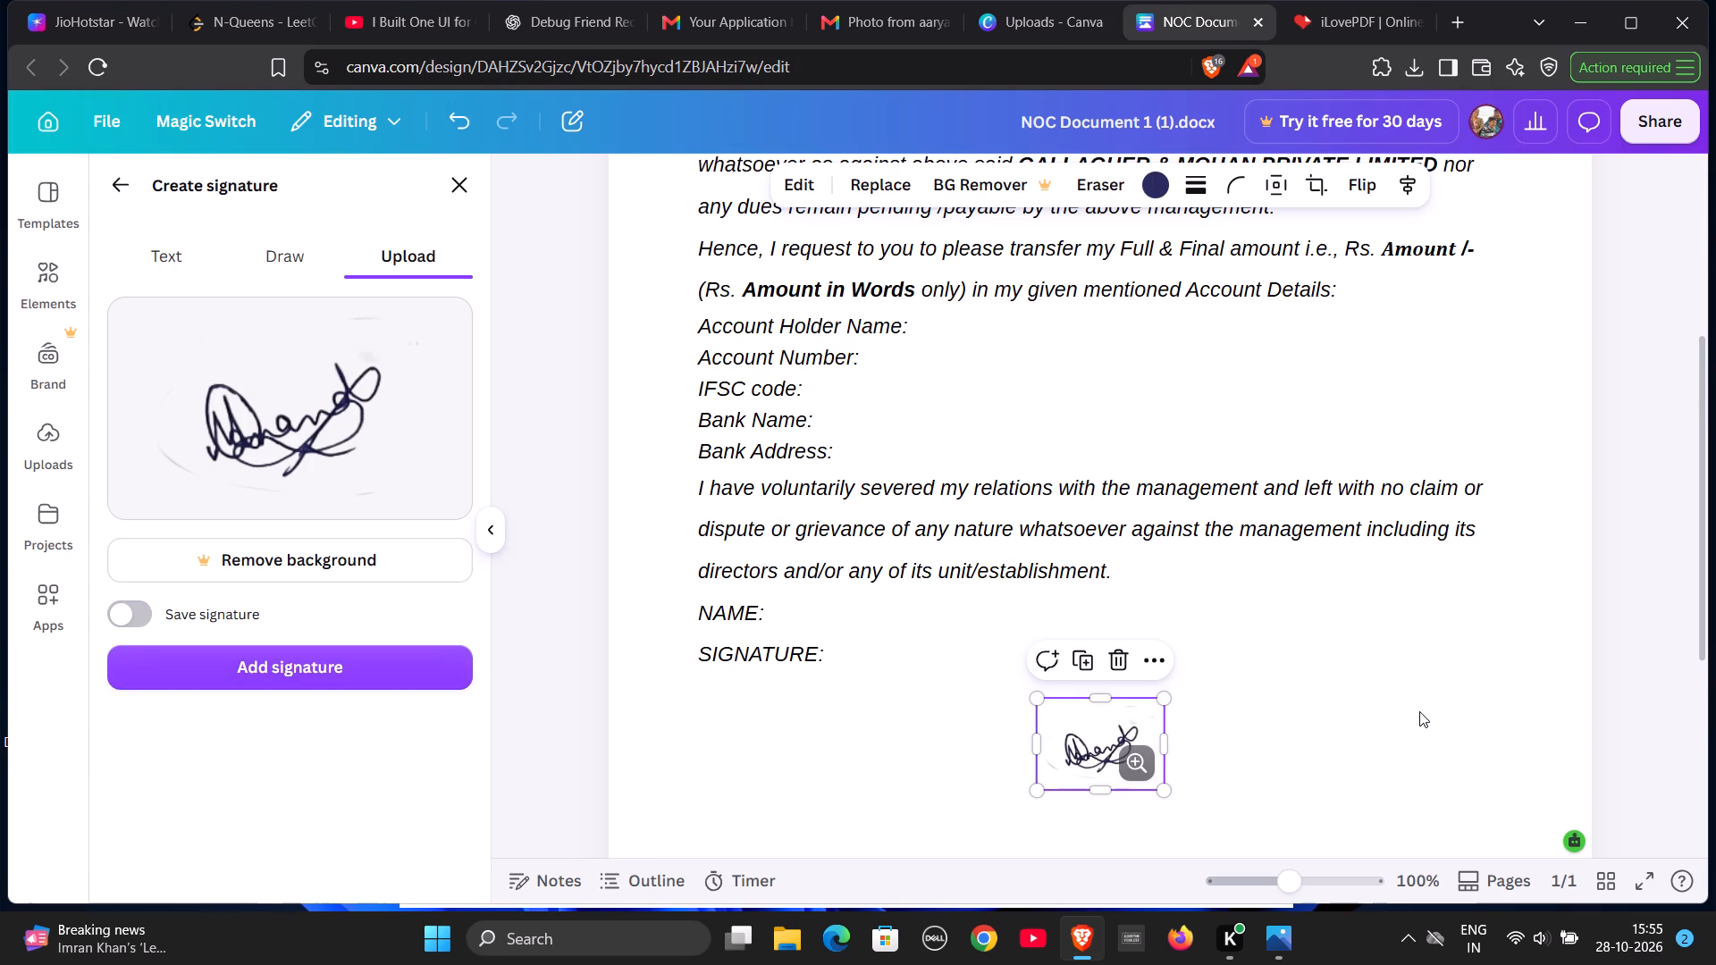
scroll(1419, 711, down, 5)
scroll(1419, 711, up, 6)
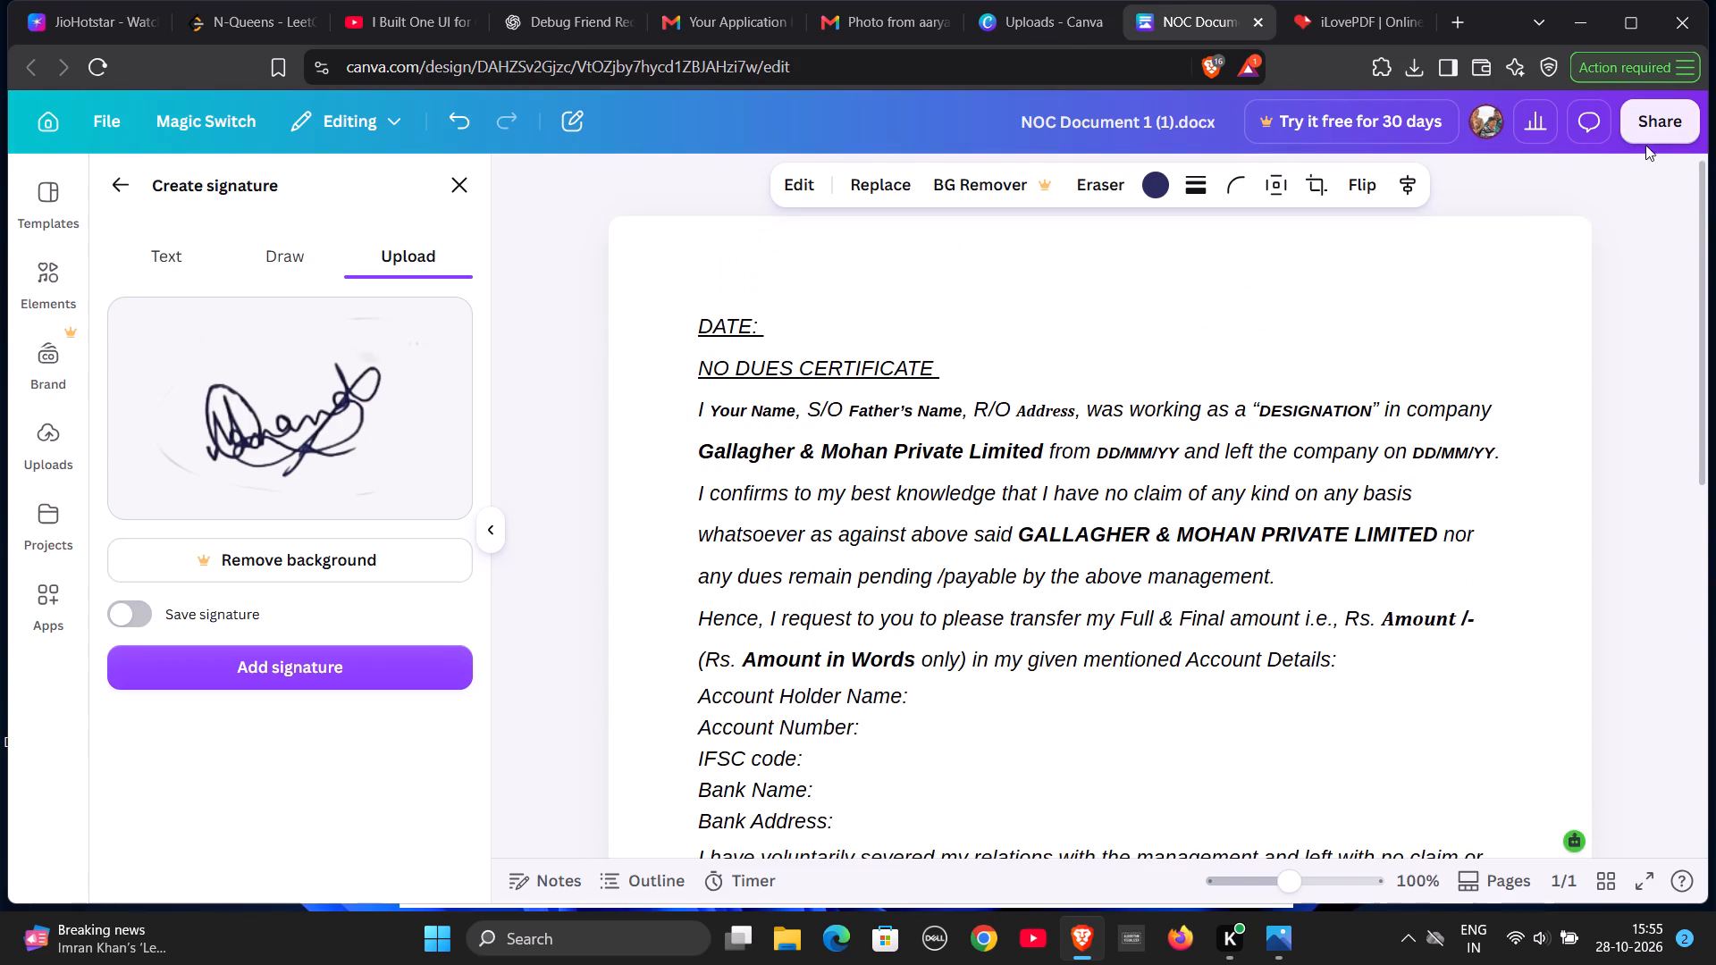
click(1652, 138)
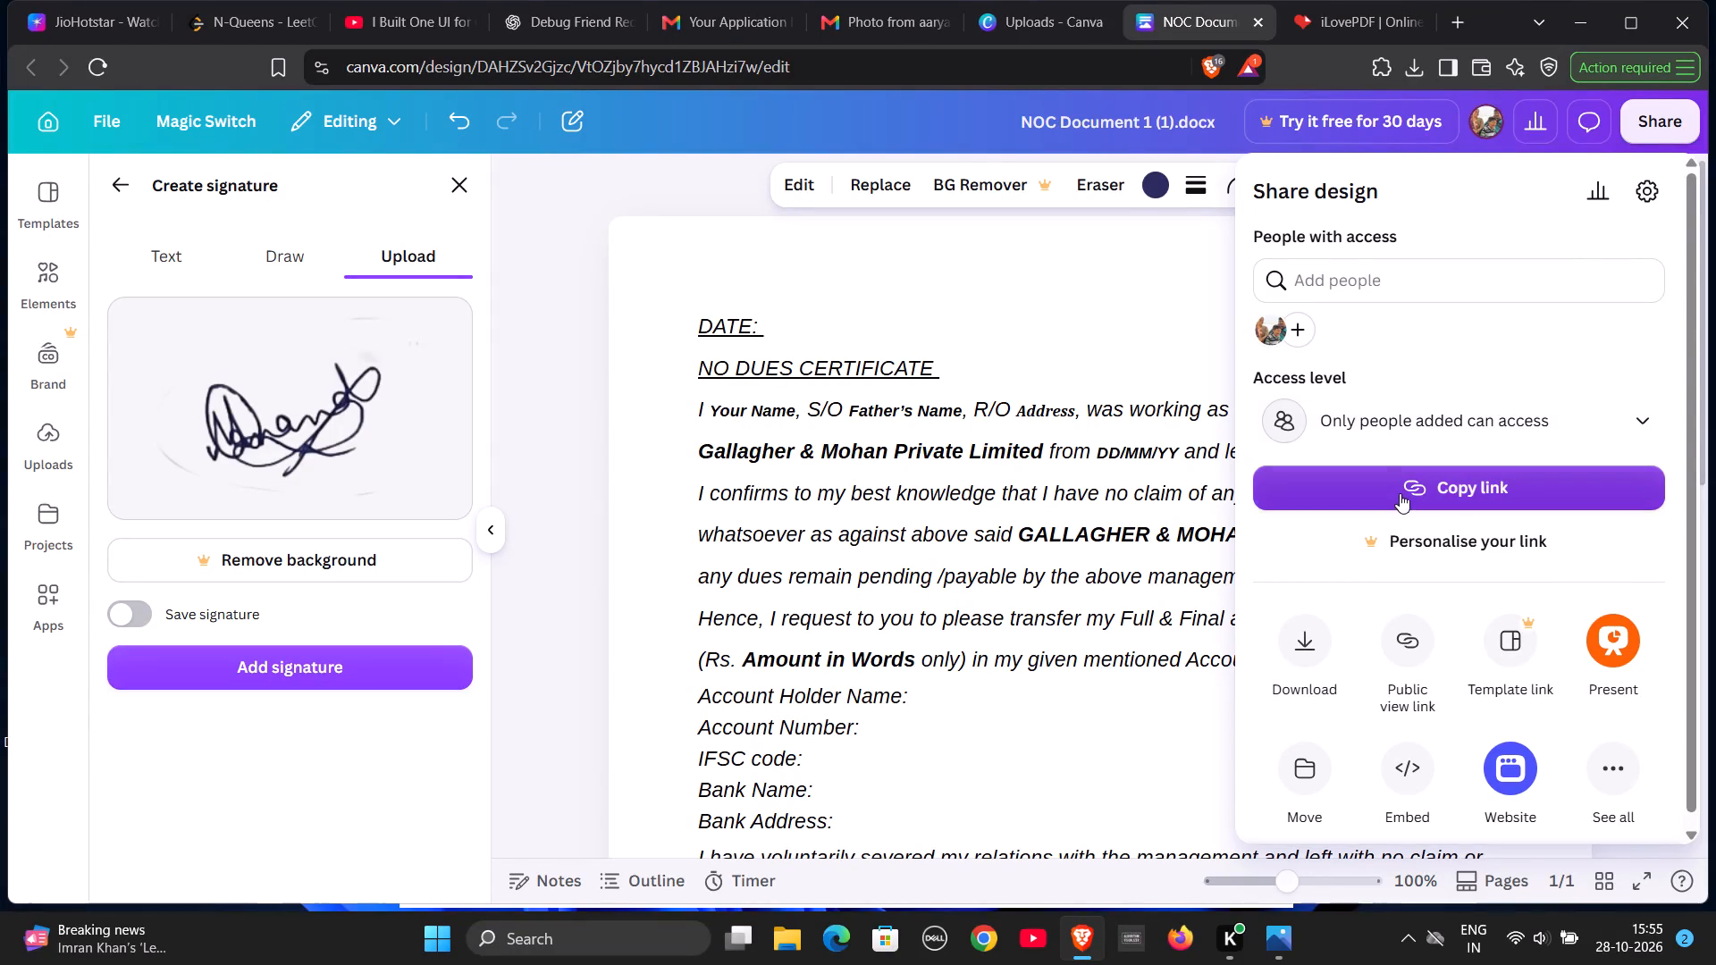
click(1312, 642)
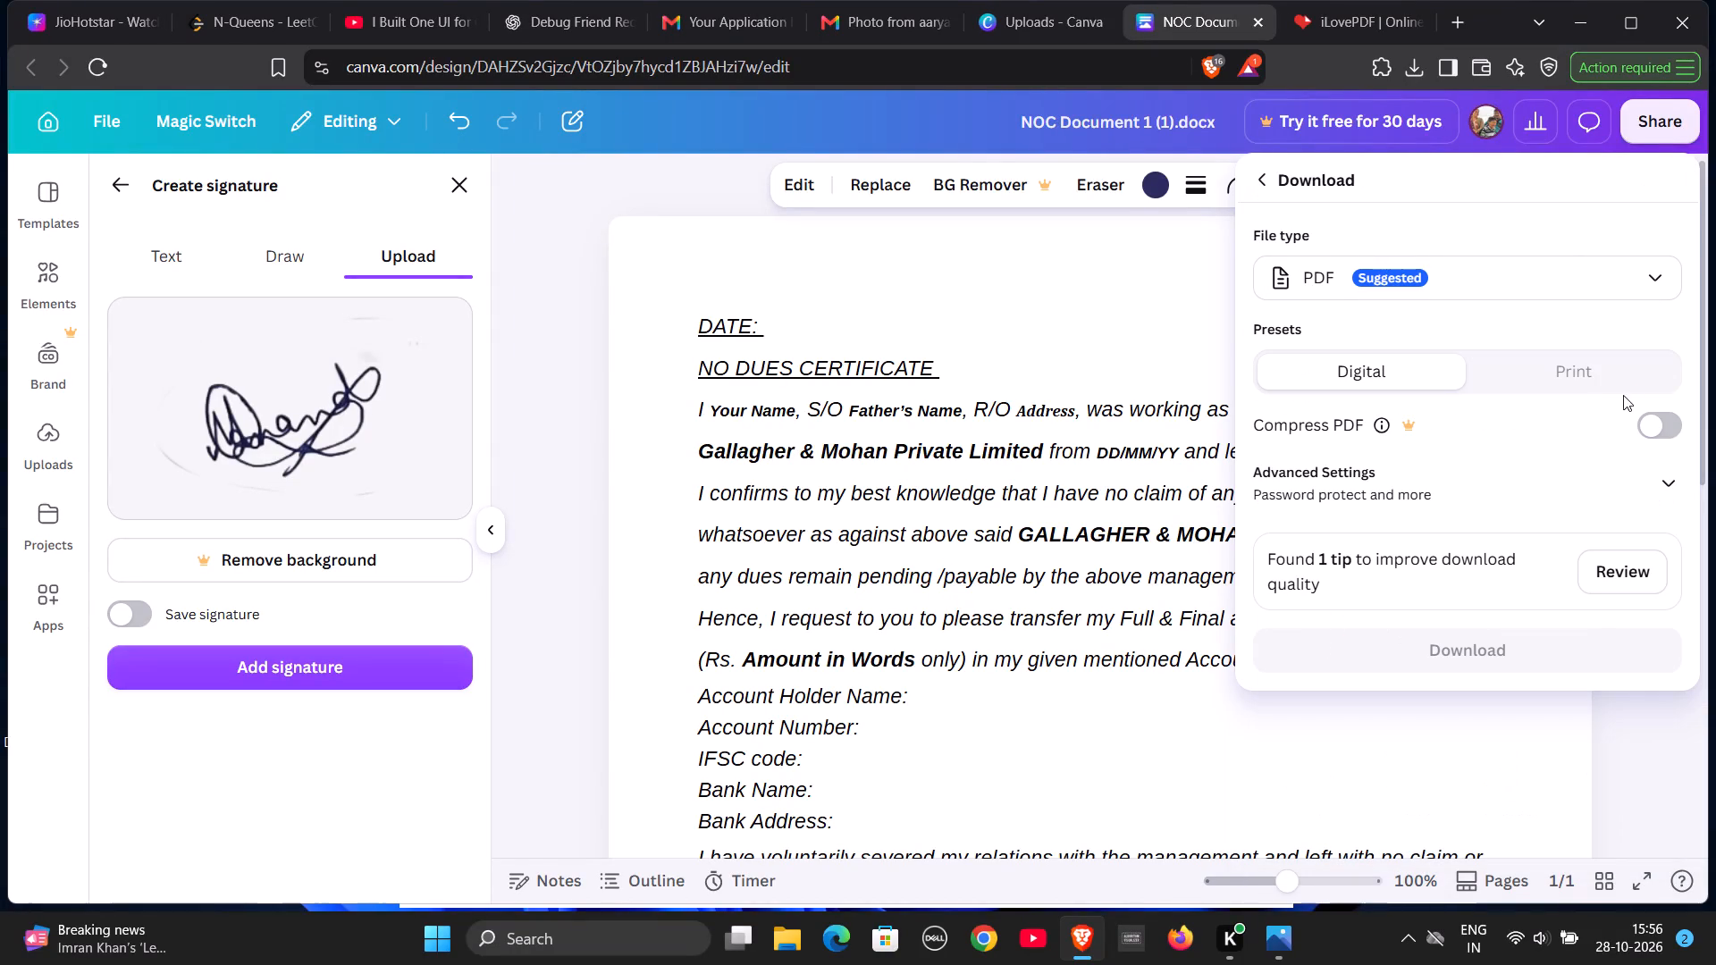
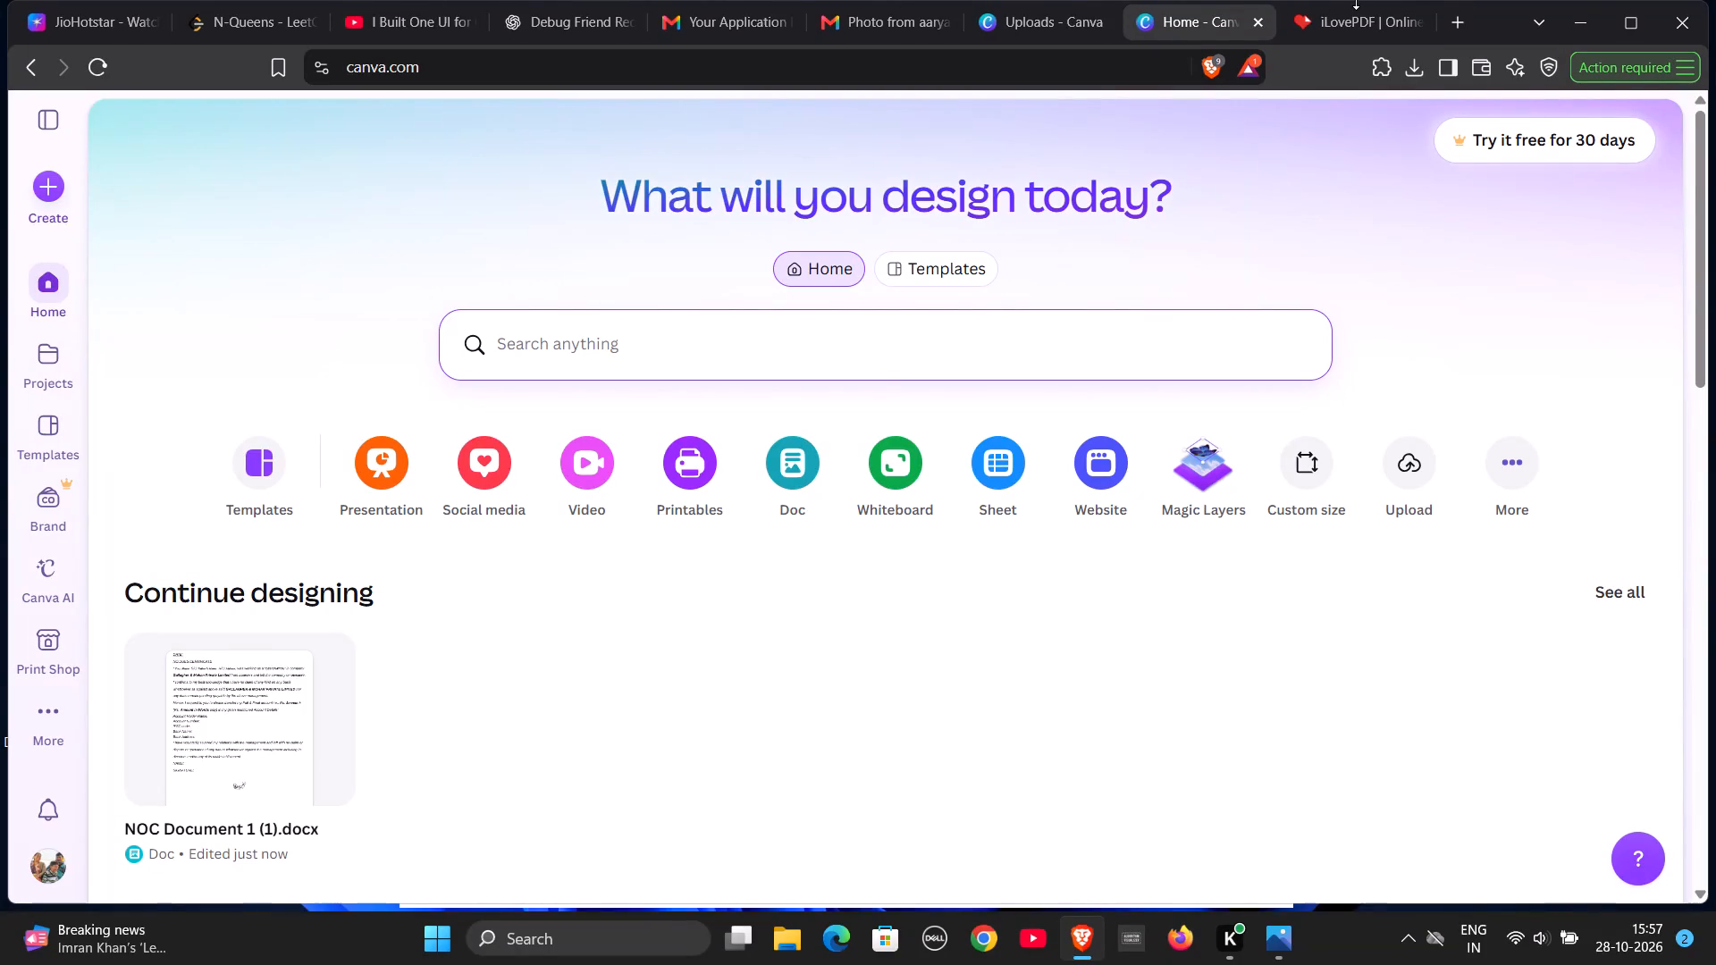
Open the NOC Document 1 (1).docx PDF from Downloads in iLovePDF's Sign PDF tool, with Only me as signer.
click(1353, 11)
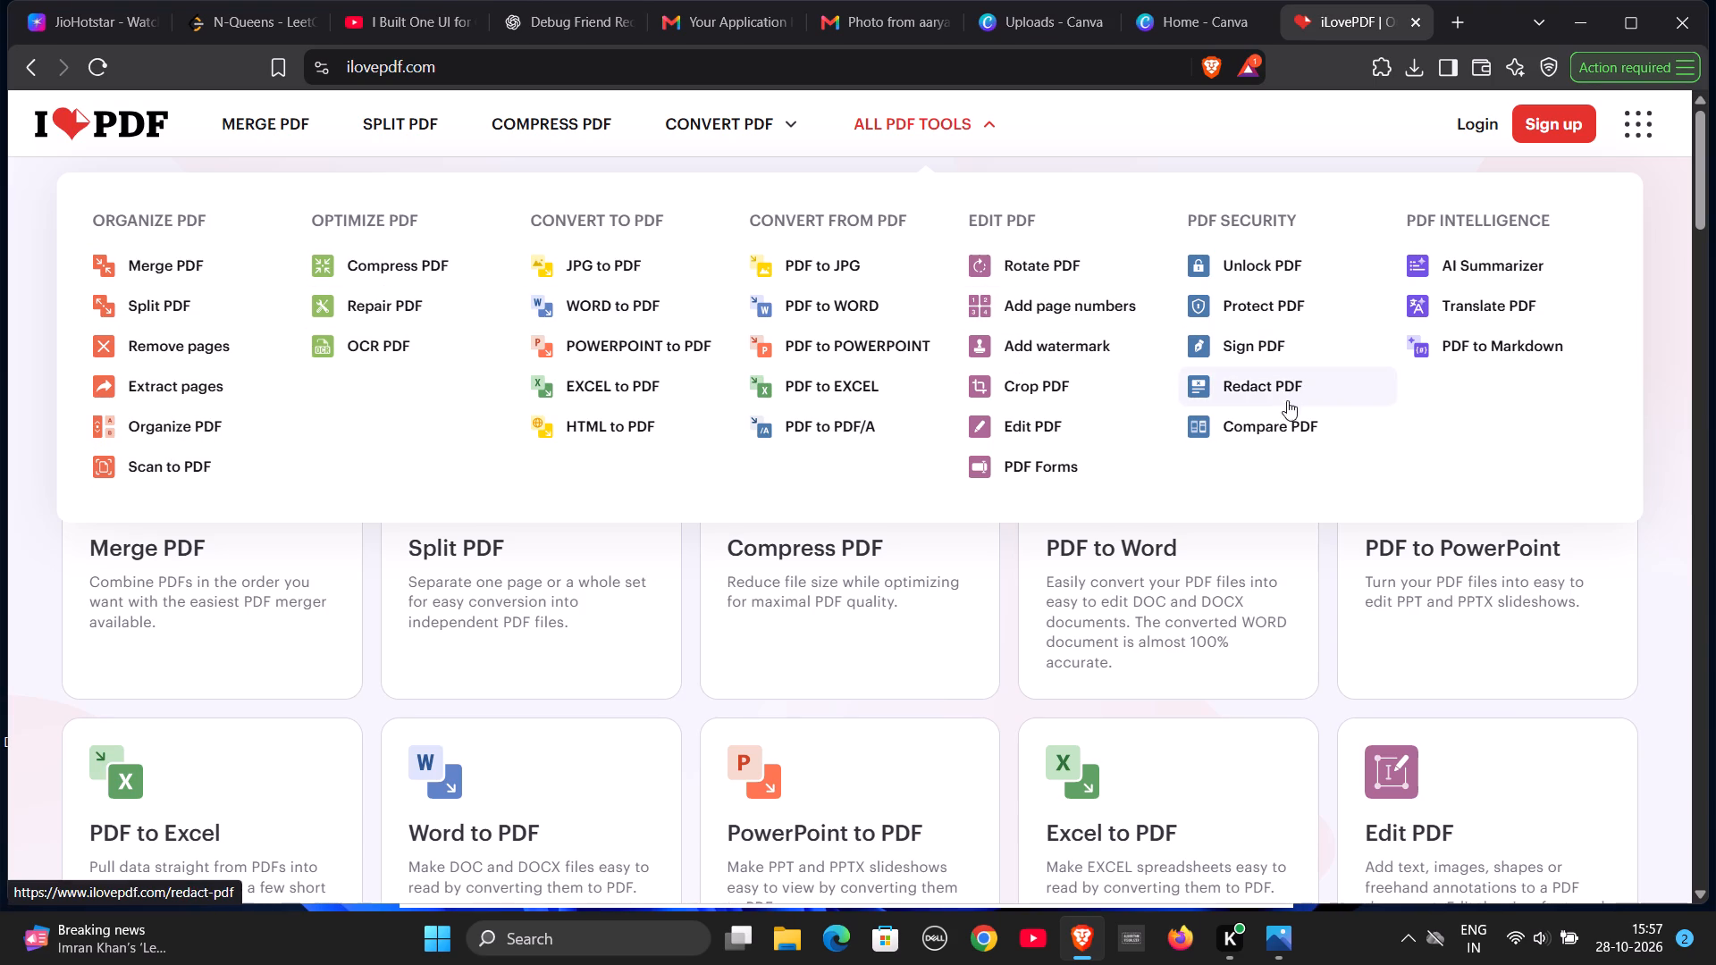
click(1283, 342)
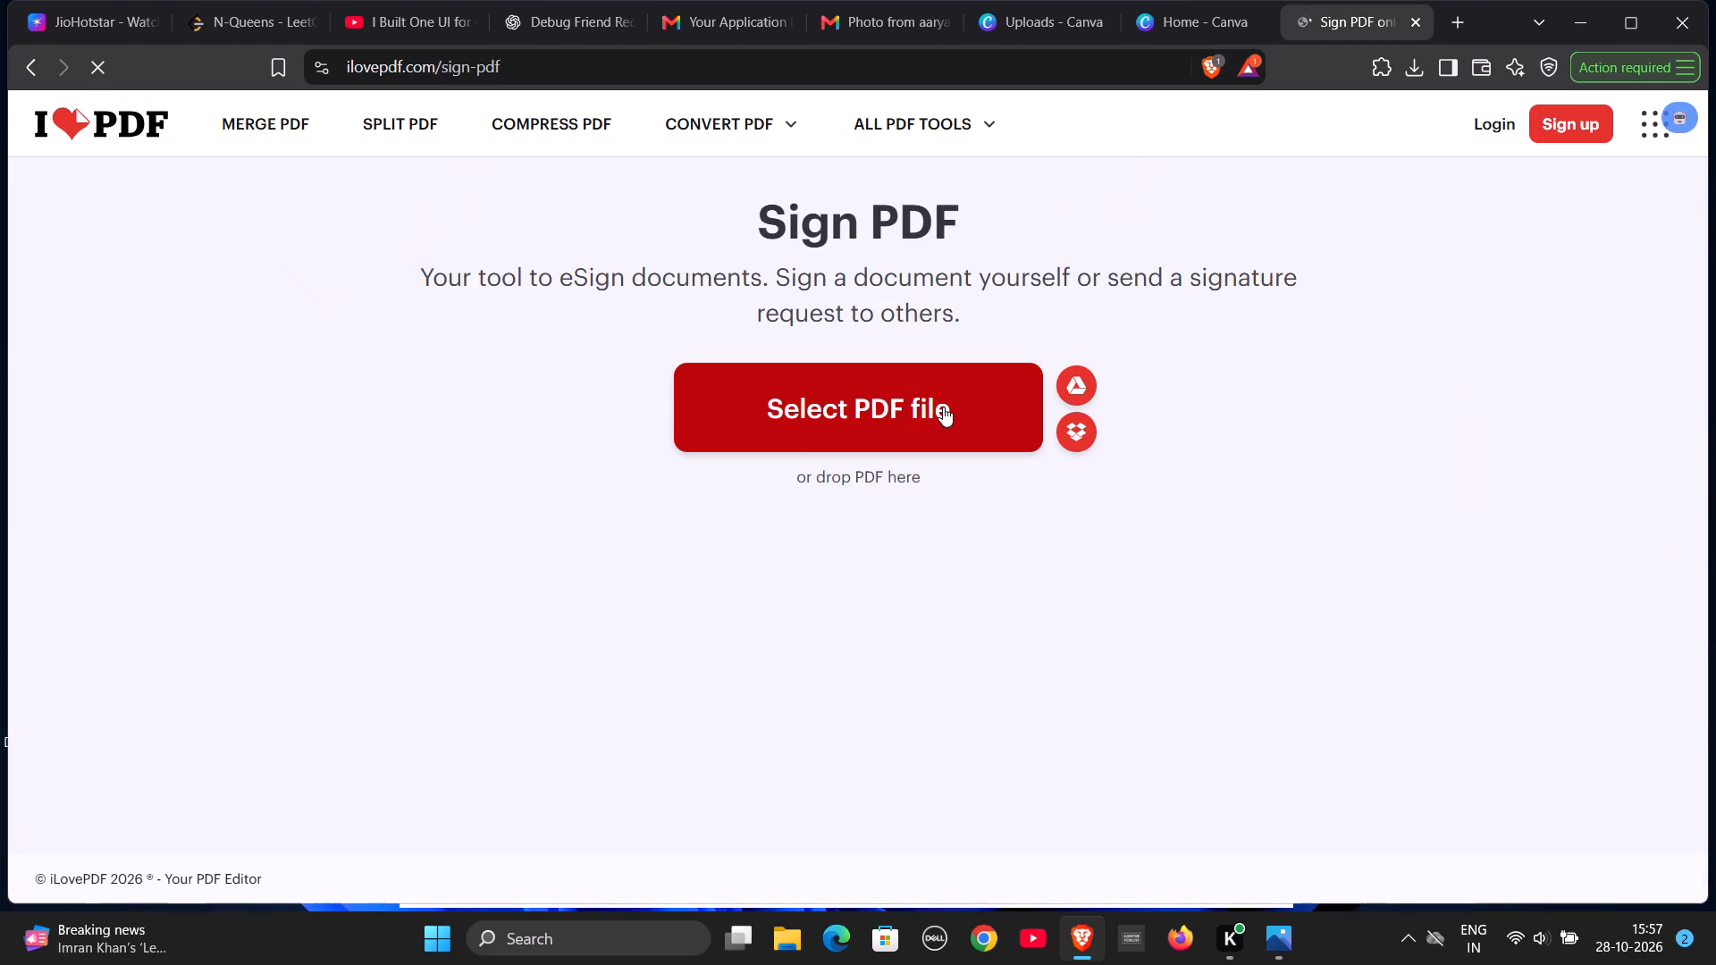
click(943, 407)
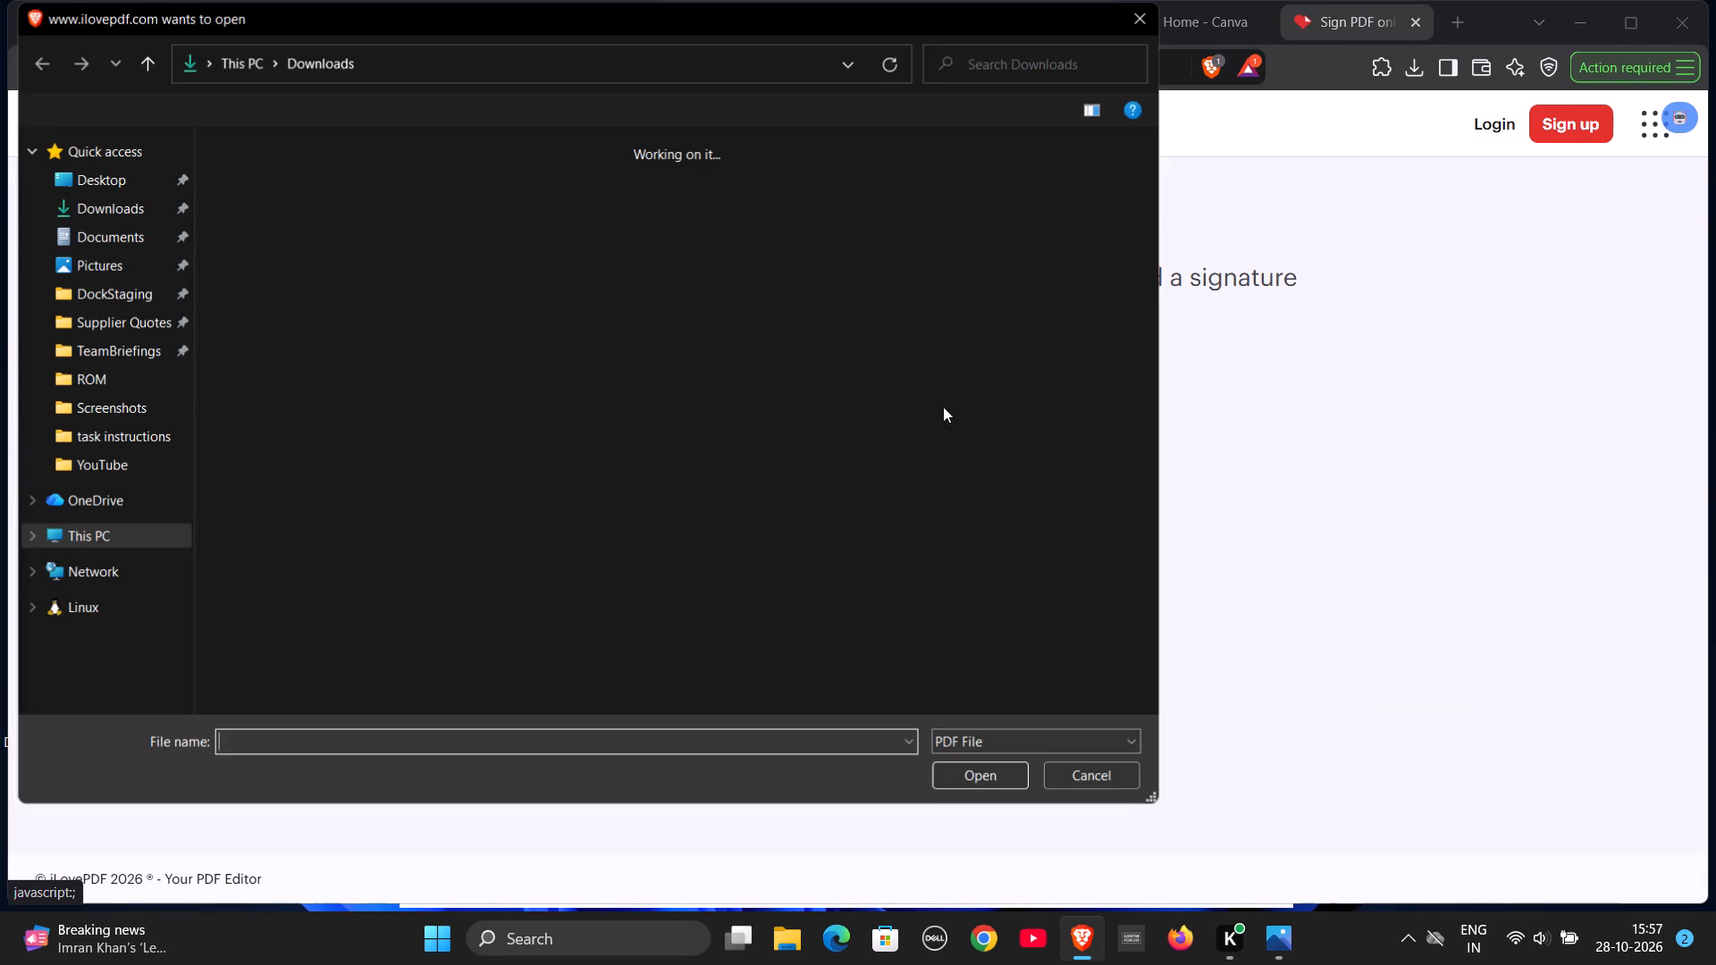
click(268, 206)
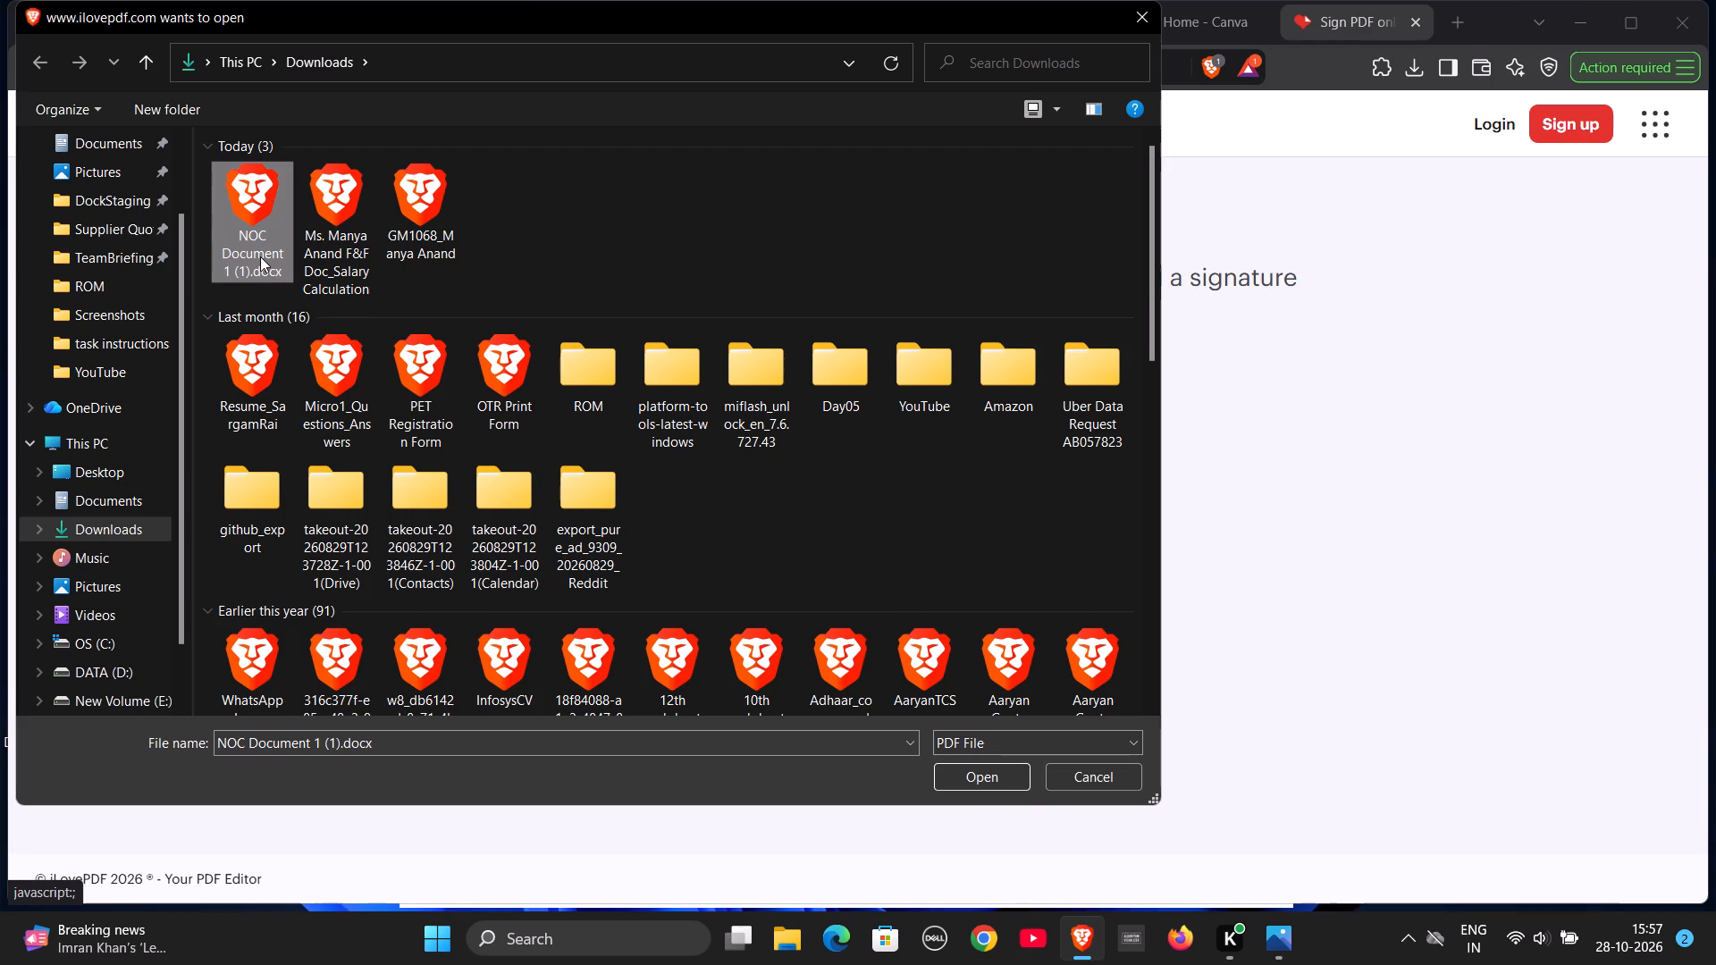
click(980, 785)
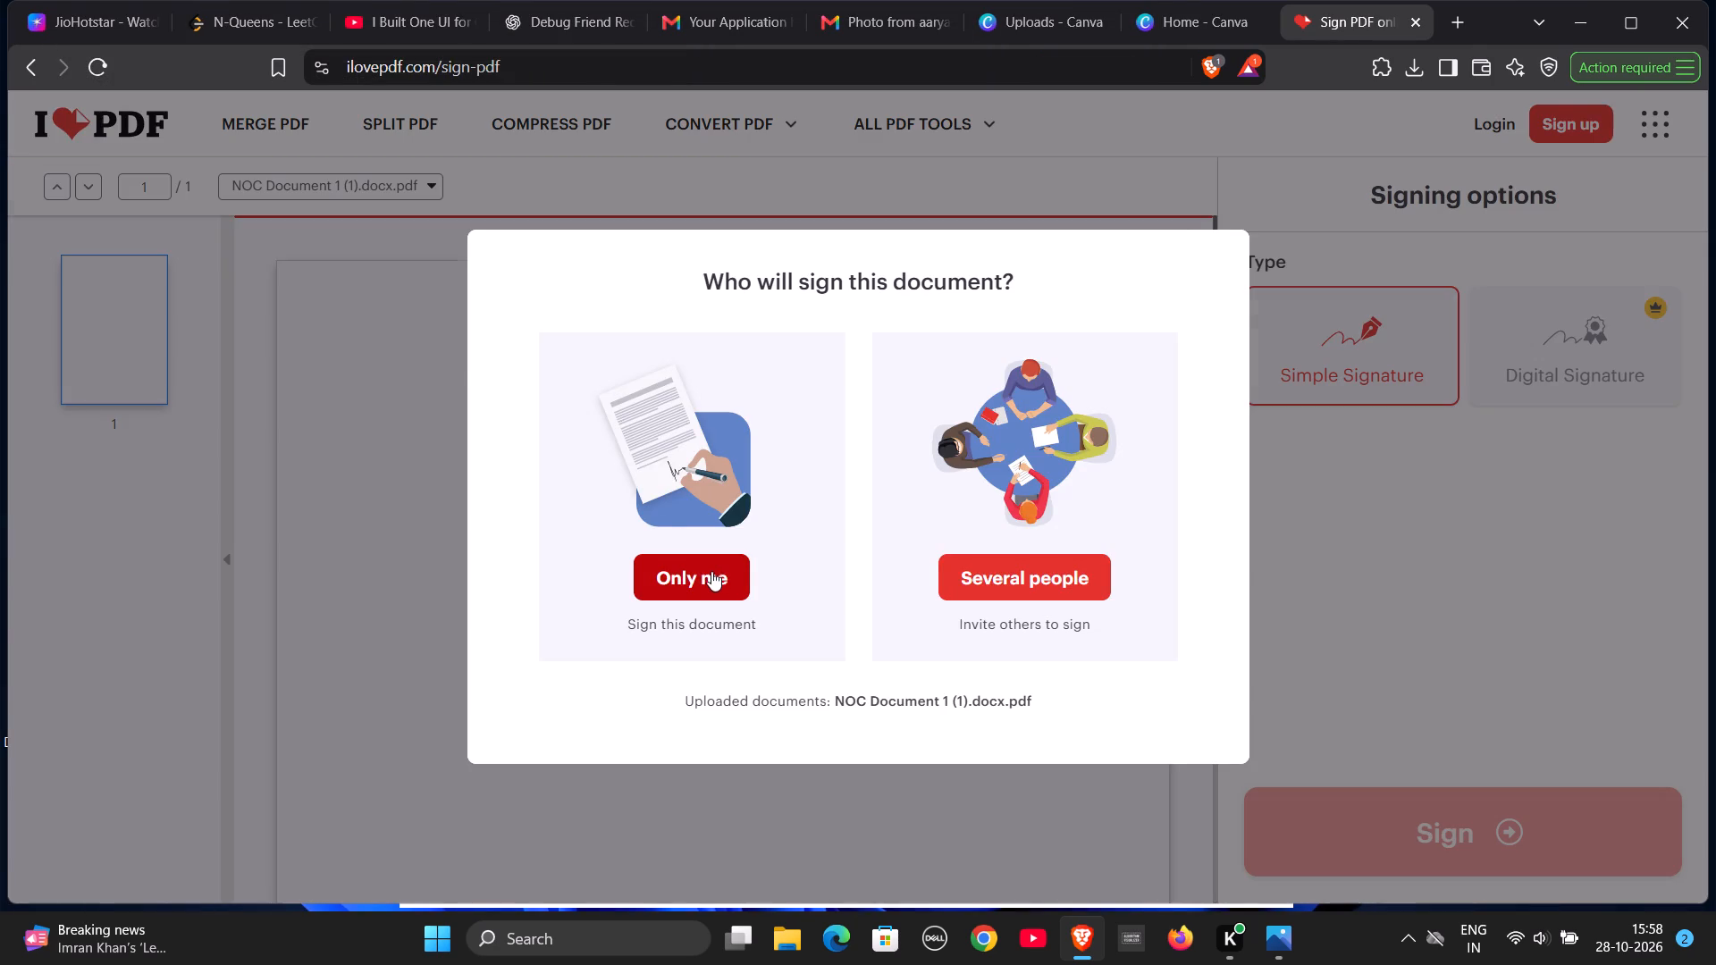
click(711, 573)
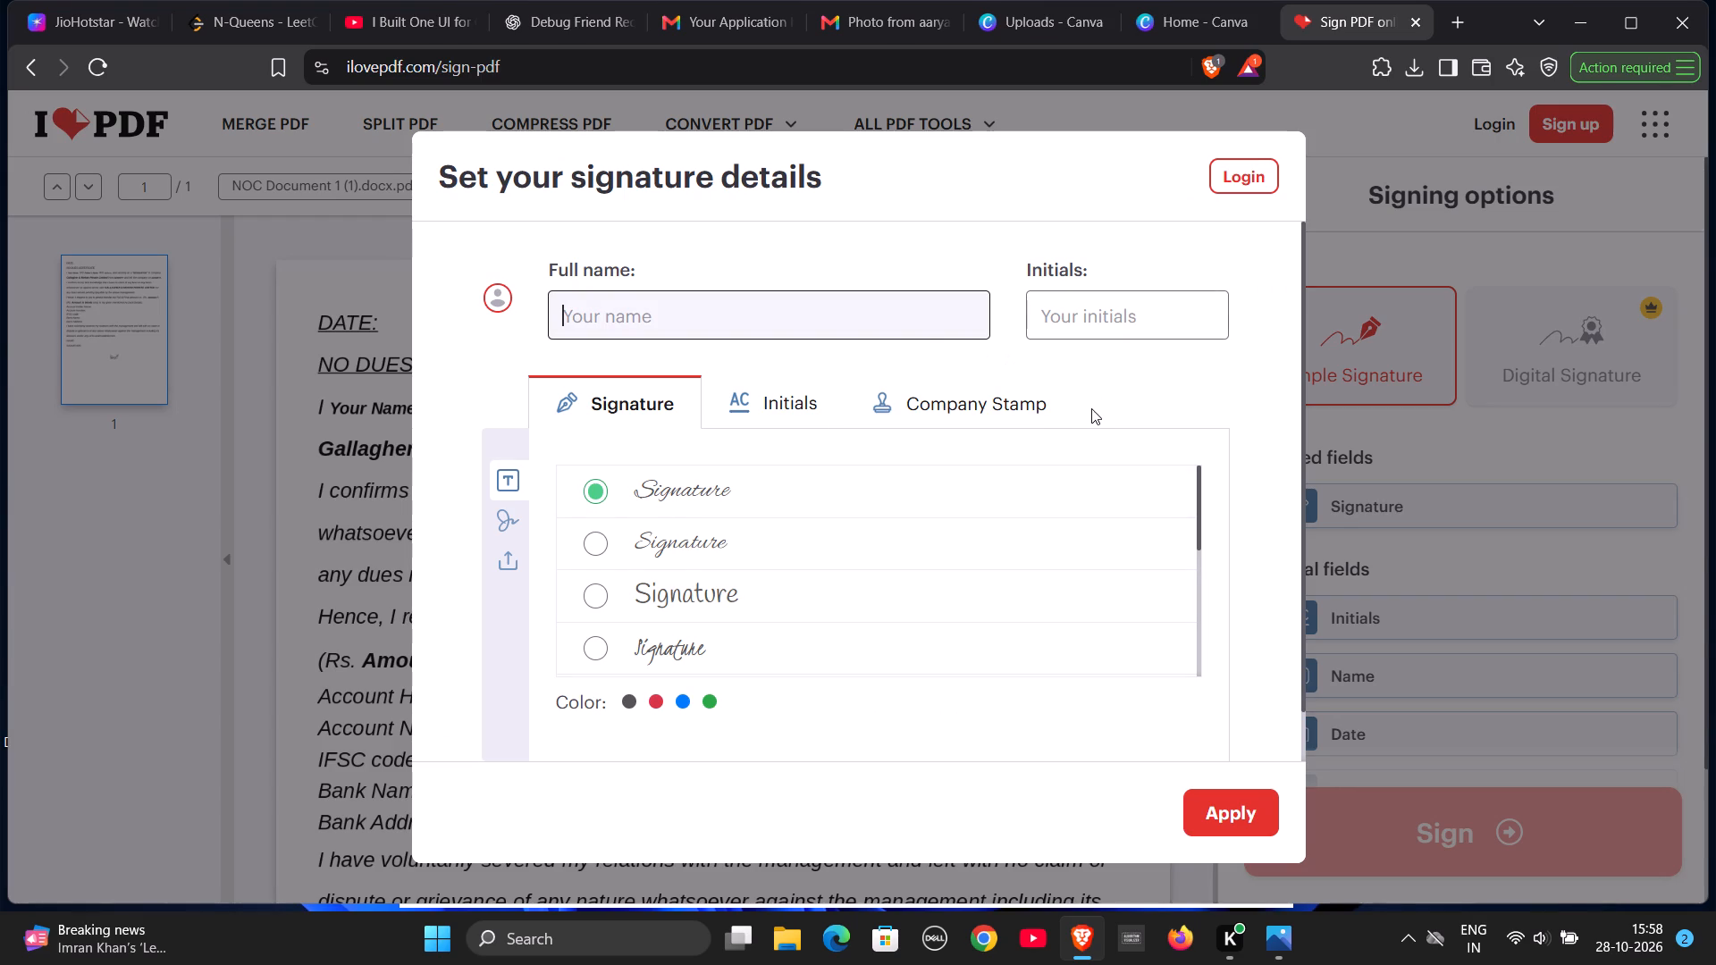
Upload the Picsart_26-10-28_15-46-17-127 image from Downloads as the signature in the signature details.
scroll(1095, 408, down, 2)
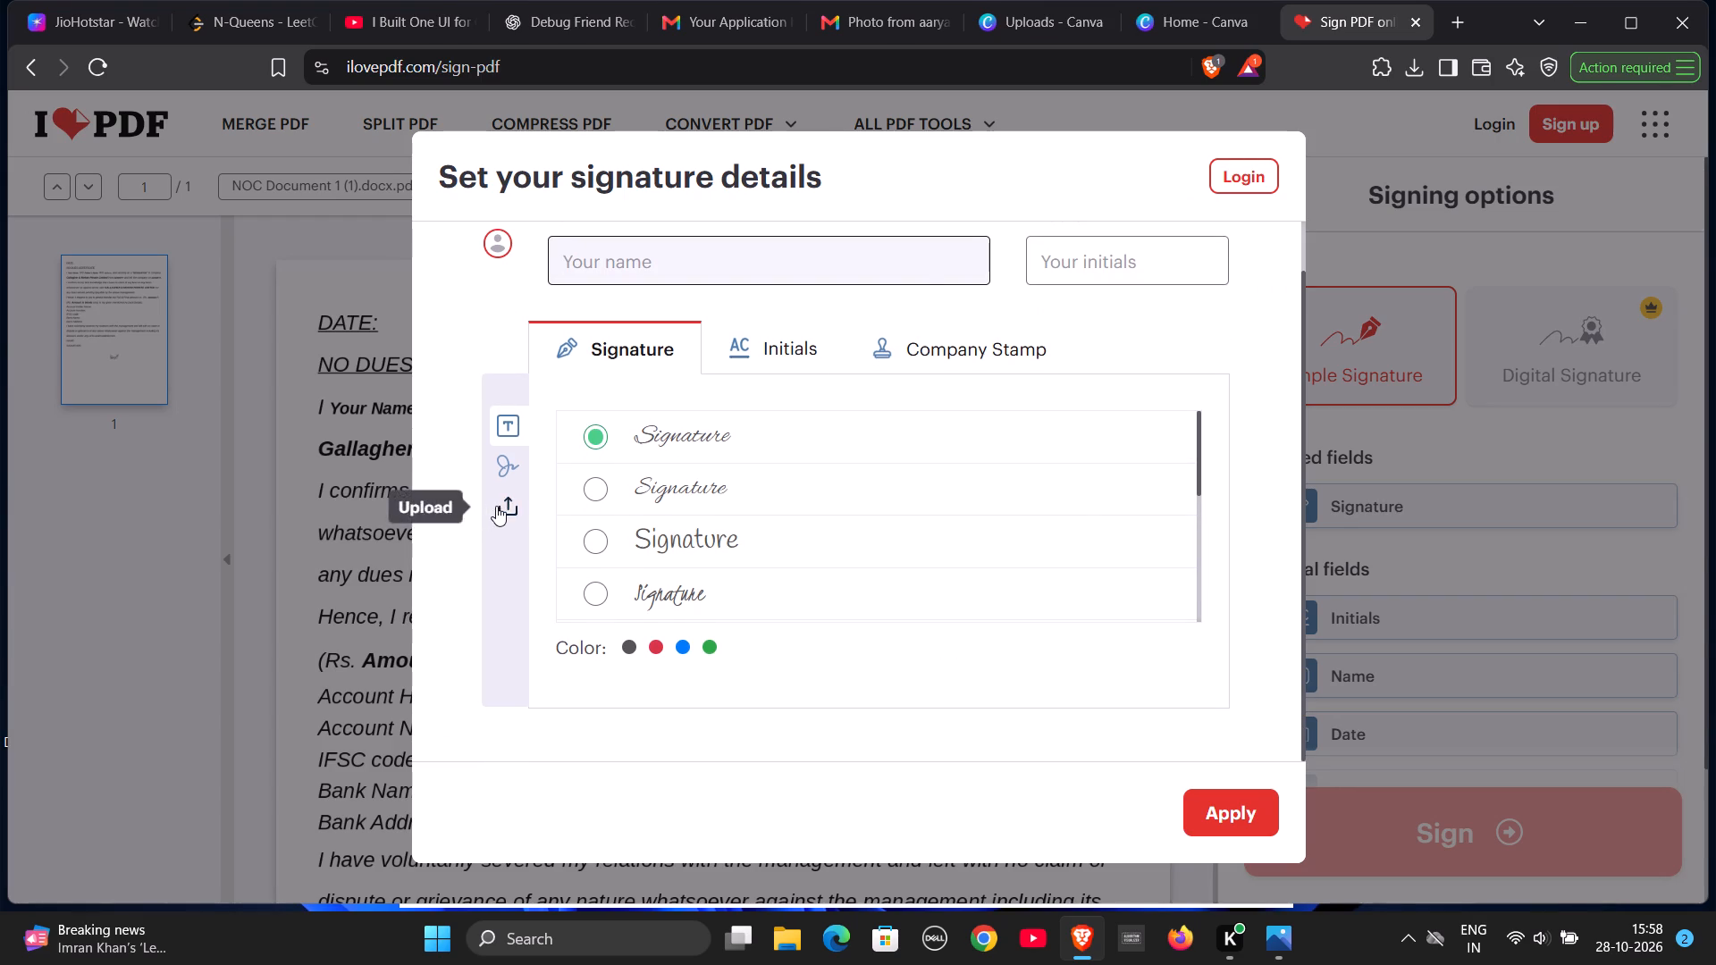
click(496, 506)
click(896, 537)
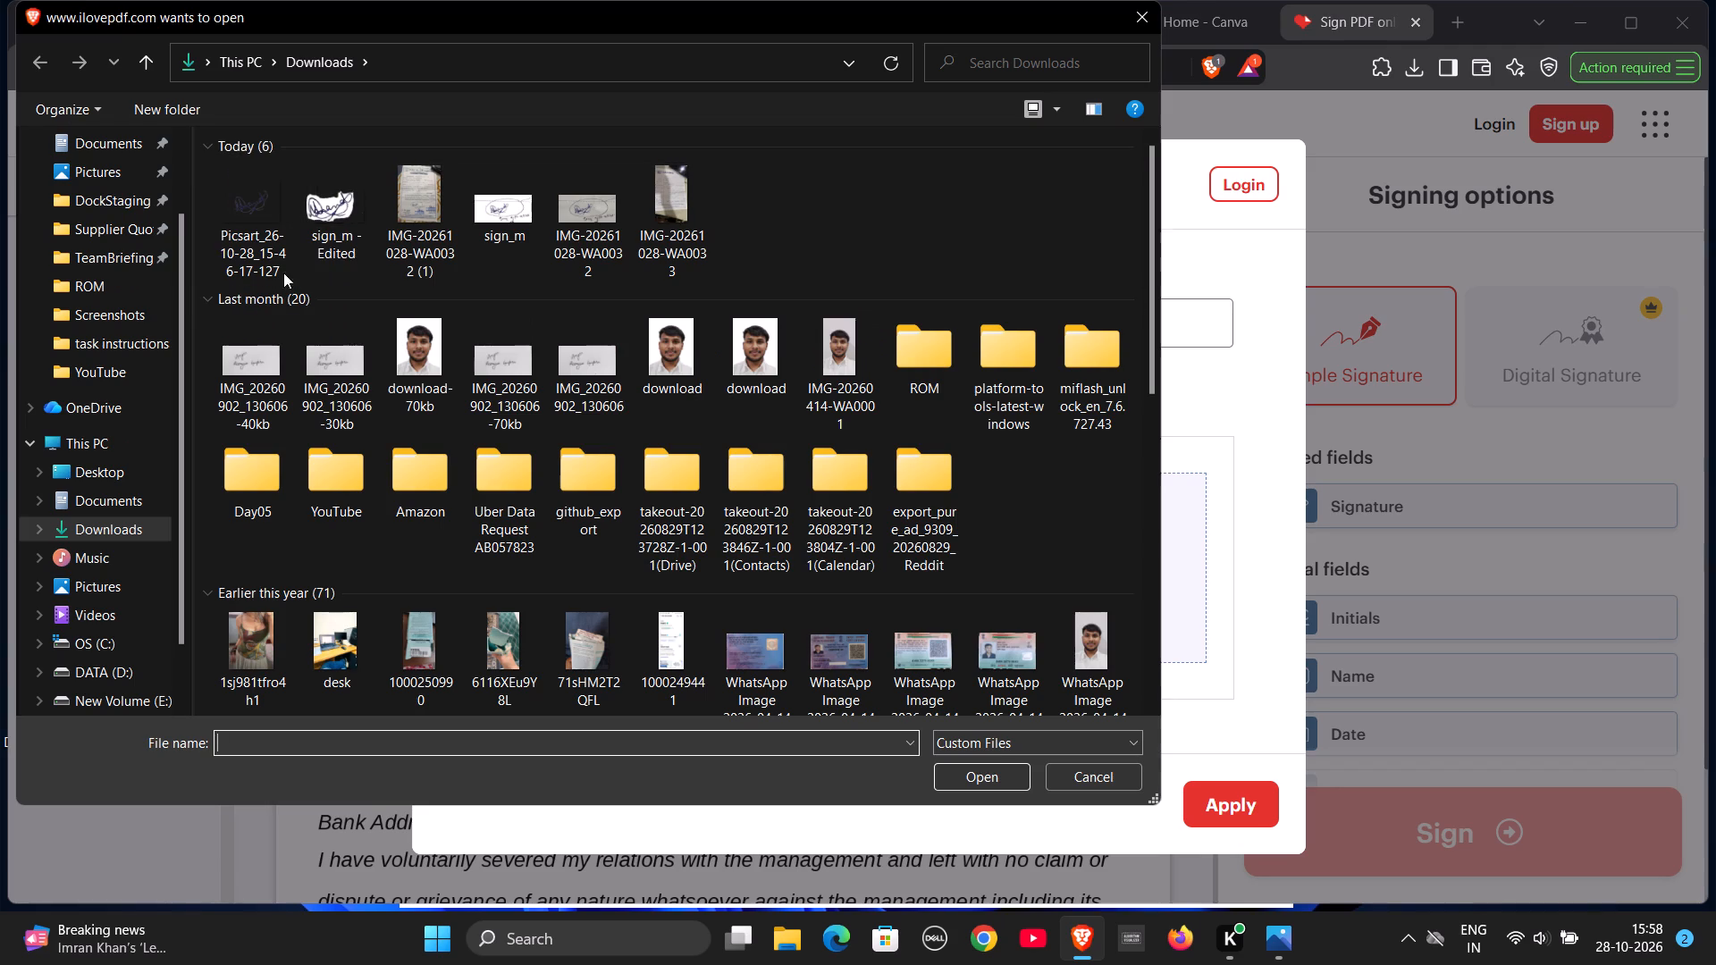
click(254, 233)
click(954, 776)
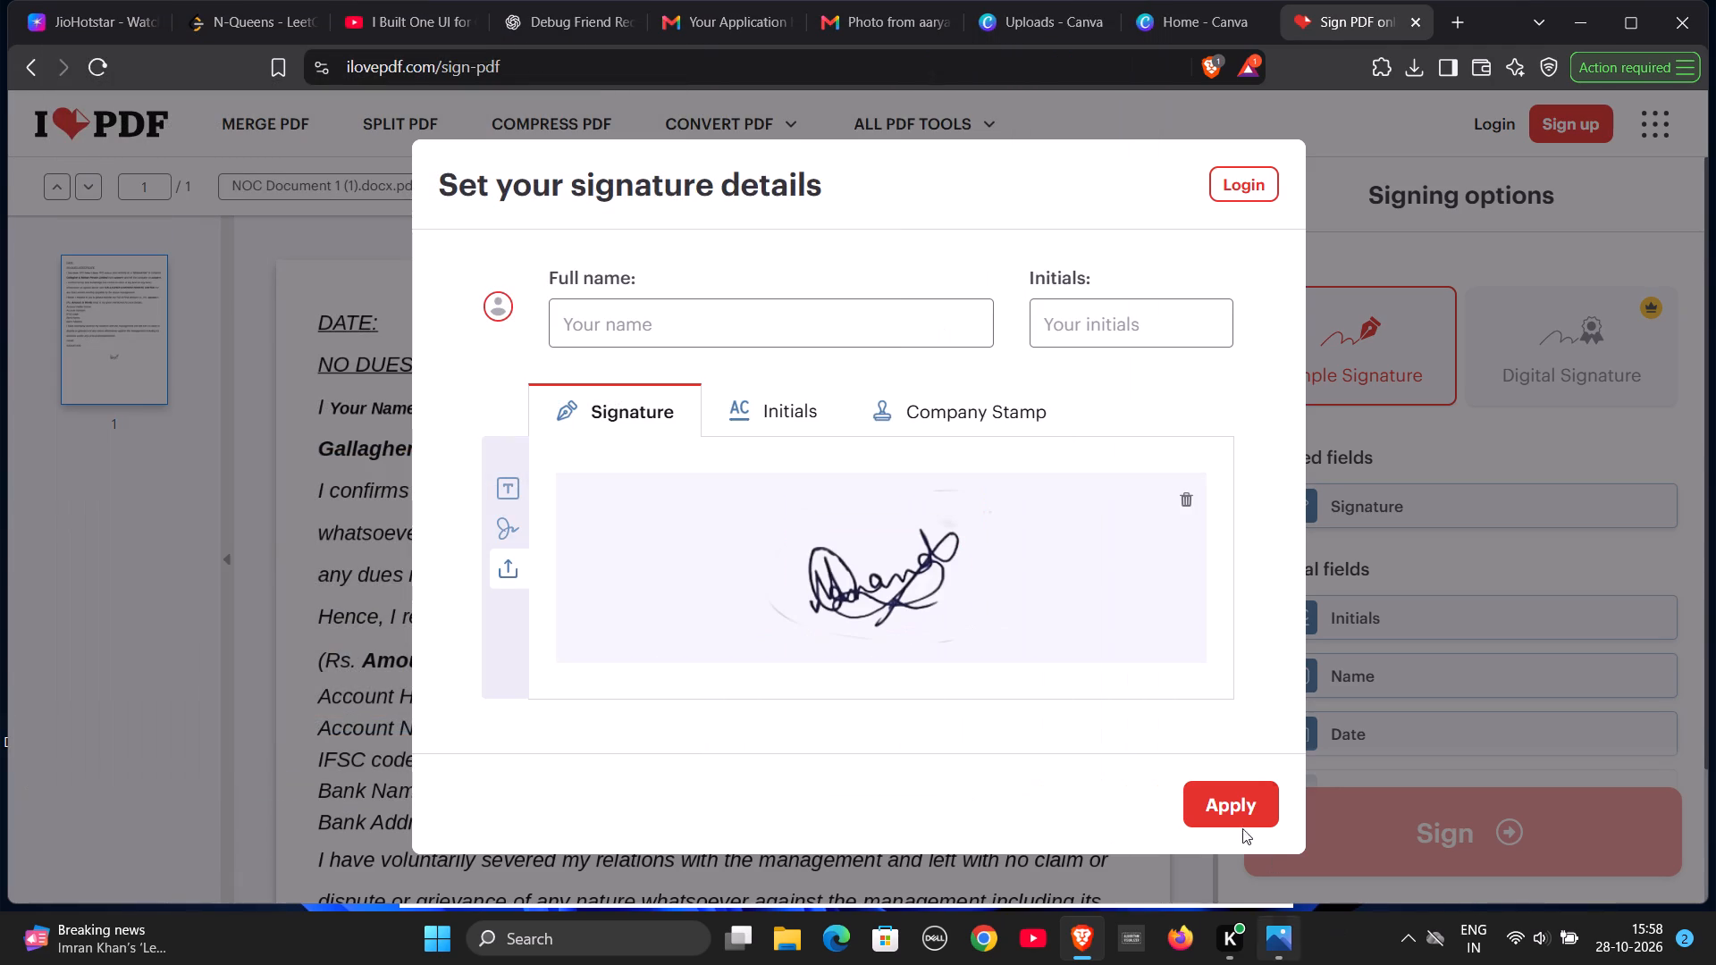
click(1219, 795)
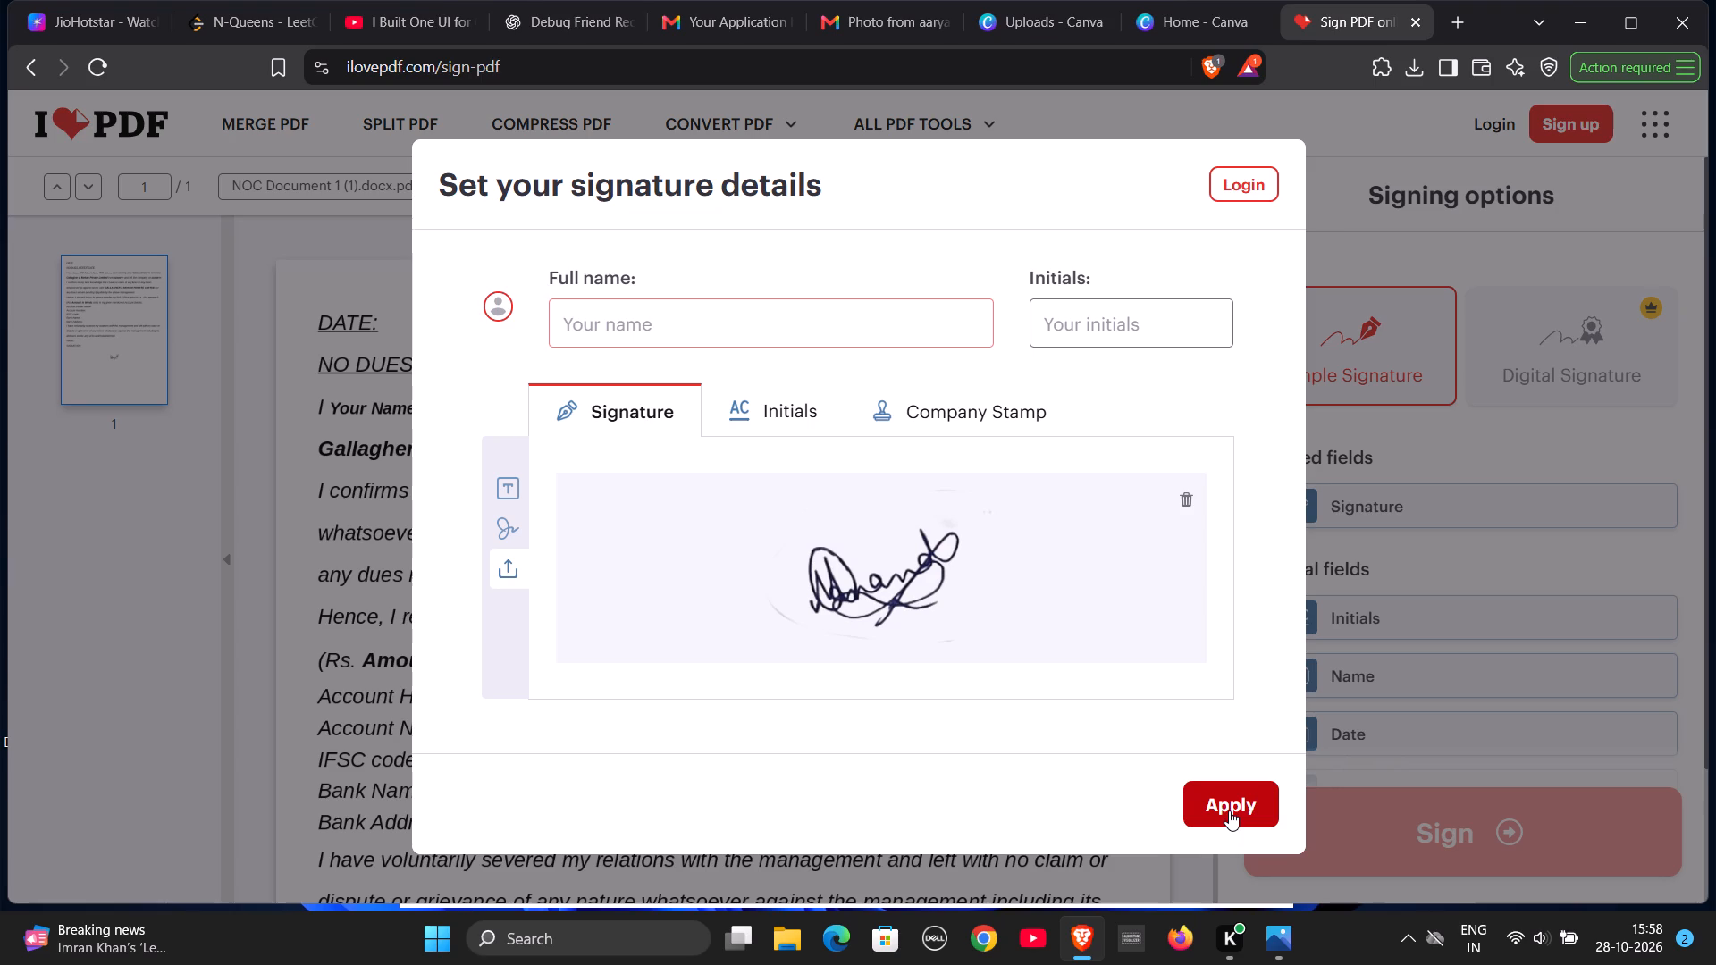
Enter the signer's full name in the signature details and apply them.
click(843, 309)
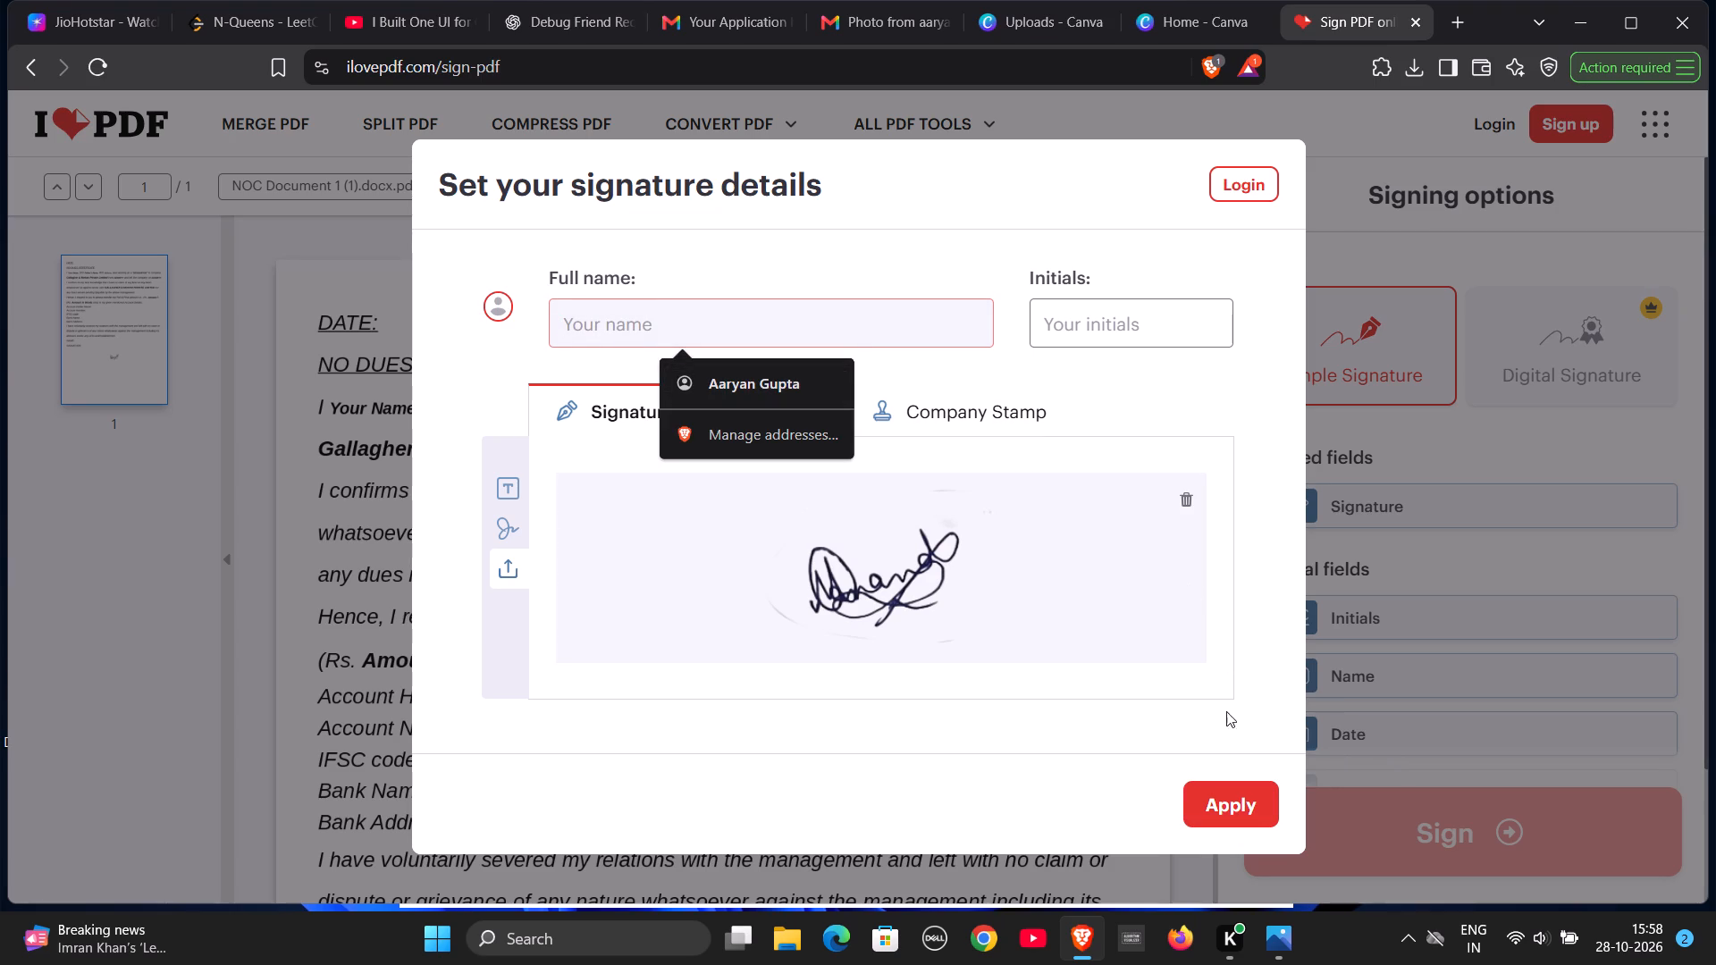
click(1249, 822)
double_click(1249, 822)
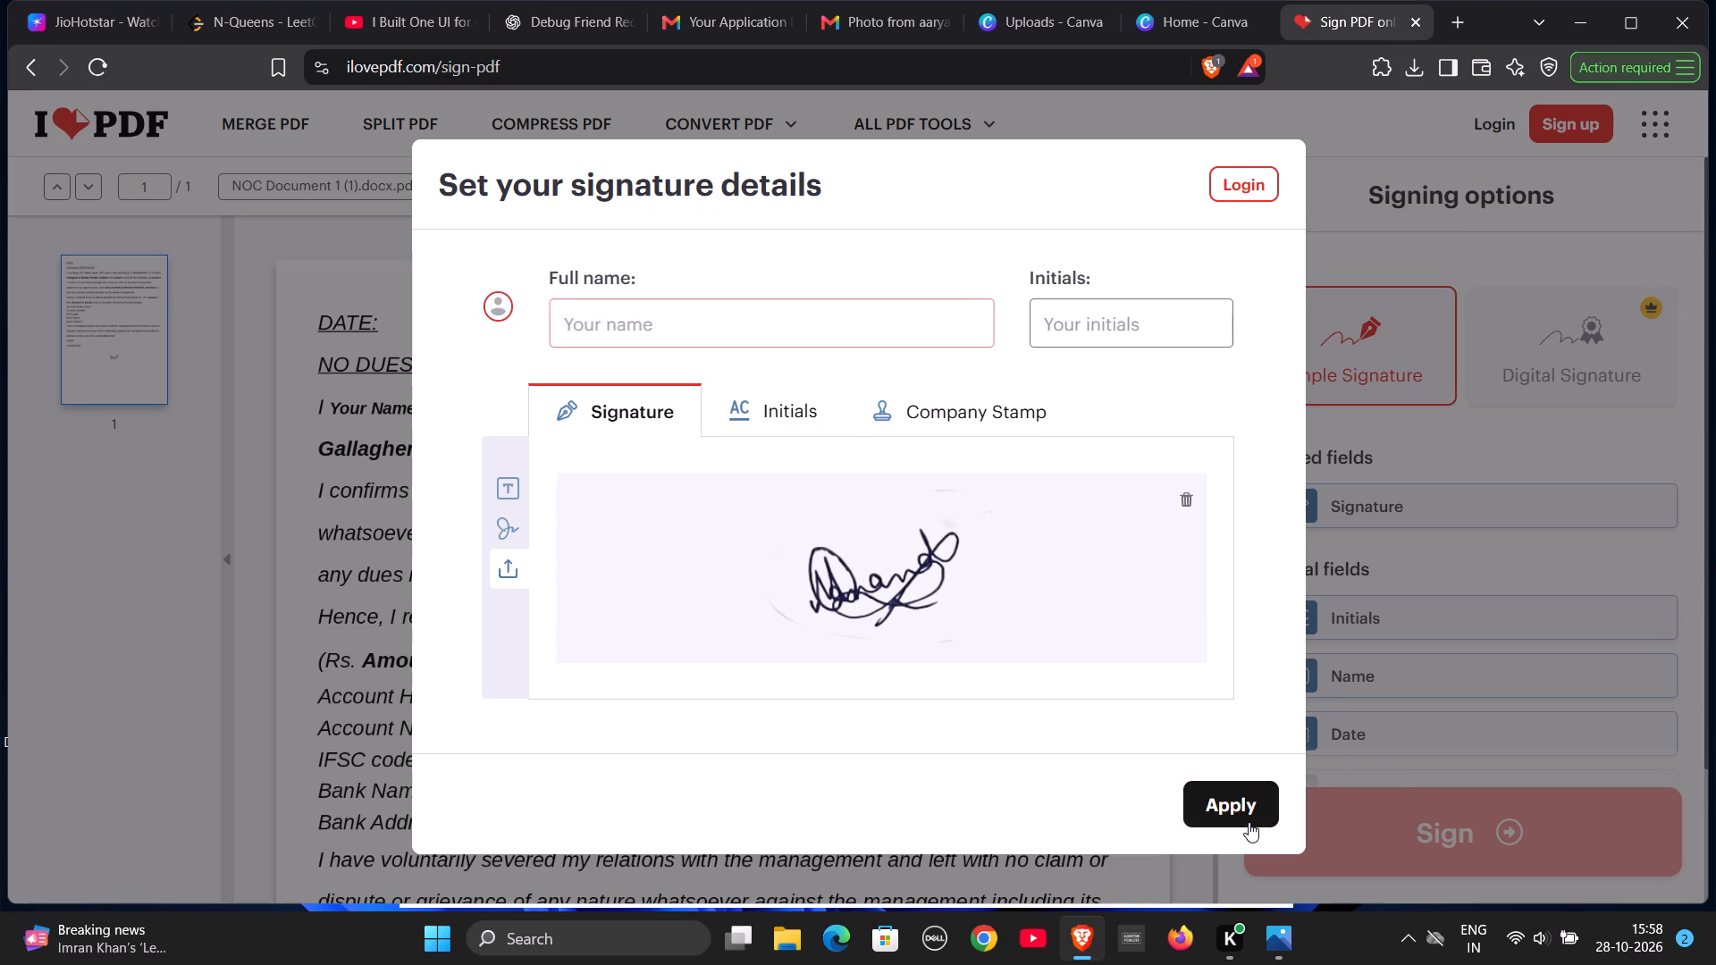
click(808, 317)
key(space)
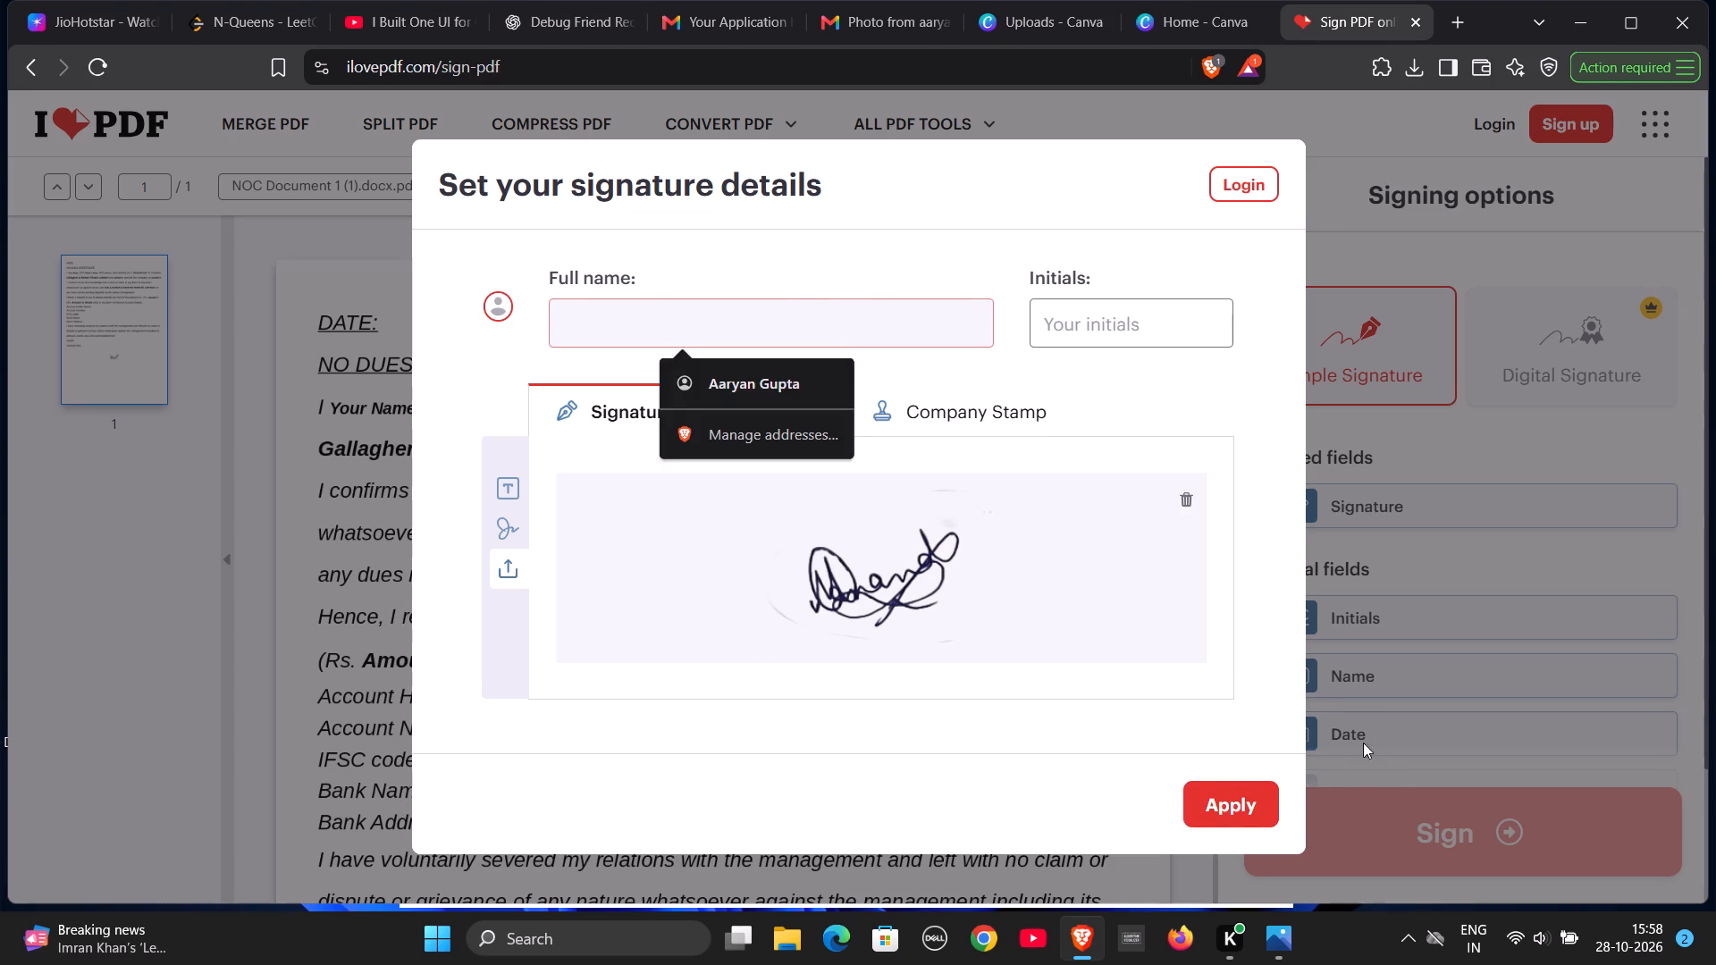
click(1261, 809)
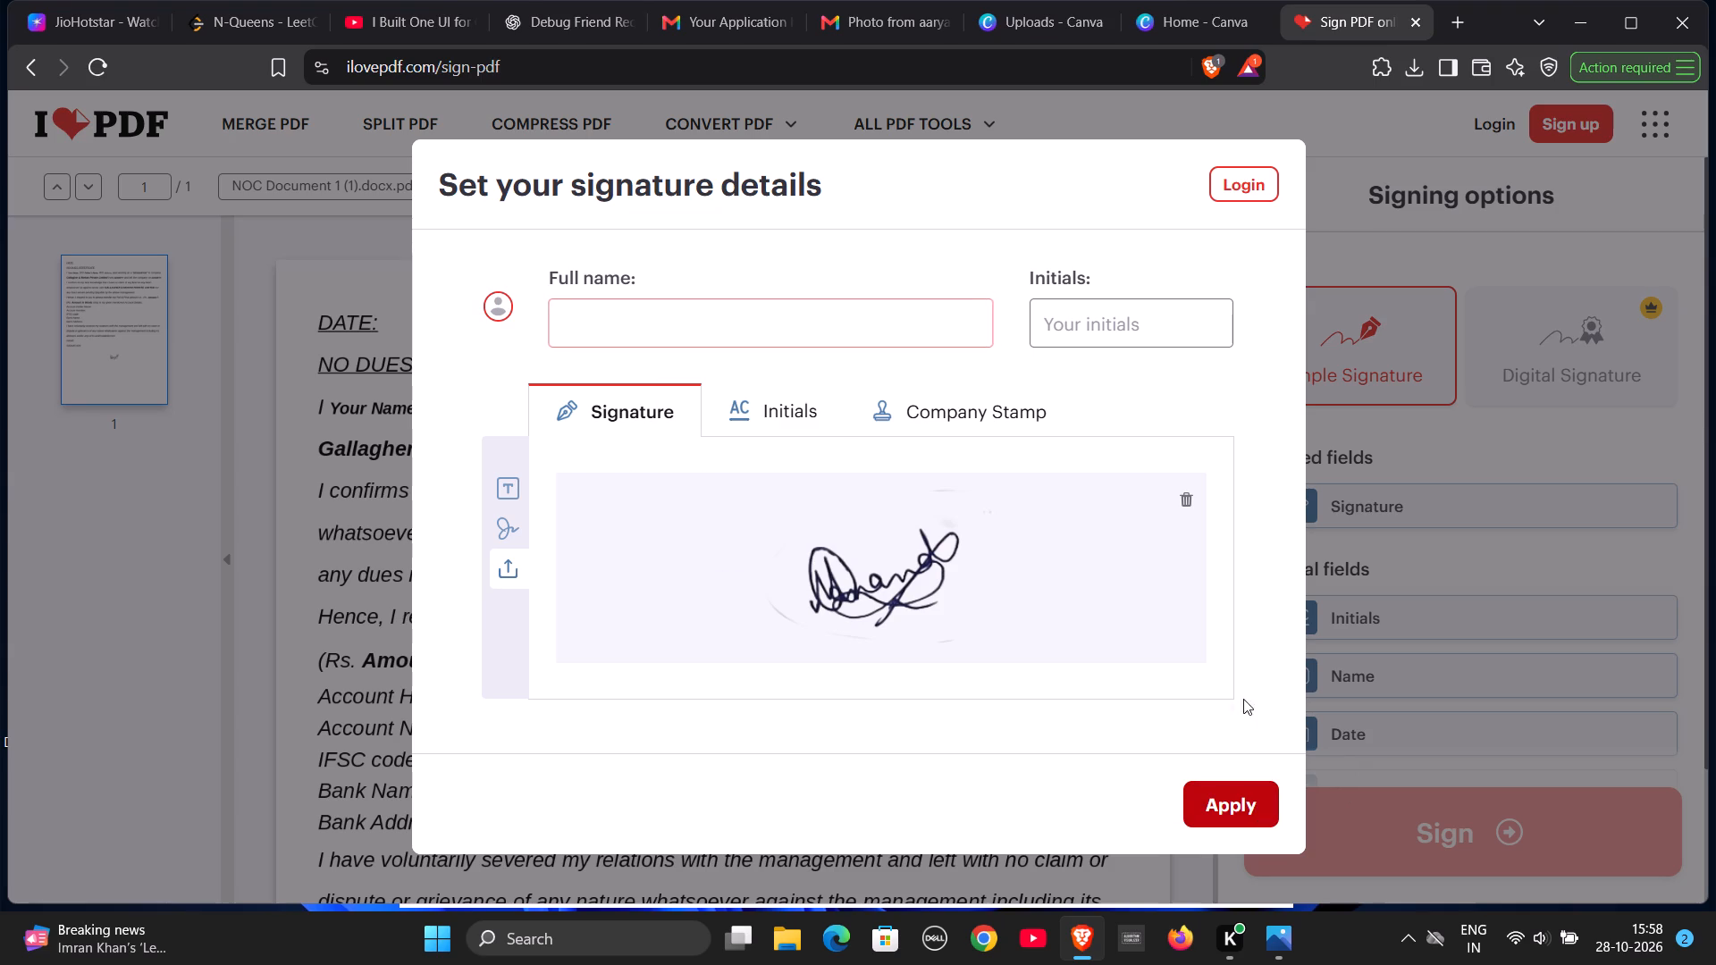
click(792, 304)
key(BackSpace)
key(BackSpace)
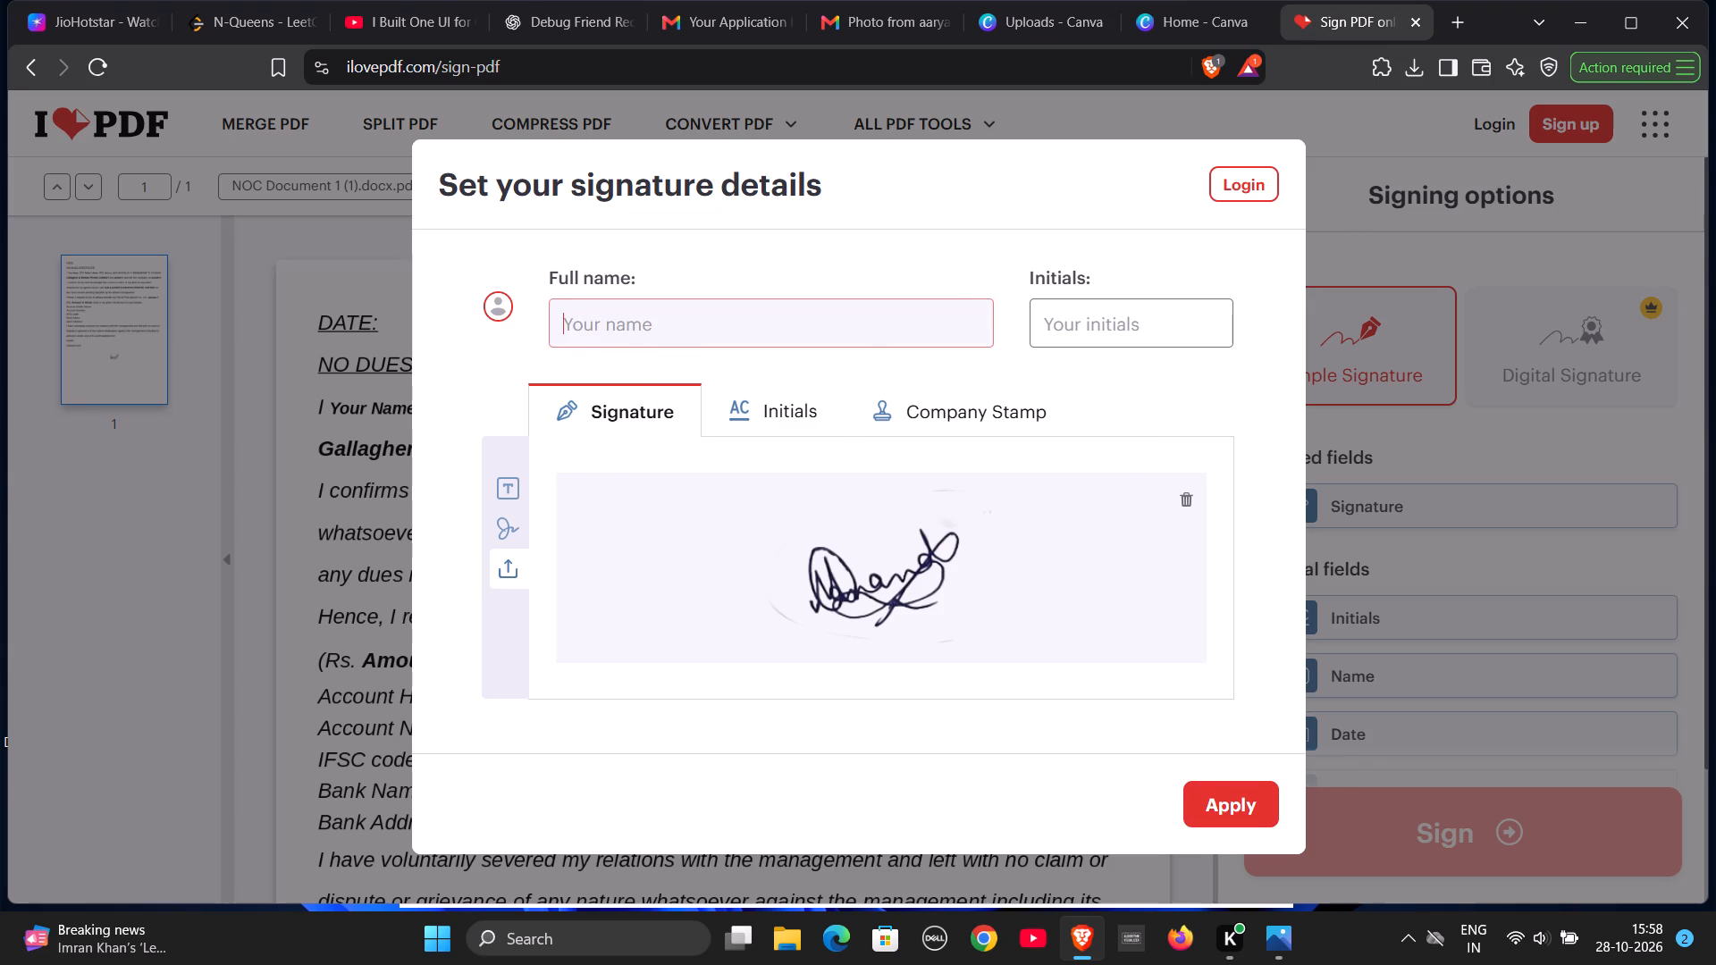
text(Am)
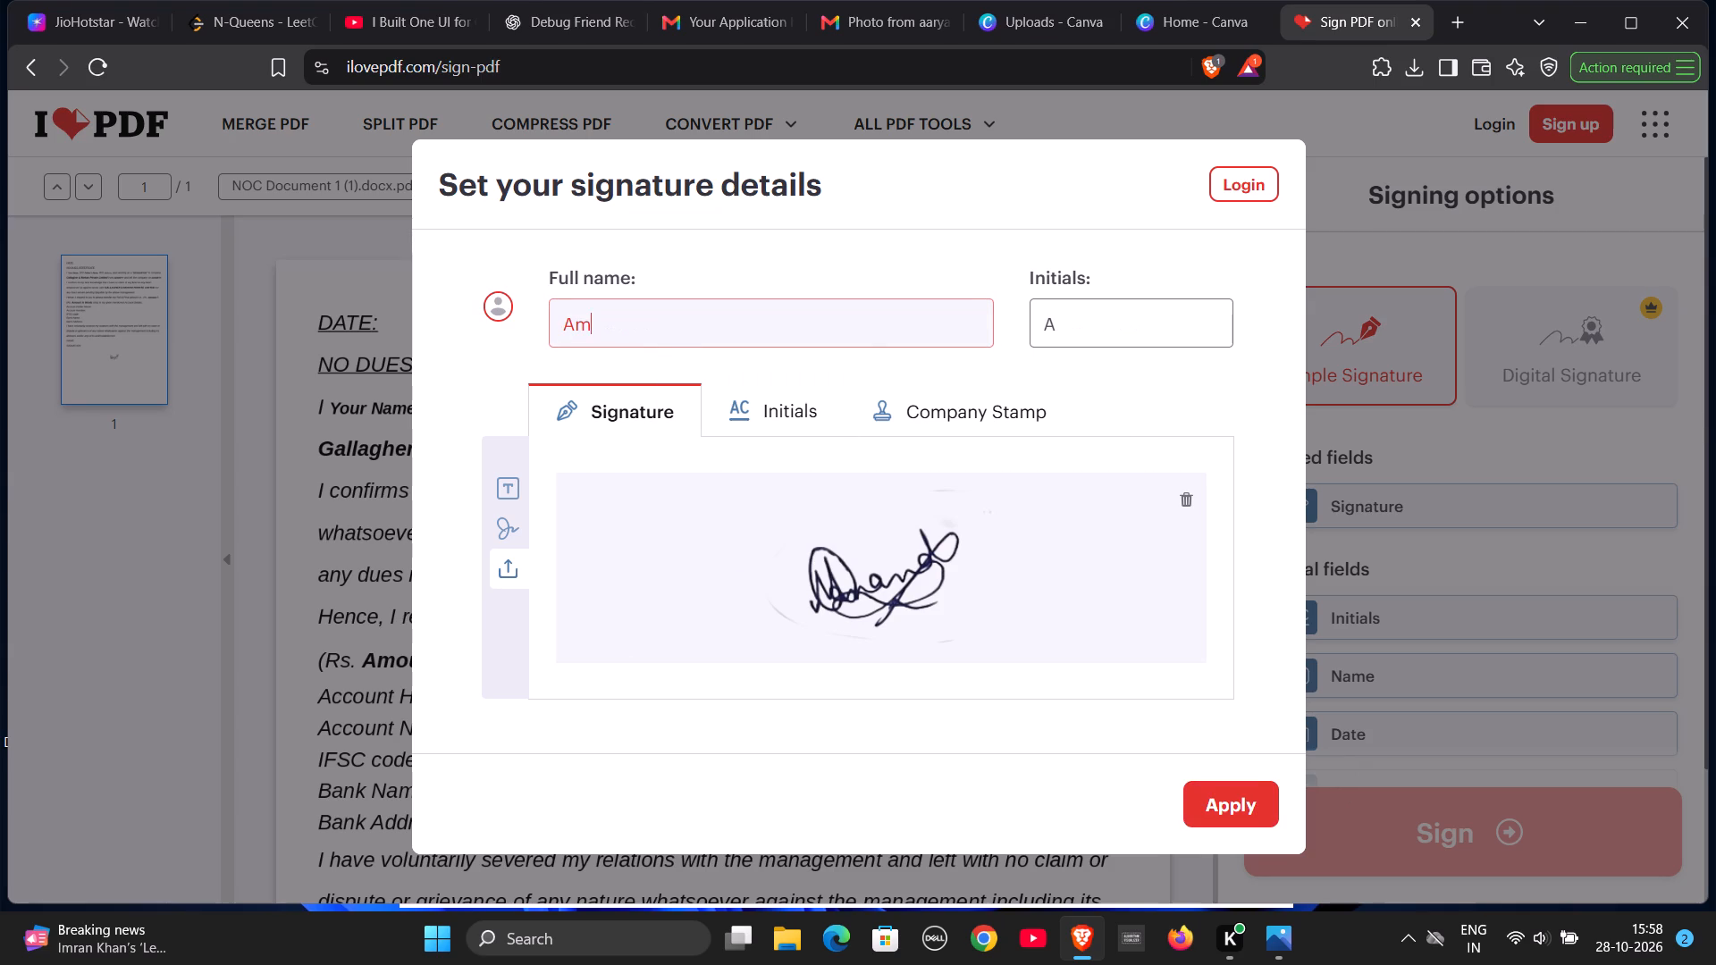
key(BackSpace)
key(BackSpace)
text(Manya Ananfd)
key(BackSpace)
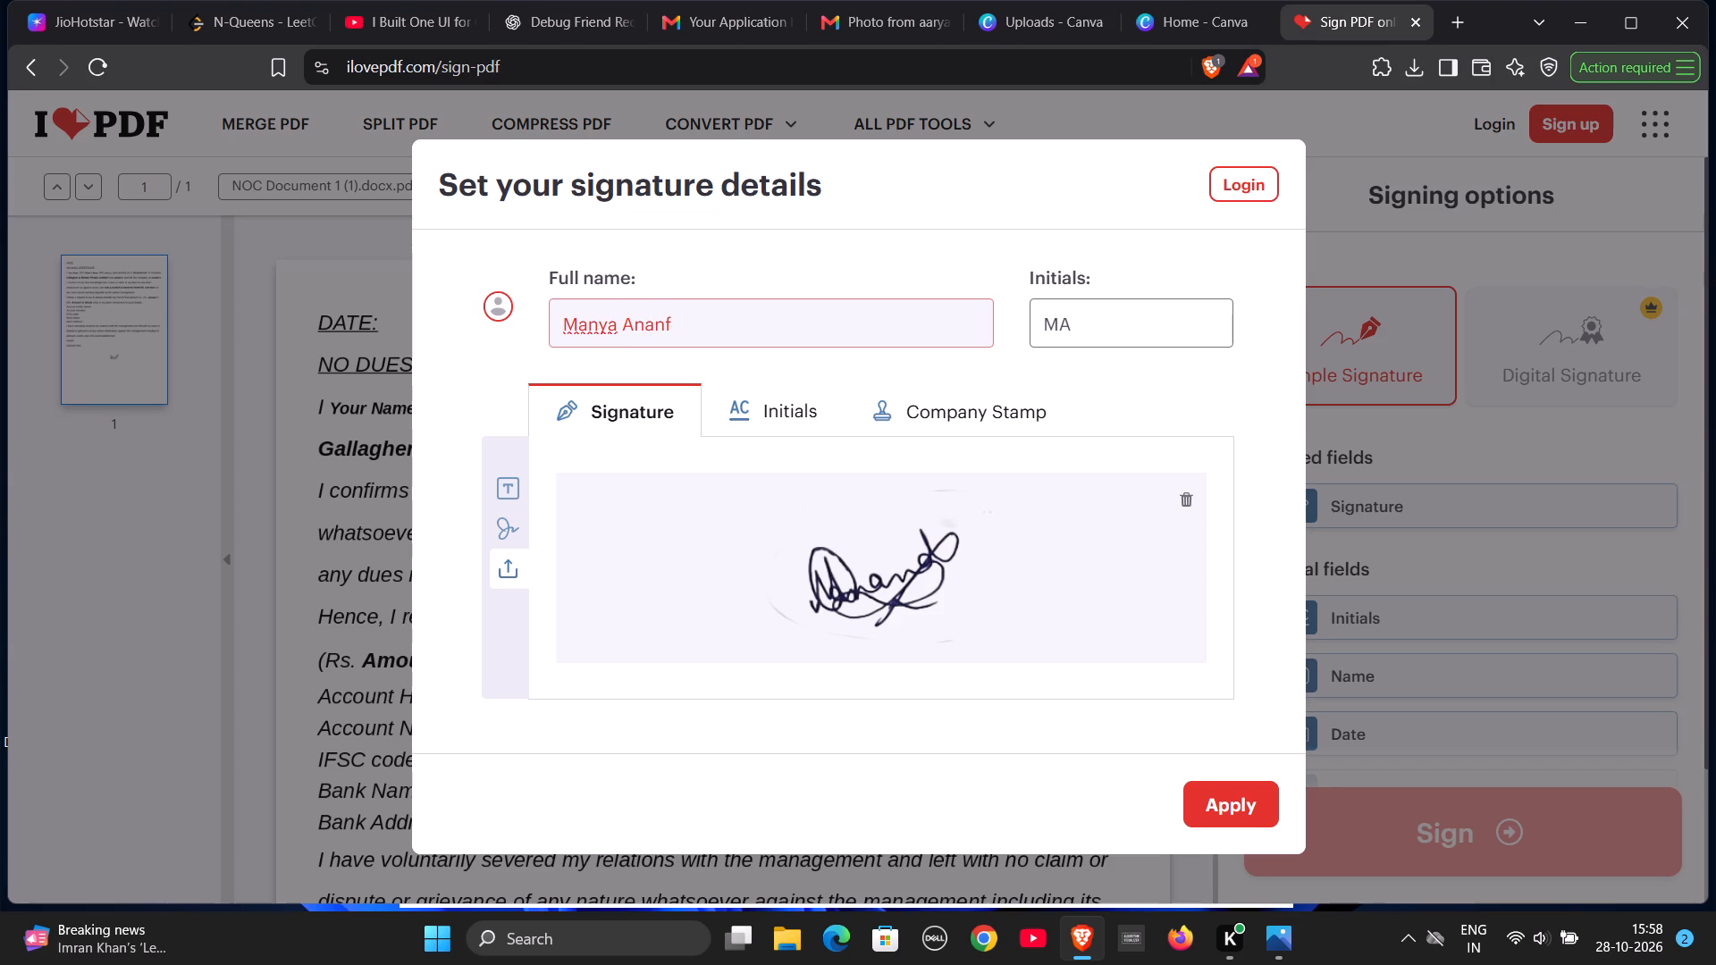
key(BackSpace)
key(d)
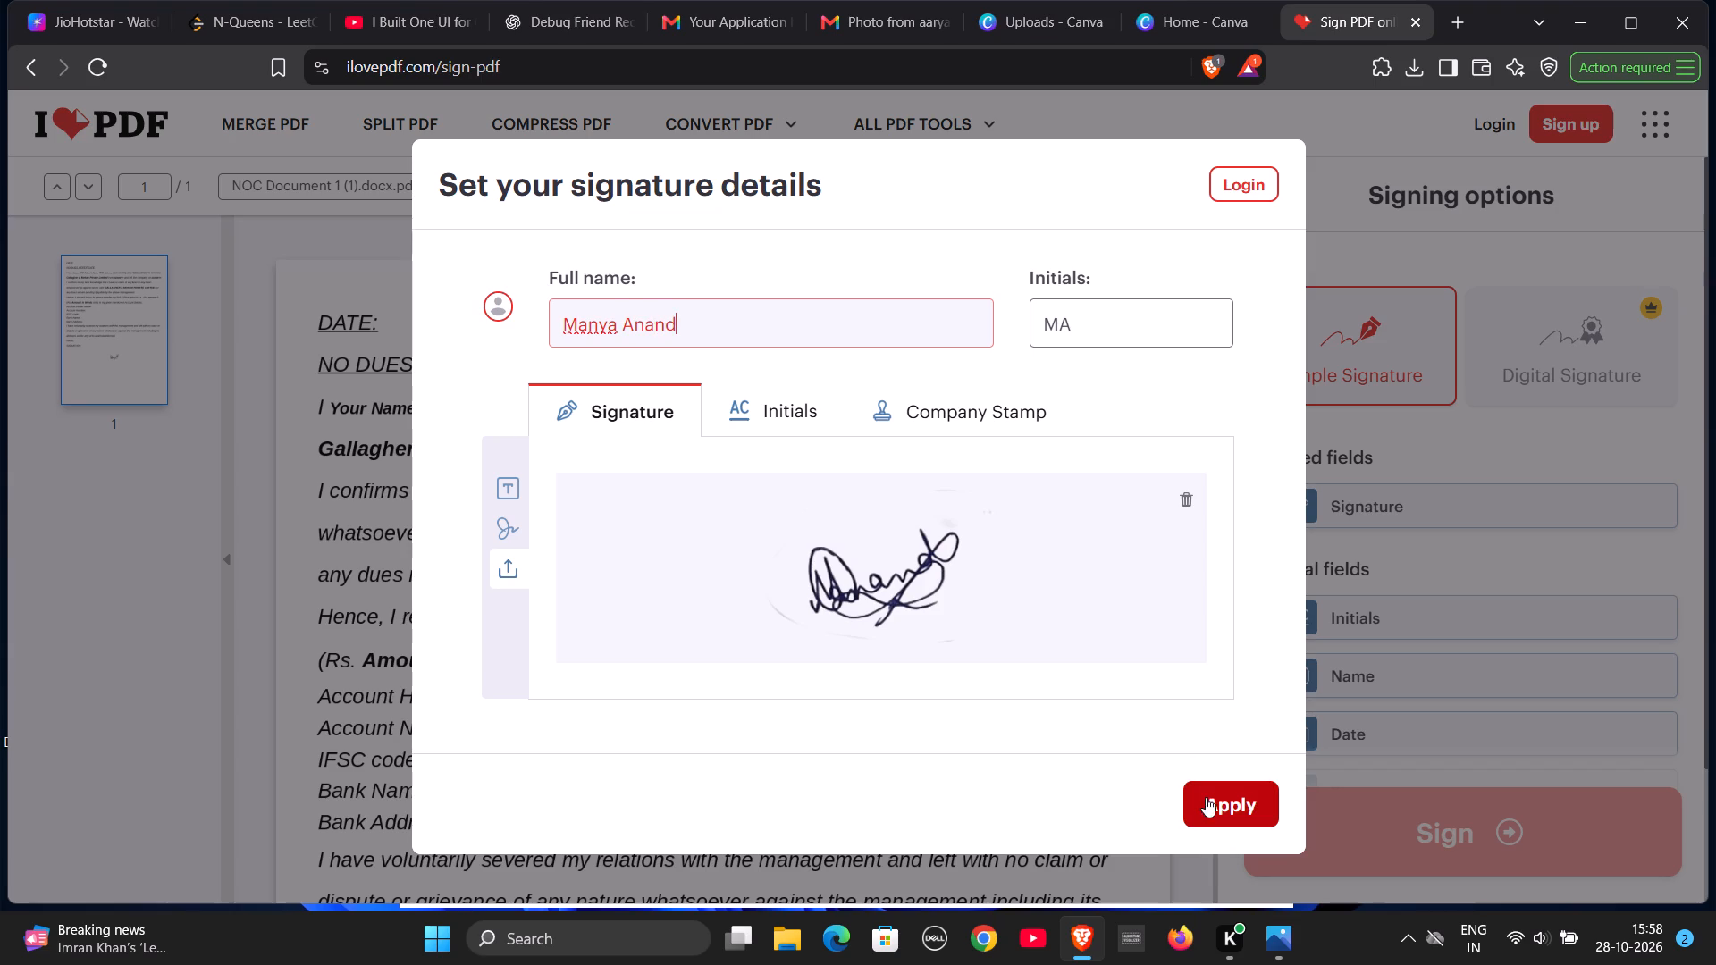
click(1214, 801)
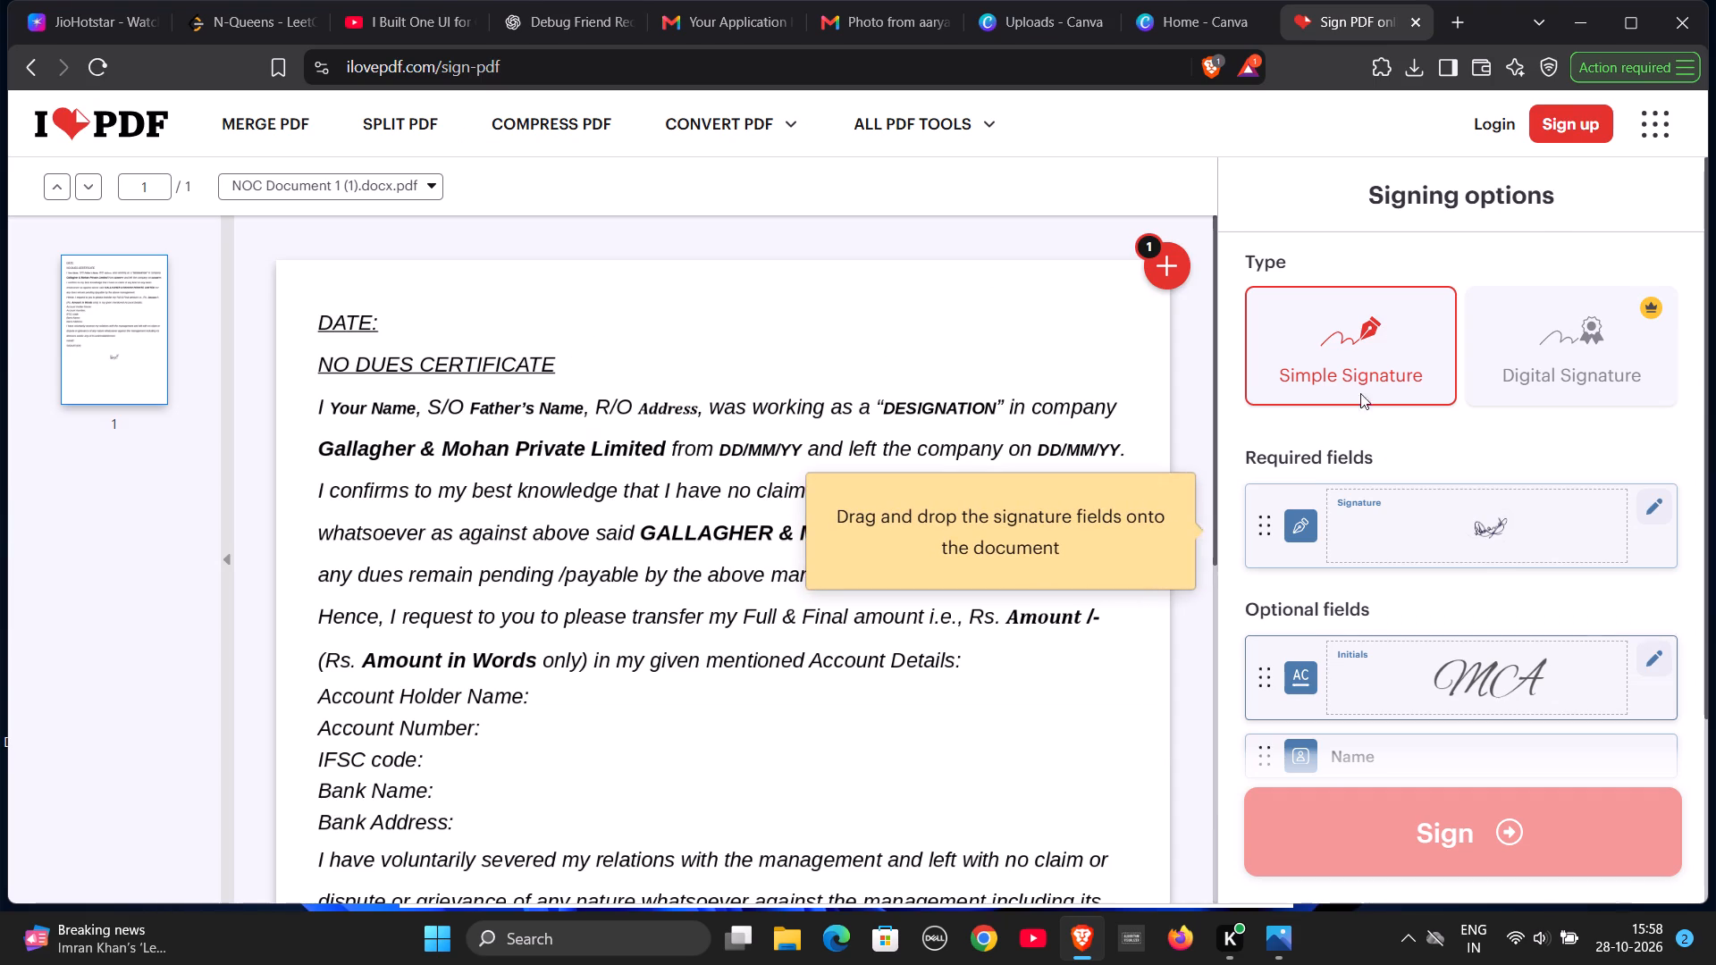
Place the uploaded signature field on the document beside the SIGNATURE: label.
scroll(940, 812, down, 8)
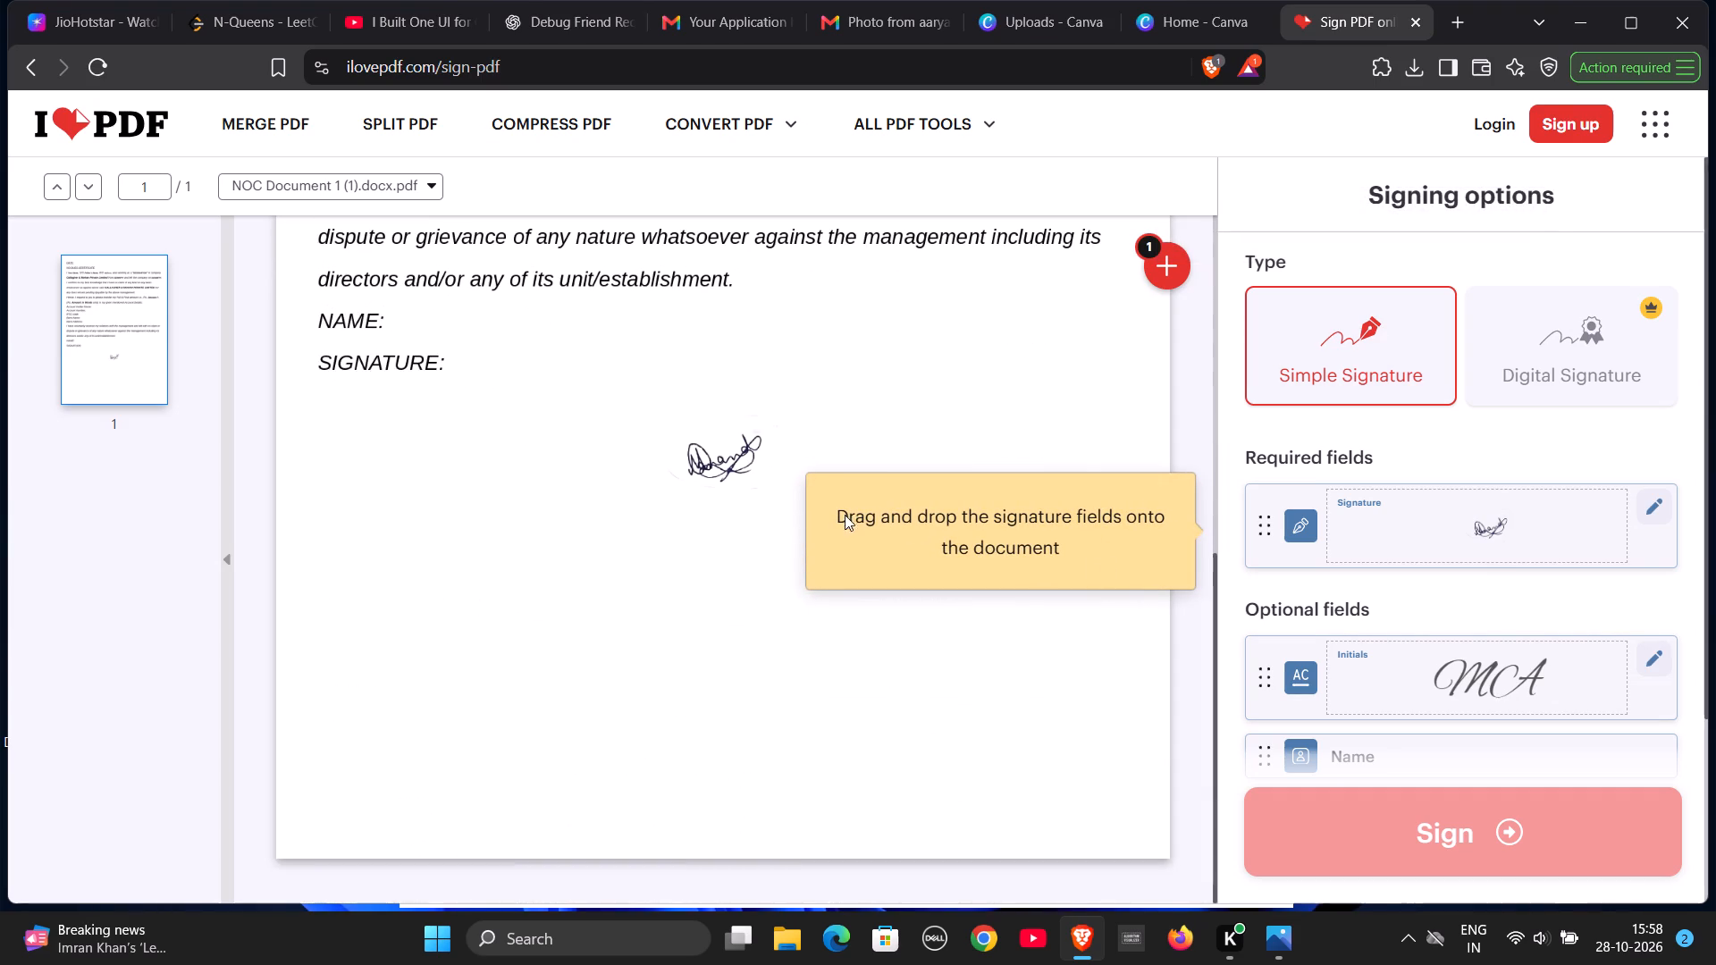
click(719, 471)
click(719, 471)
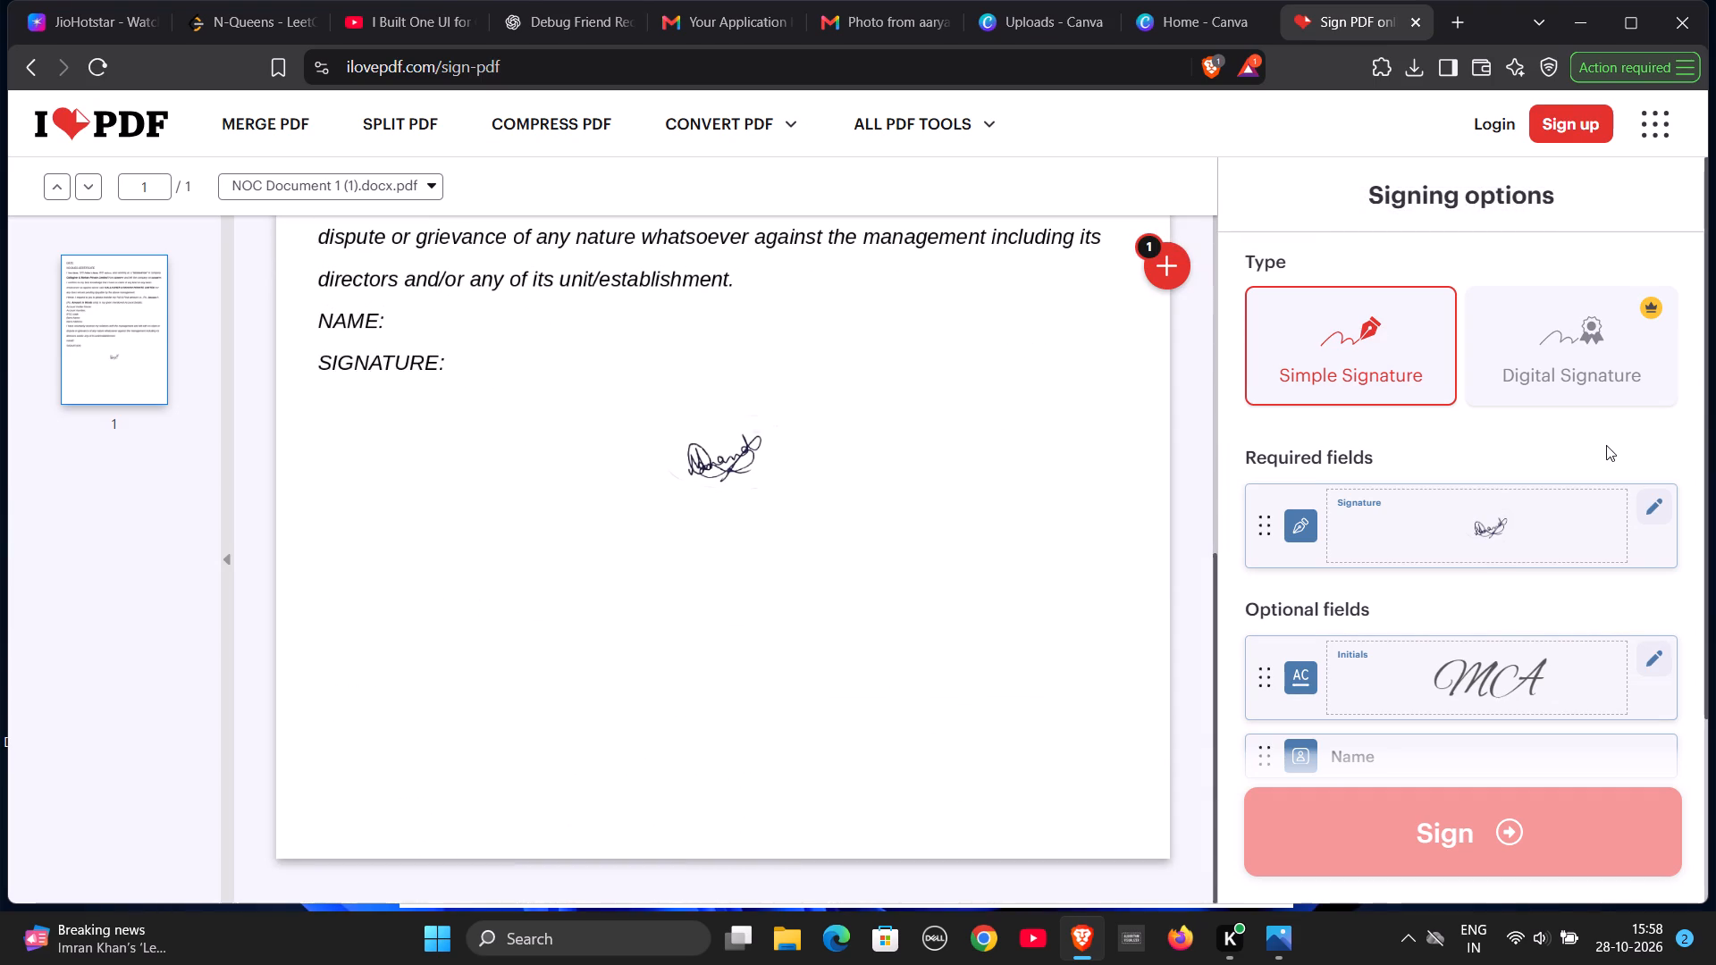
drag(1552, 528, 1299, 518)
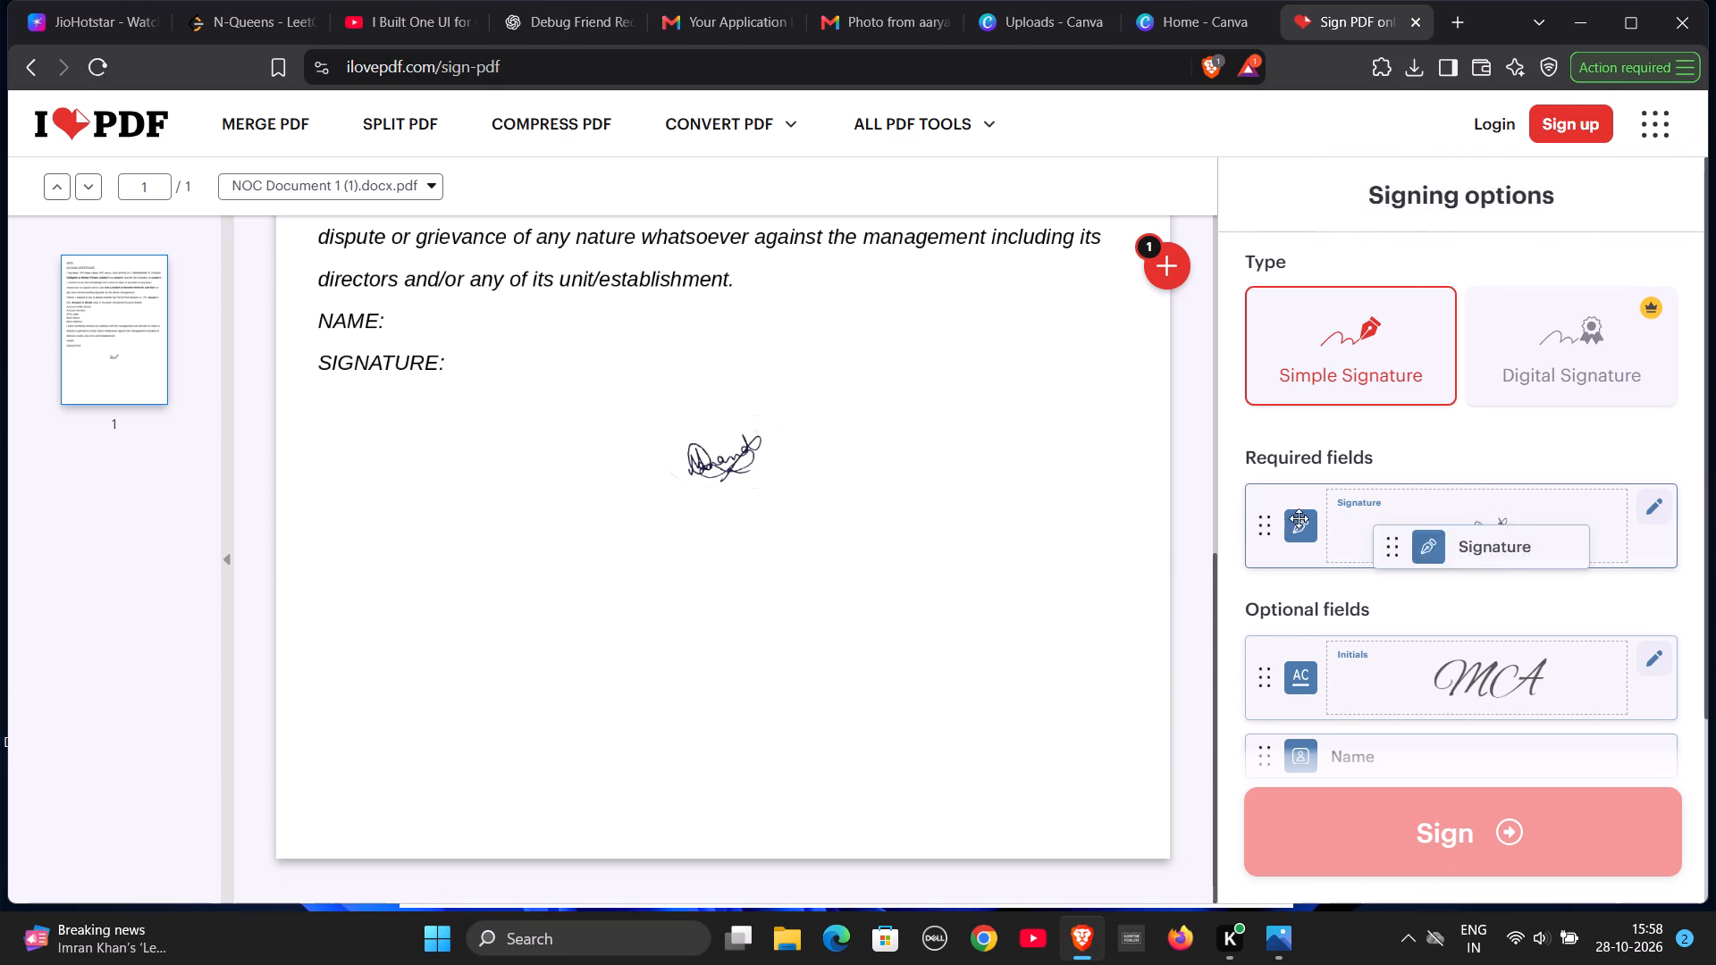
drag(1299, 518, 473, 349)
click(742, 374)
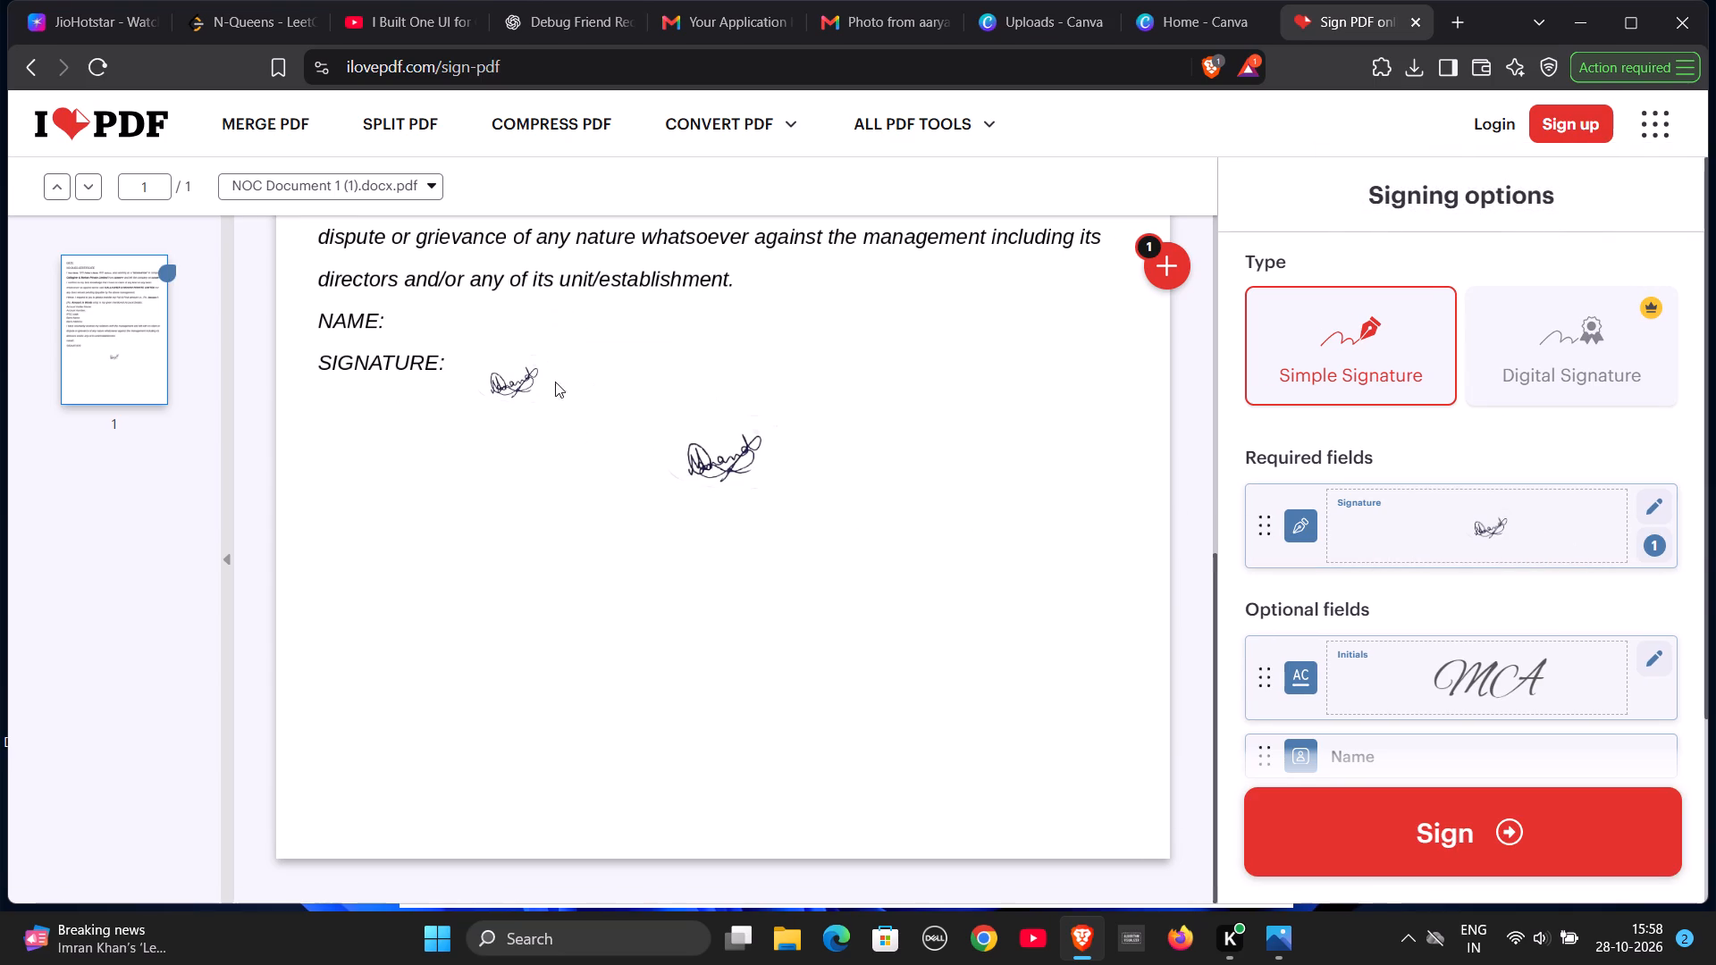
Enlarge the placed signature slightly and align it with the SIGNATURE: line, just after the label.
drag(536, 382, 517, 365)
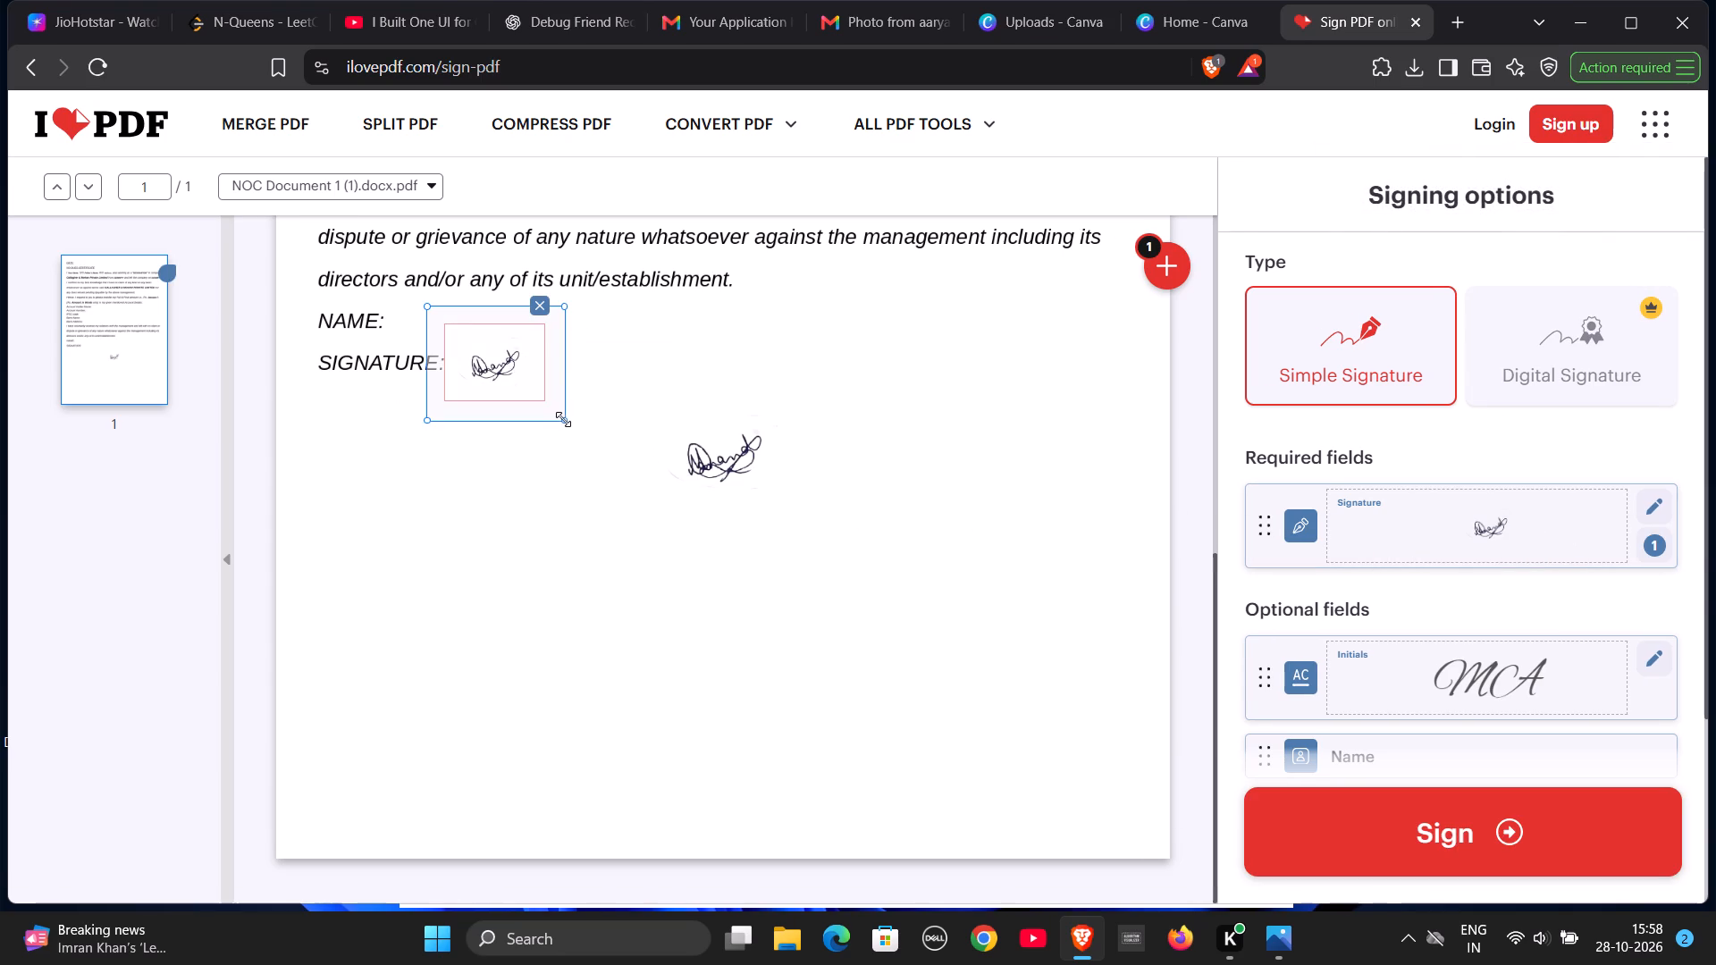
drag(562, 419, 606, 443)
drag(517, 372, 513, 356)
click(513, 356)
drag(513, 356, 524, 357)
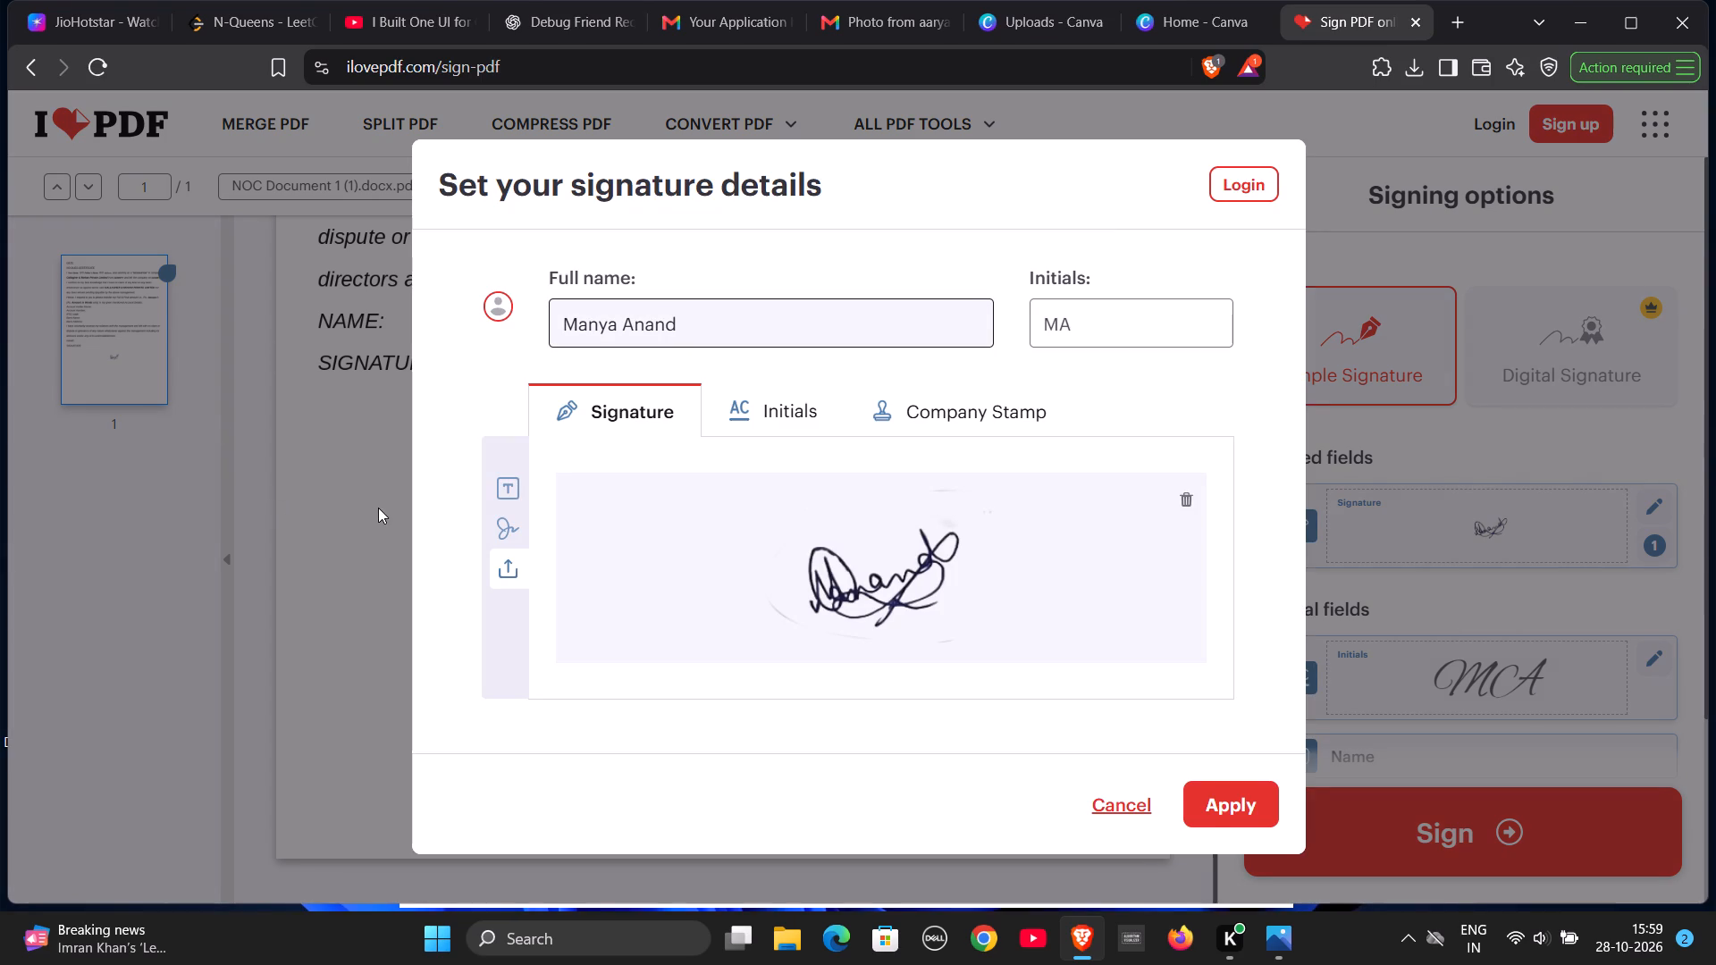
click(1215, 811)
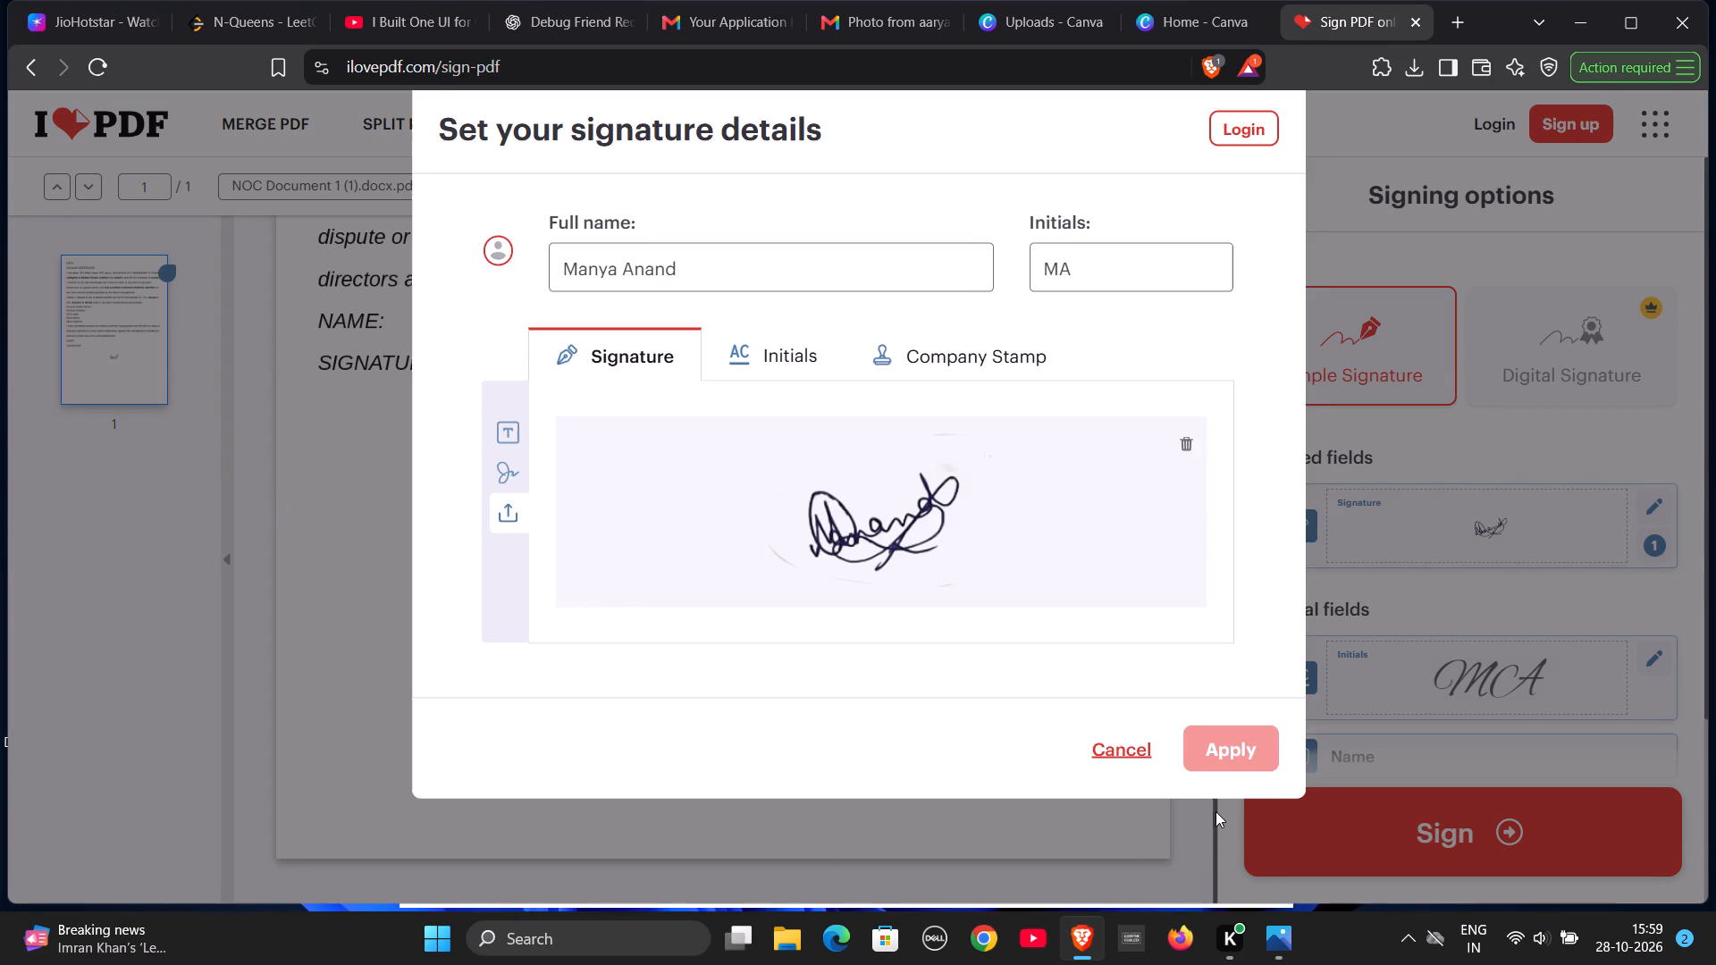
click(1019, 659)
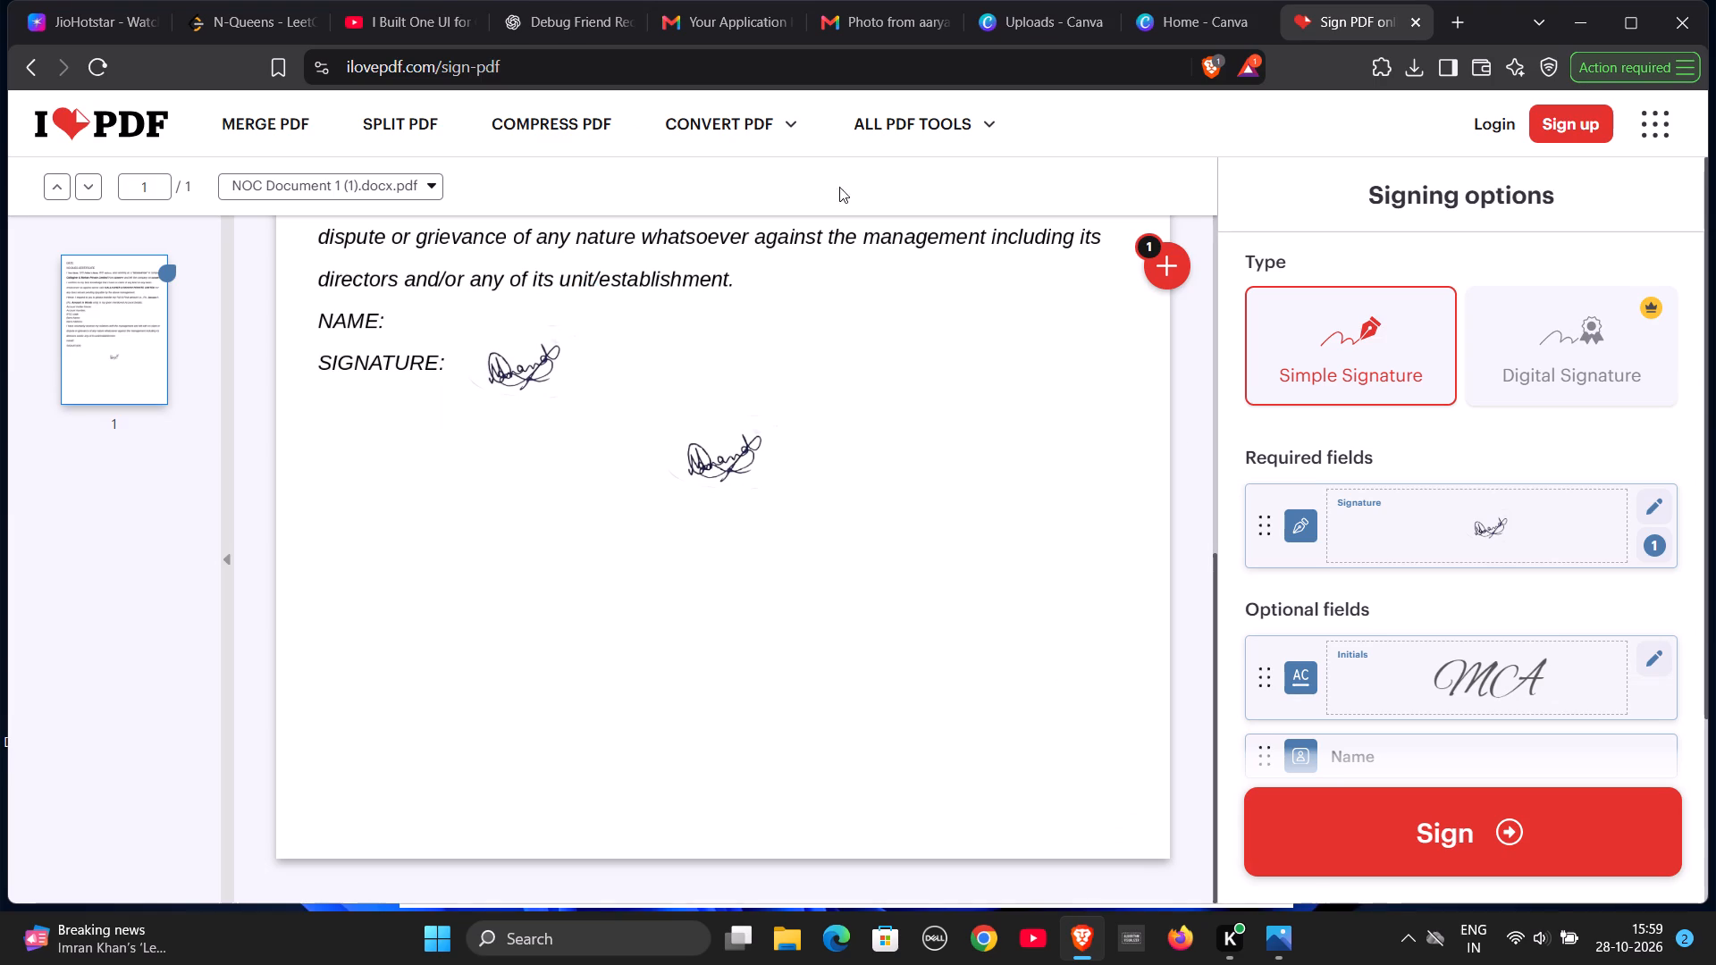
scroll(866, 546, up, 5)
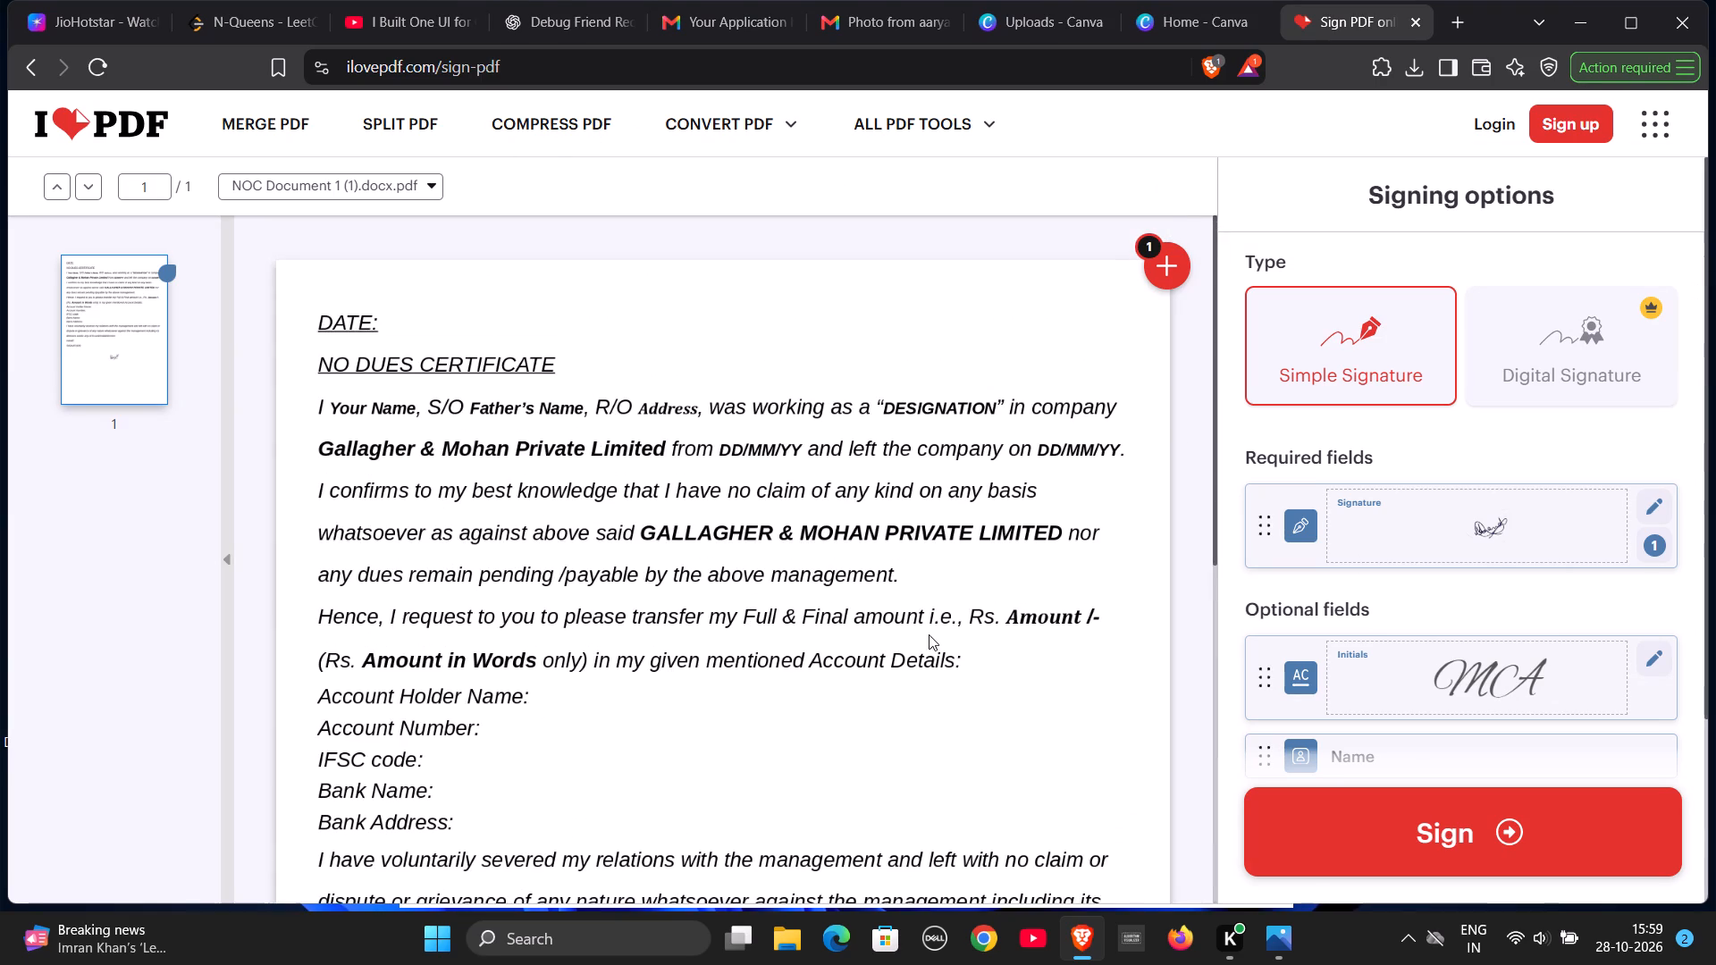
scroll(929, 634, down, 6)
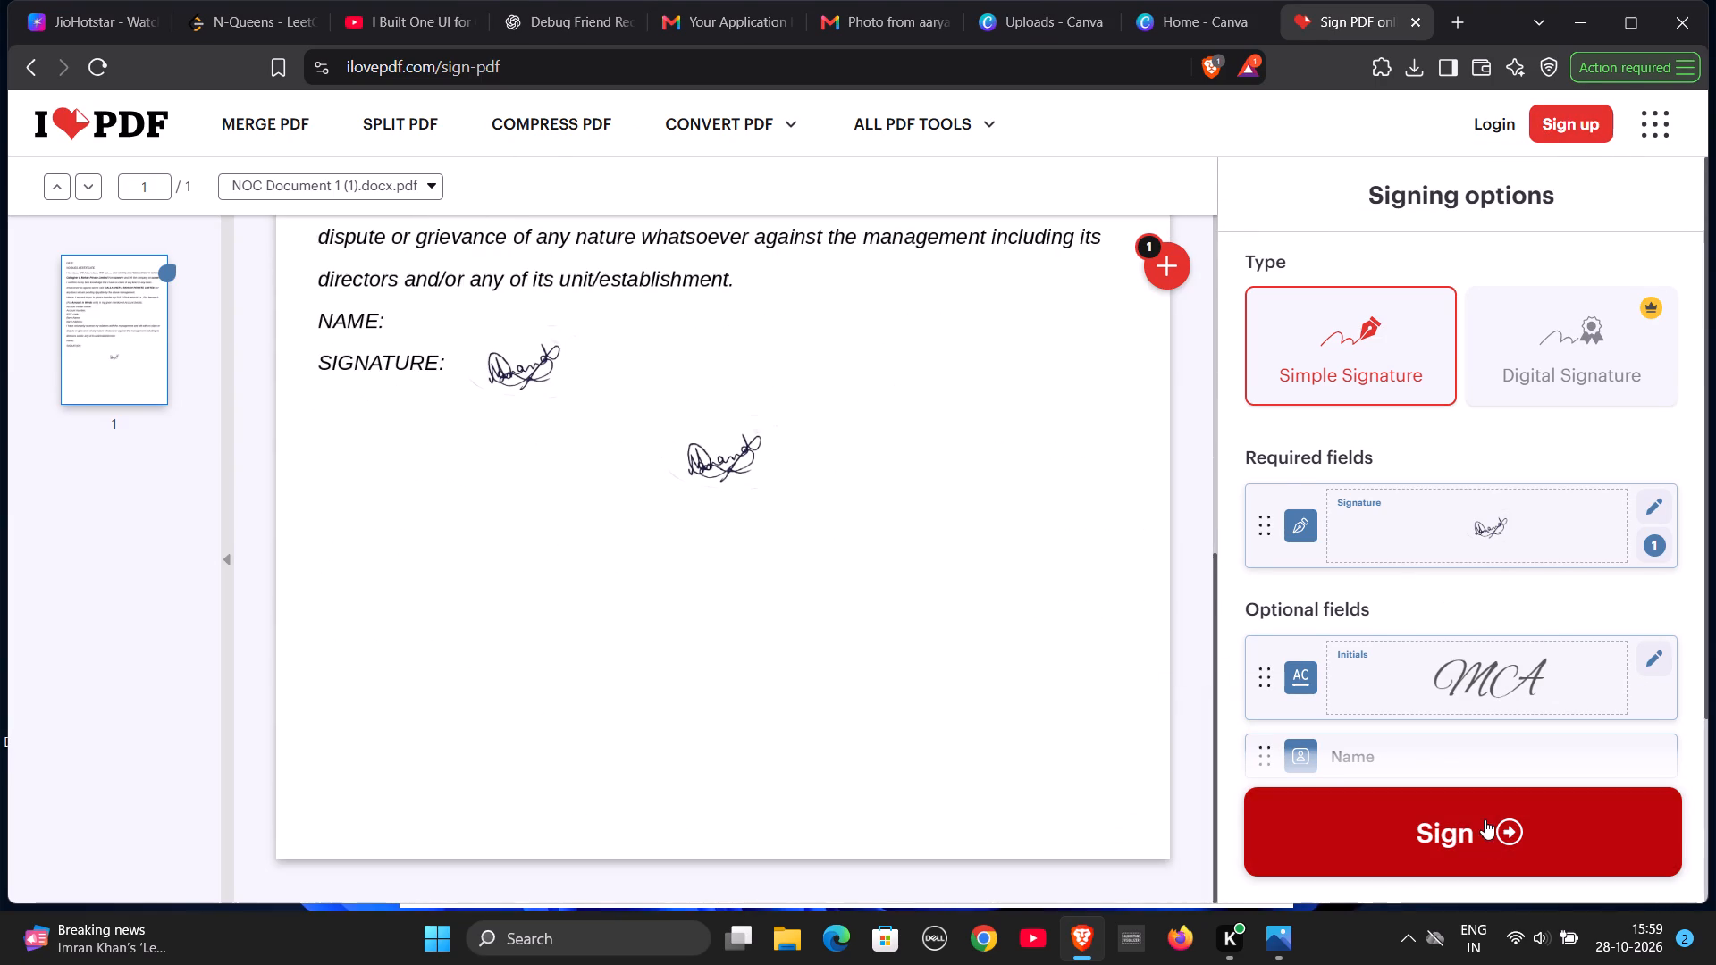
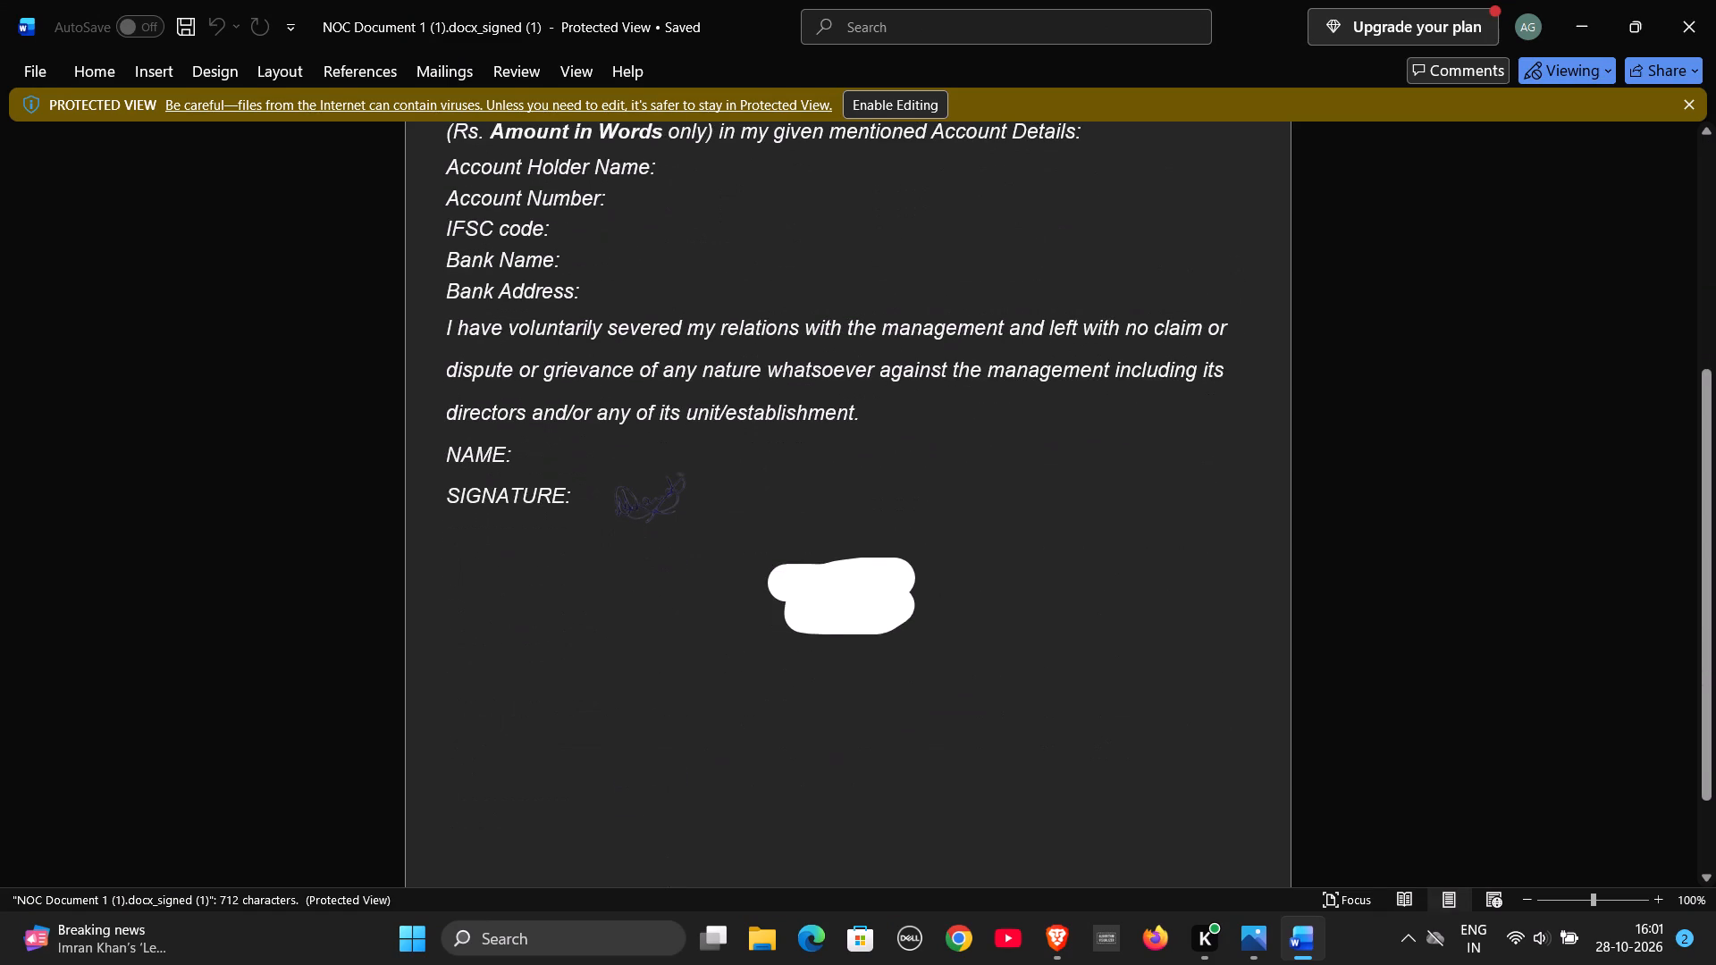
click(803, 578)
key(Delete)
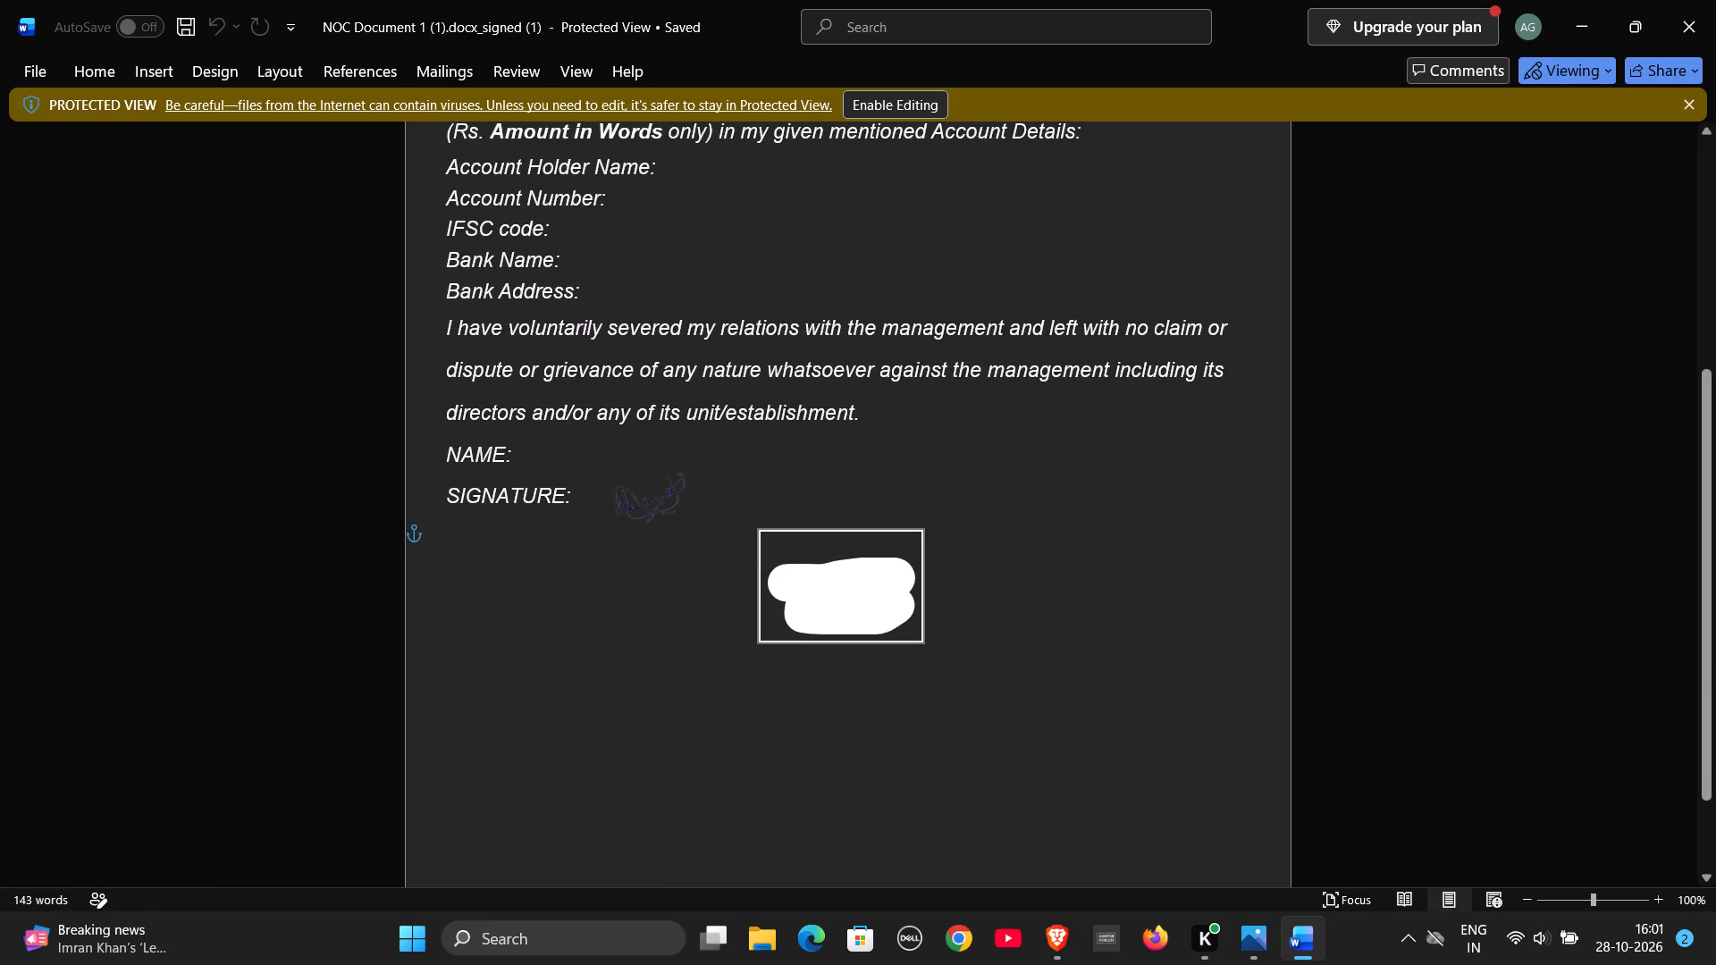
click(904, 104)
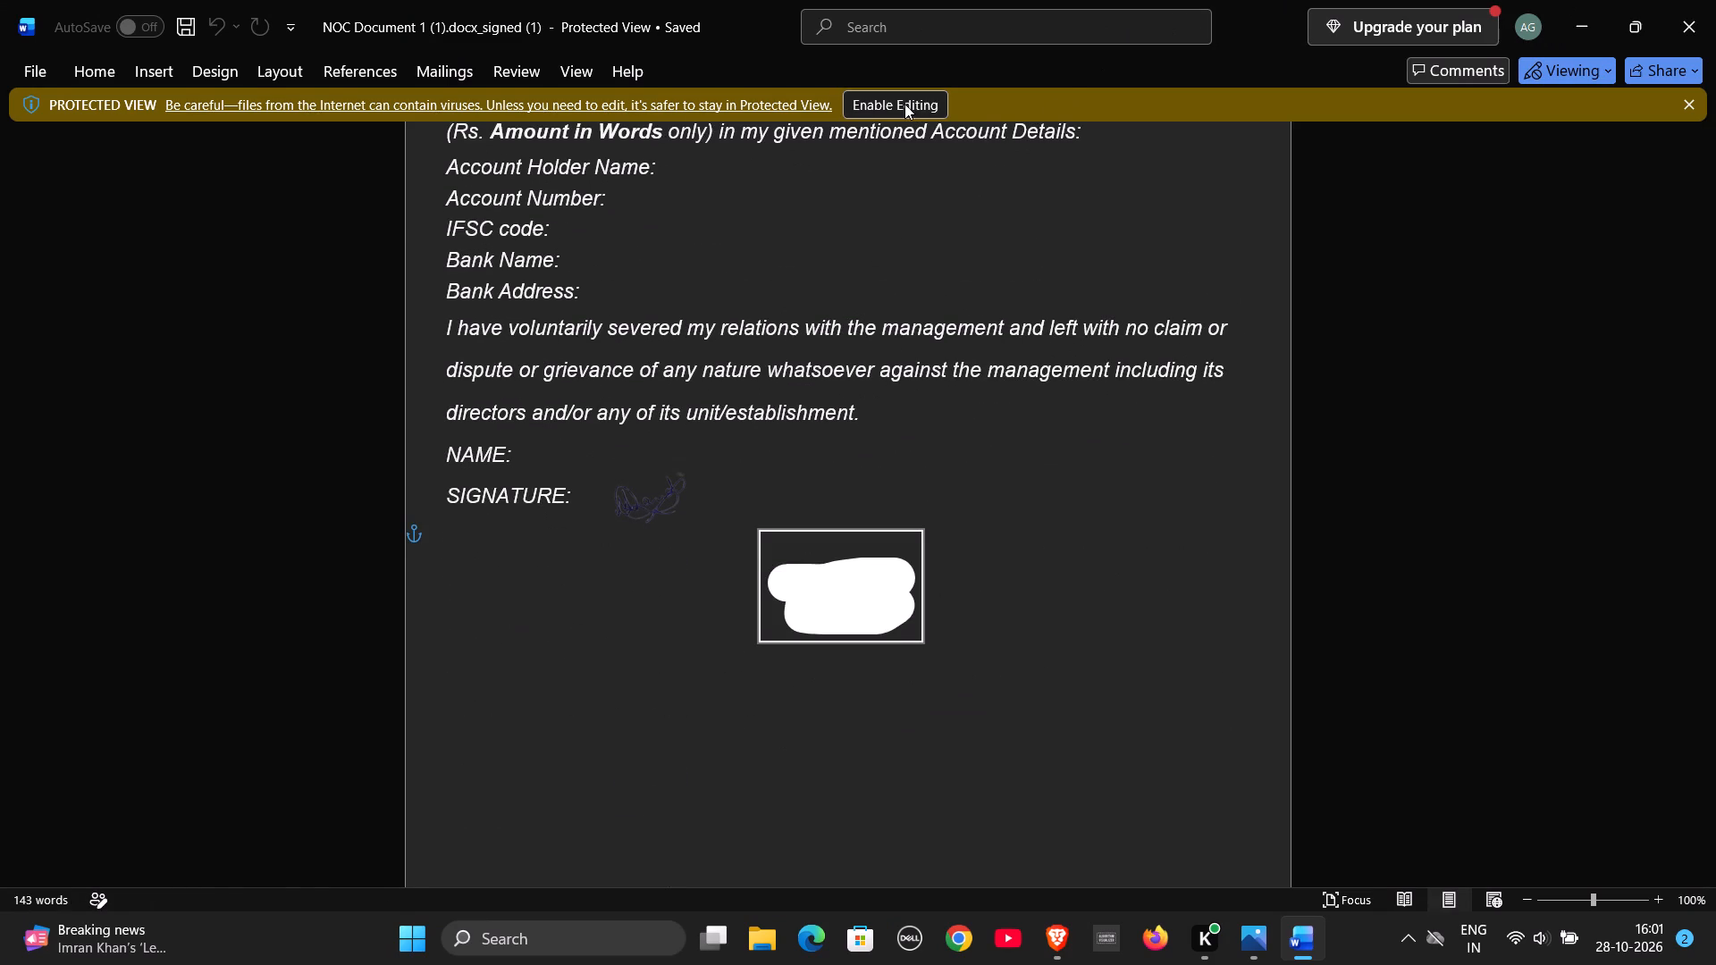
scroll(1000, 677, down, 1)
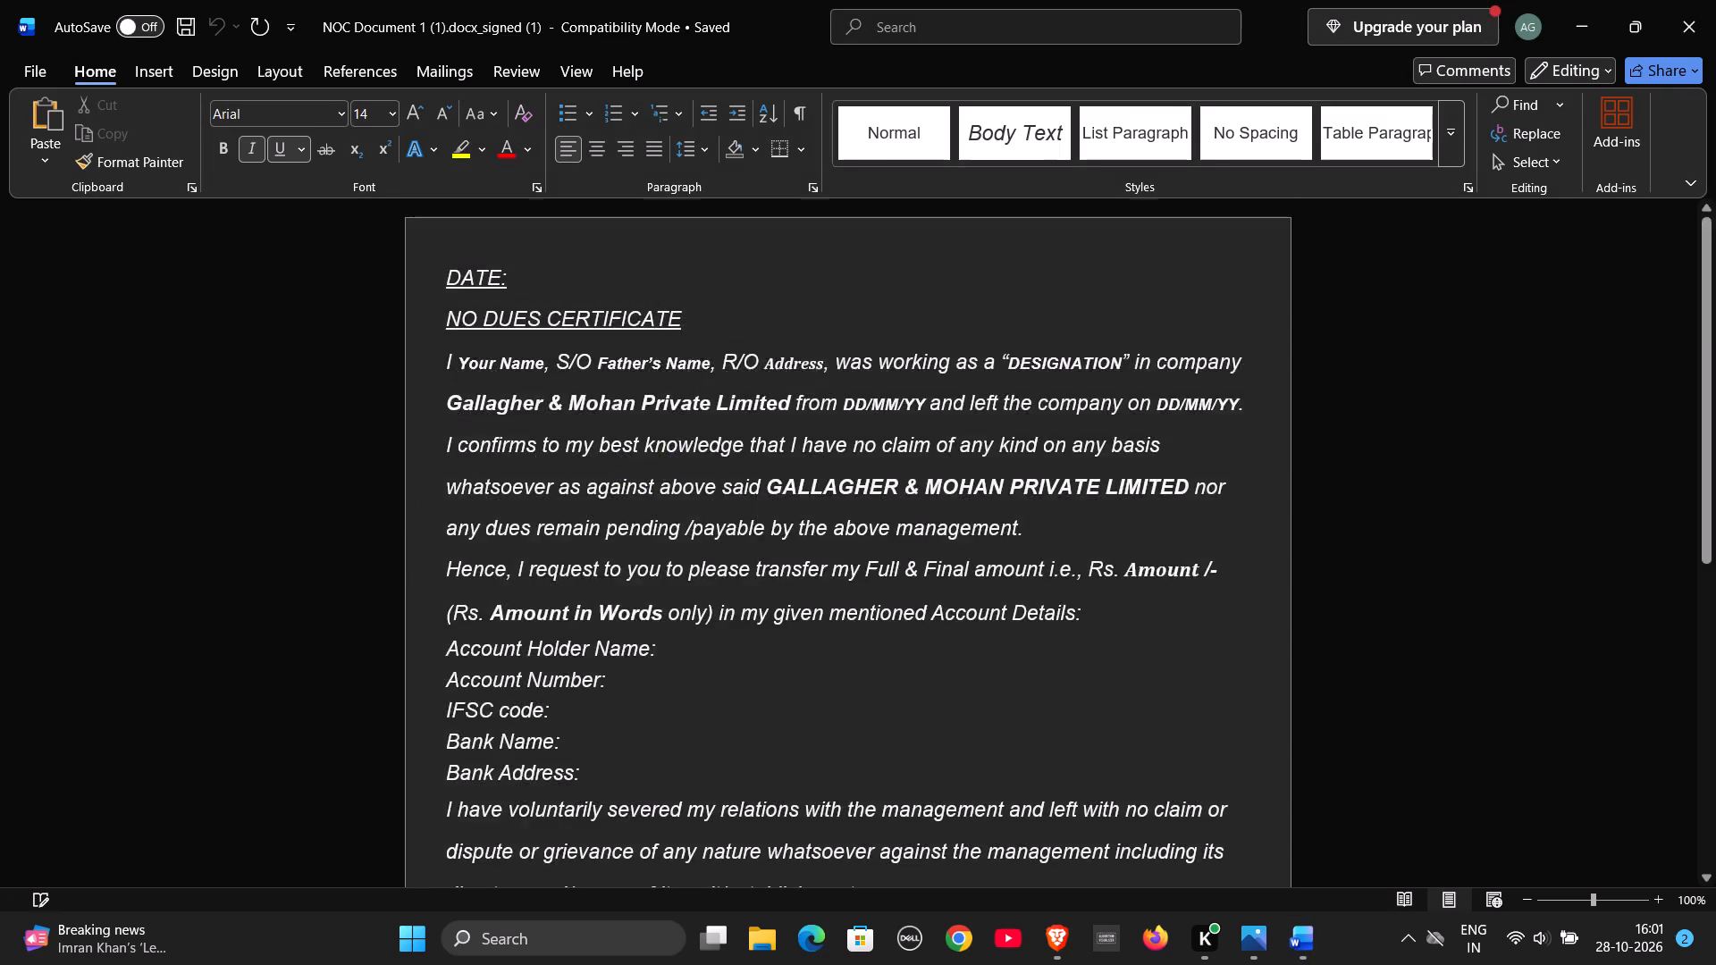
scroll(1000, 675, down, 3)
click(815, 479)
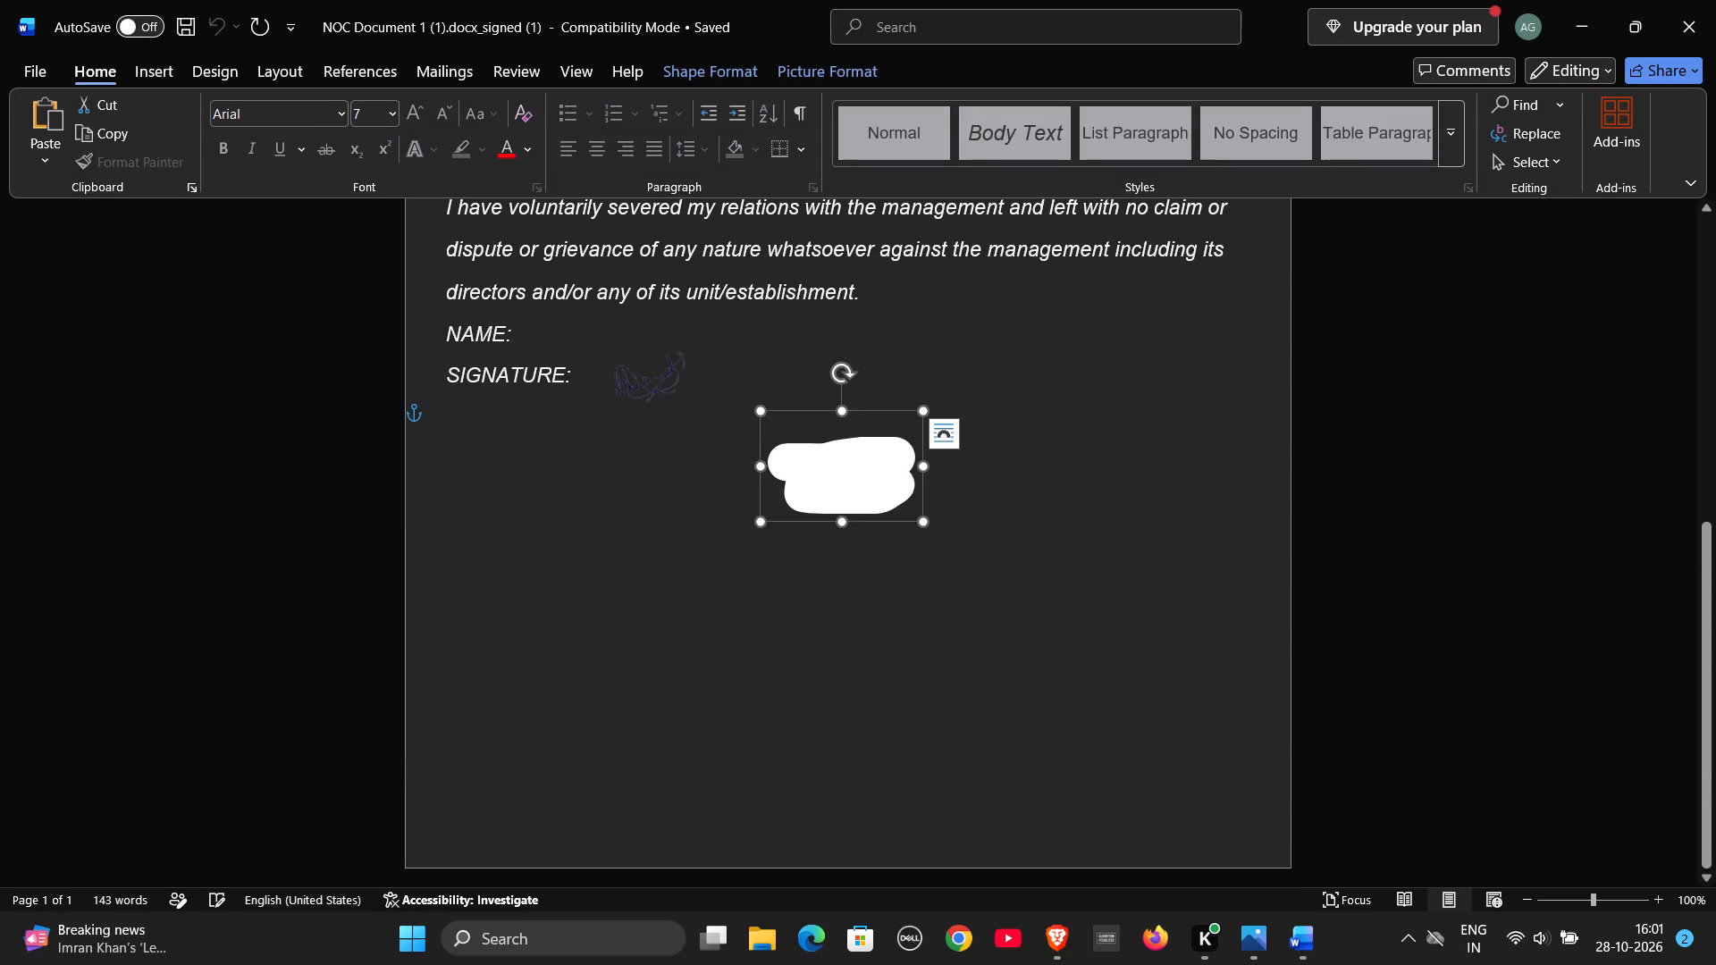
key(Delete)
key(BackSpace)
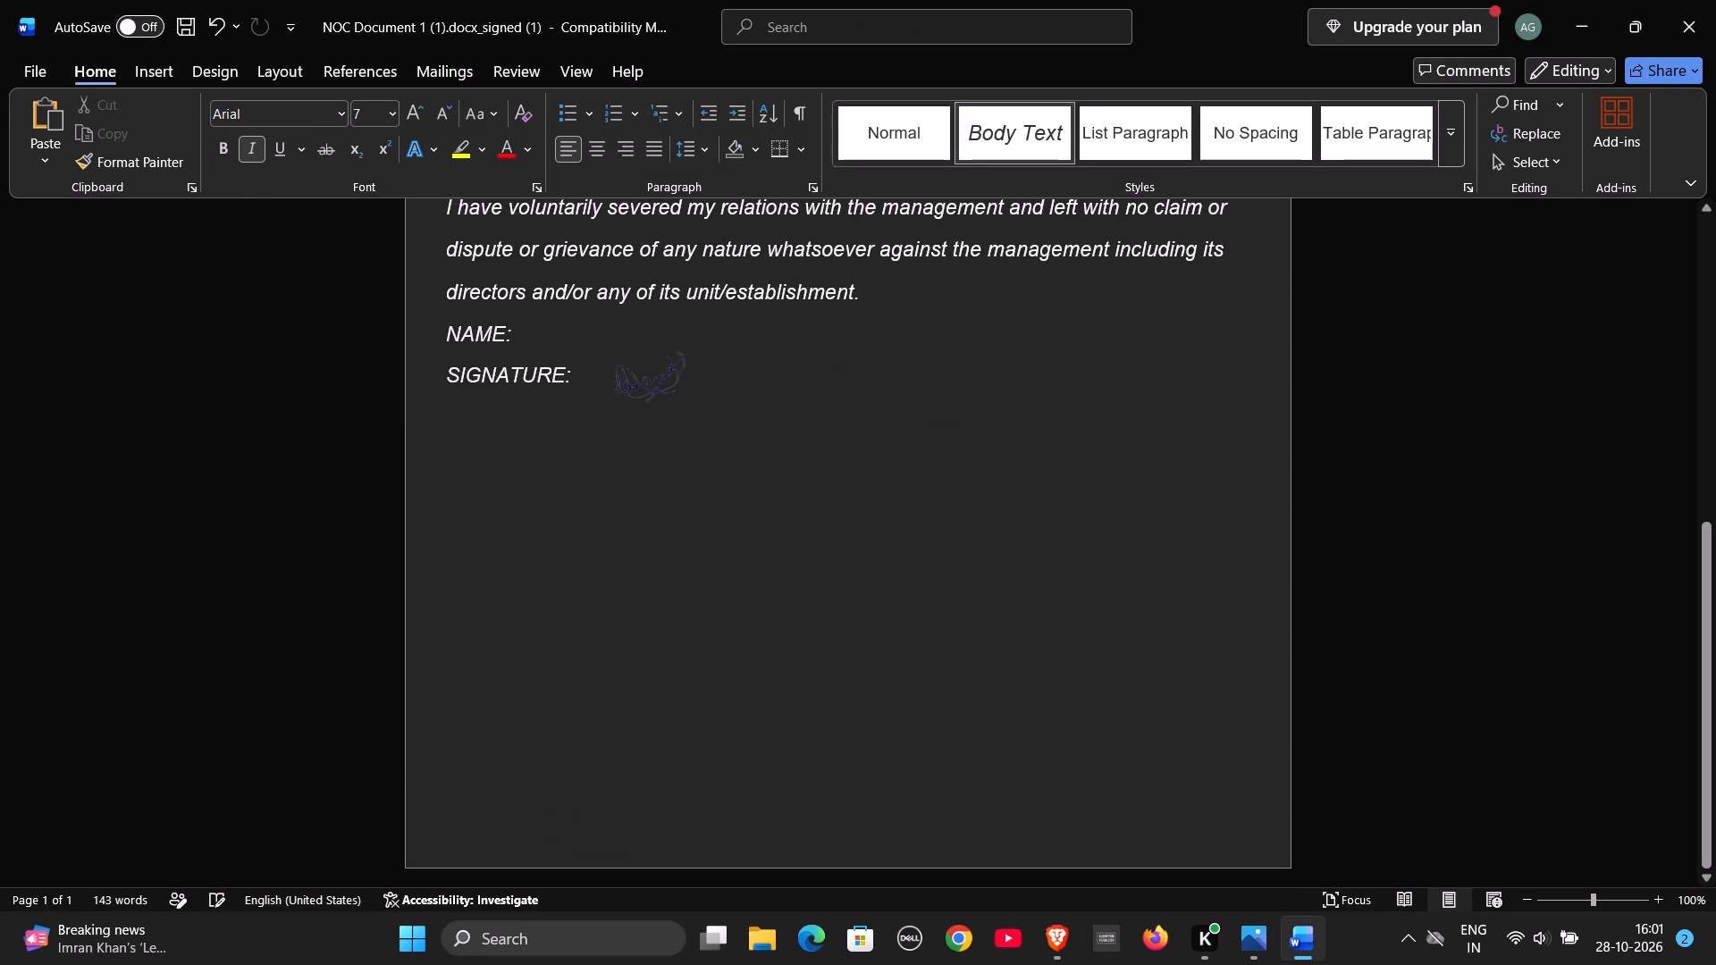
Check the remaining signature image beside SIGNATURE and the rest of the certificate page, then minimize the document.
click(694, 373)
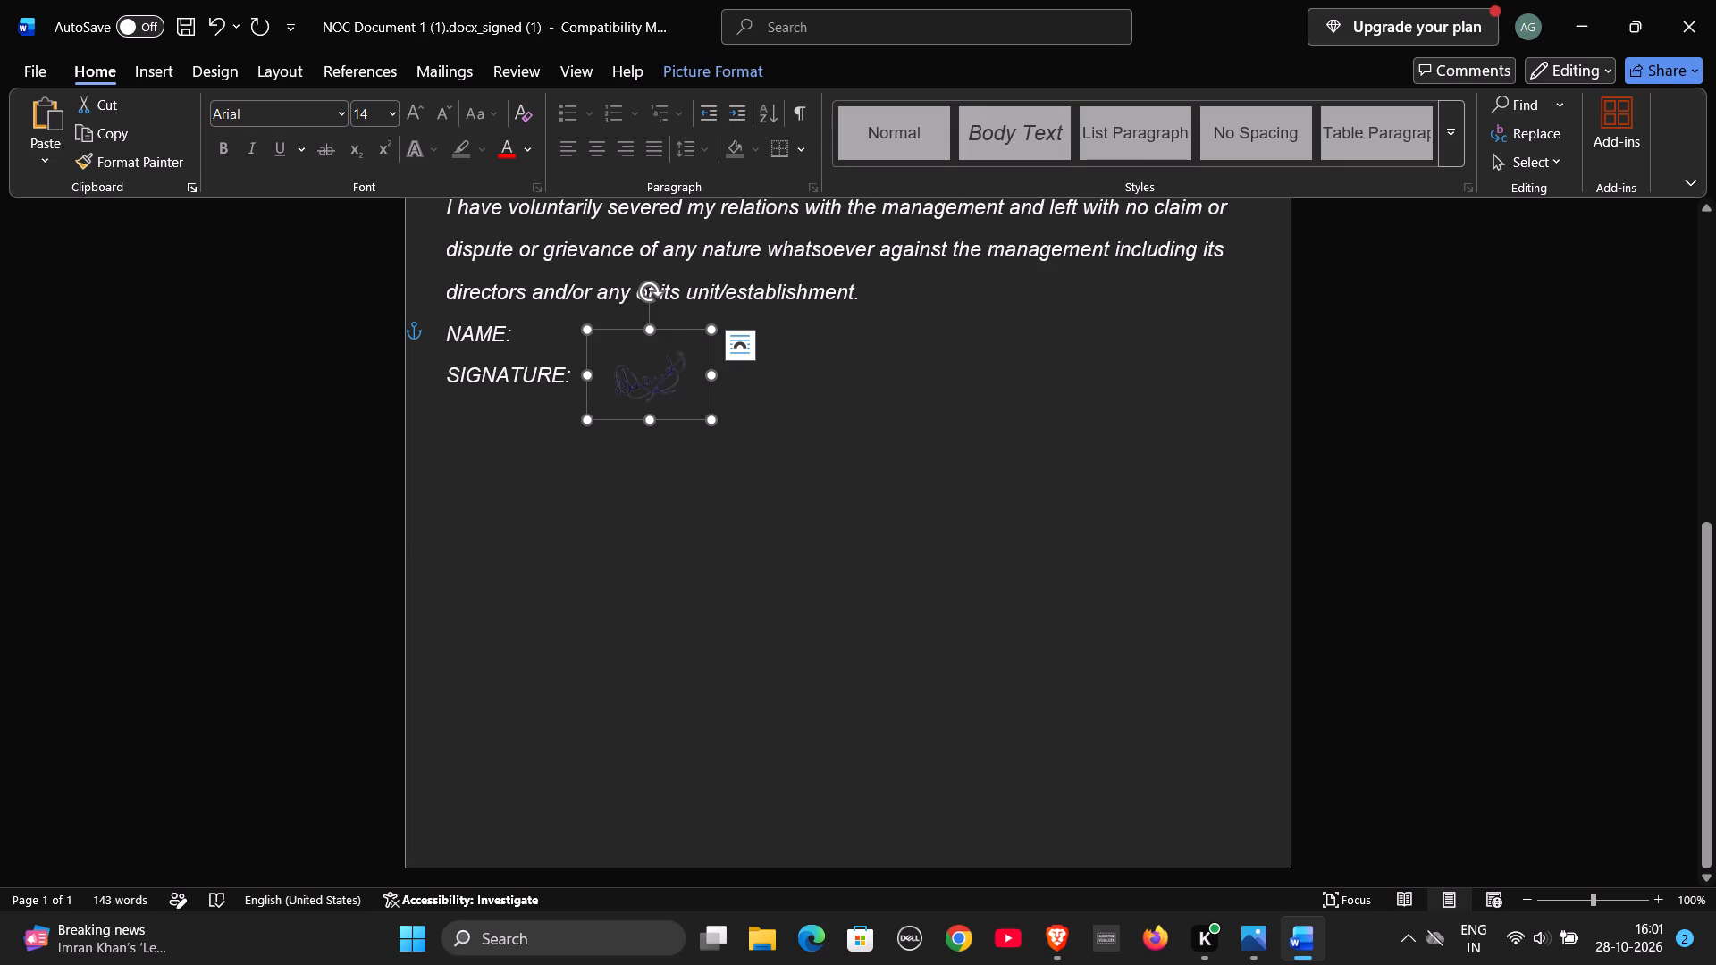
scroll(864, 506, up, 5)
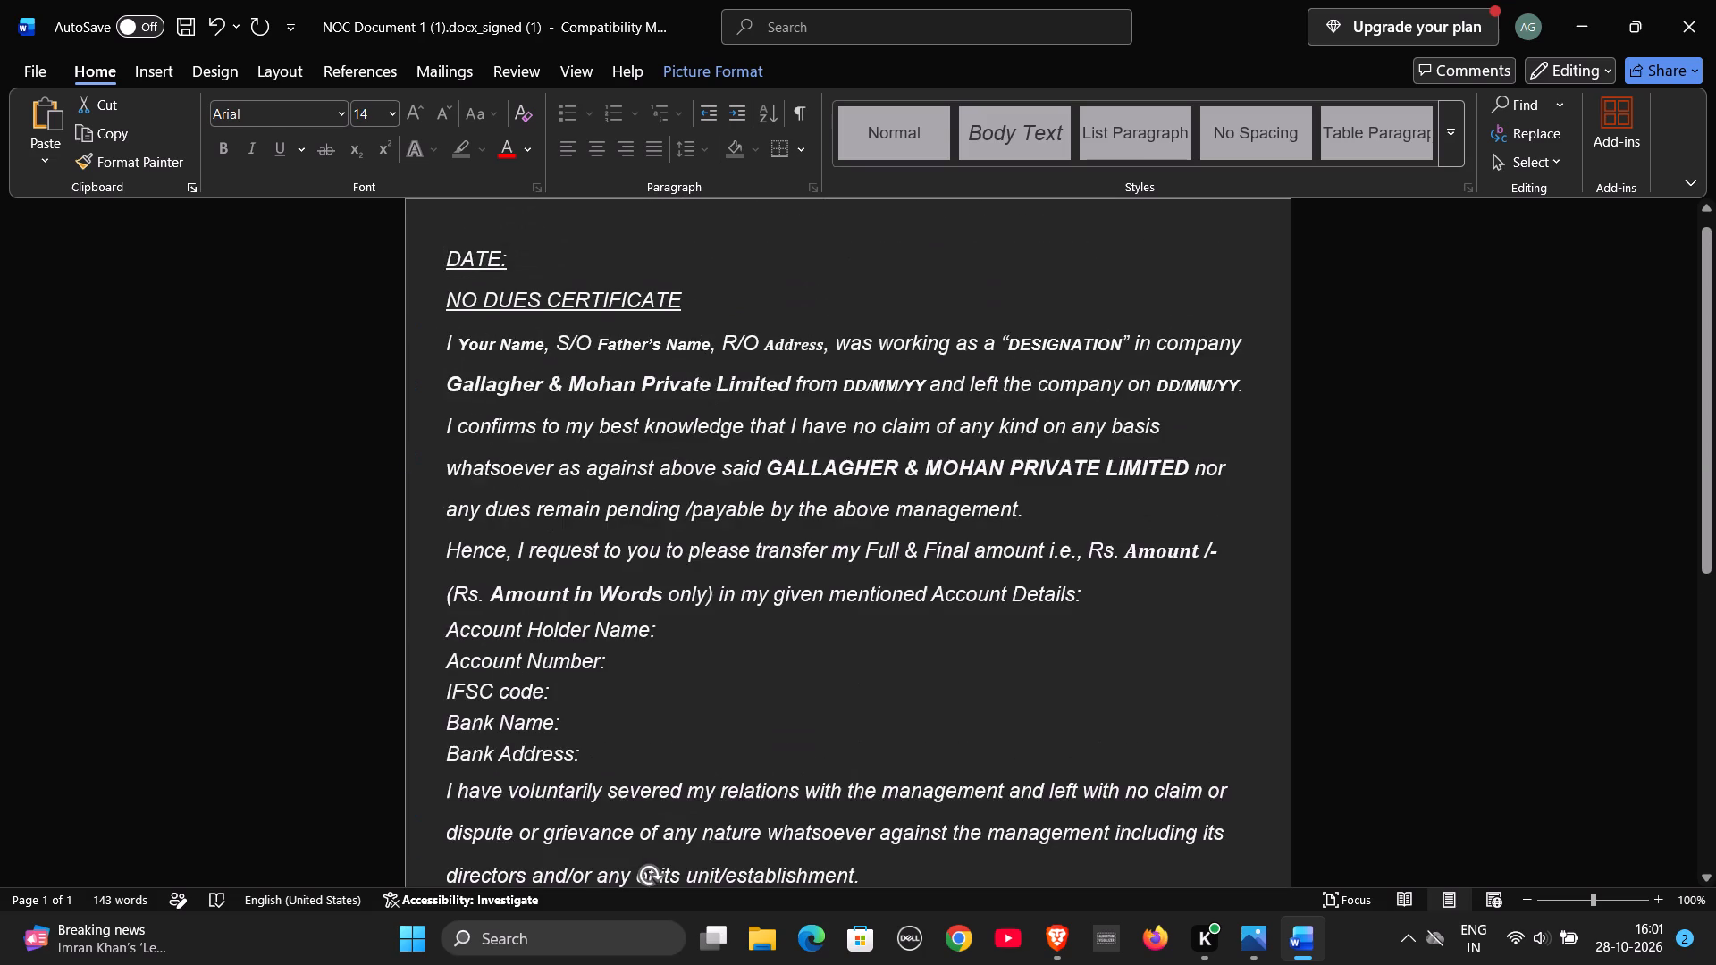
scroll(864, 506, down, 3)
click(854, 592)
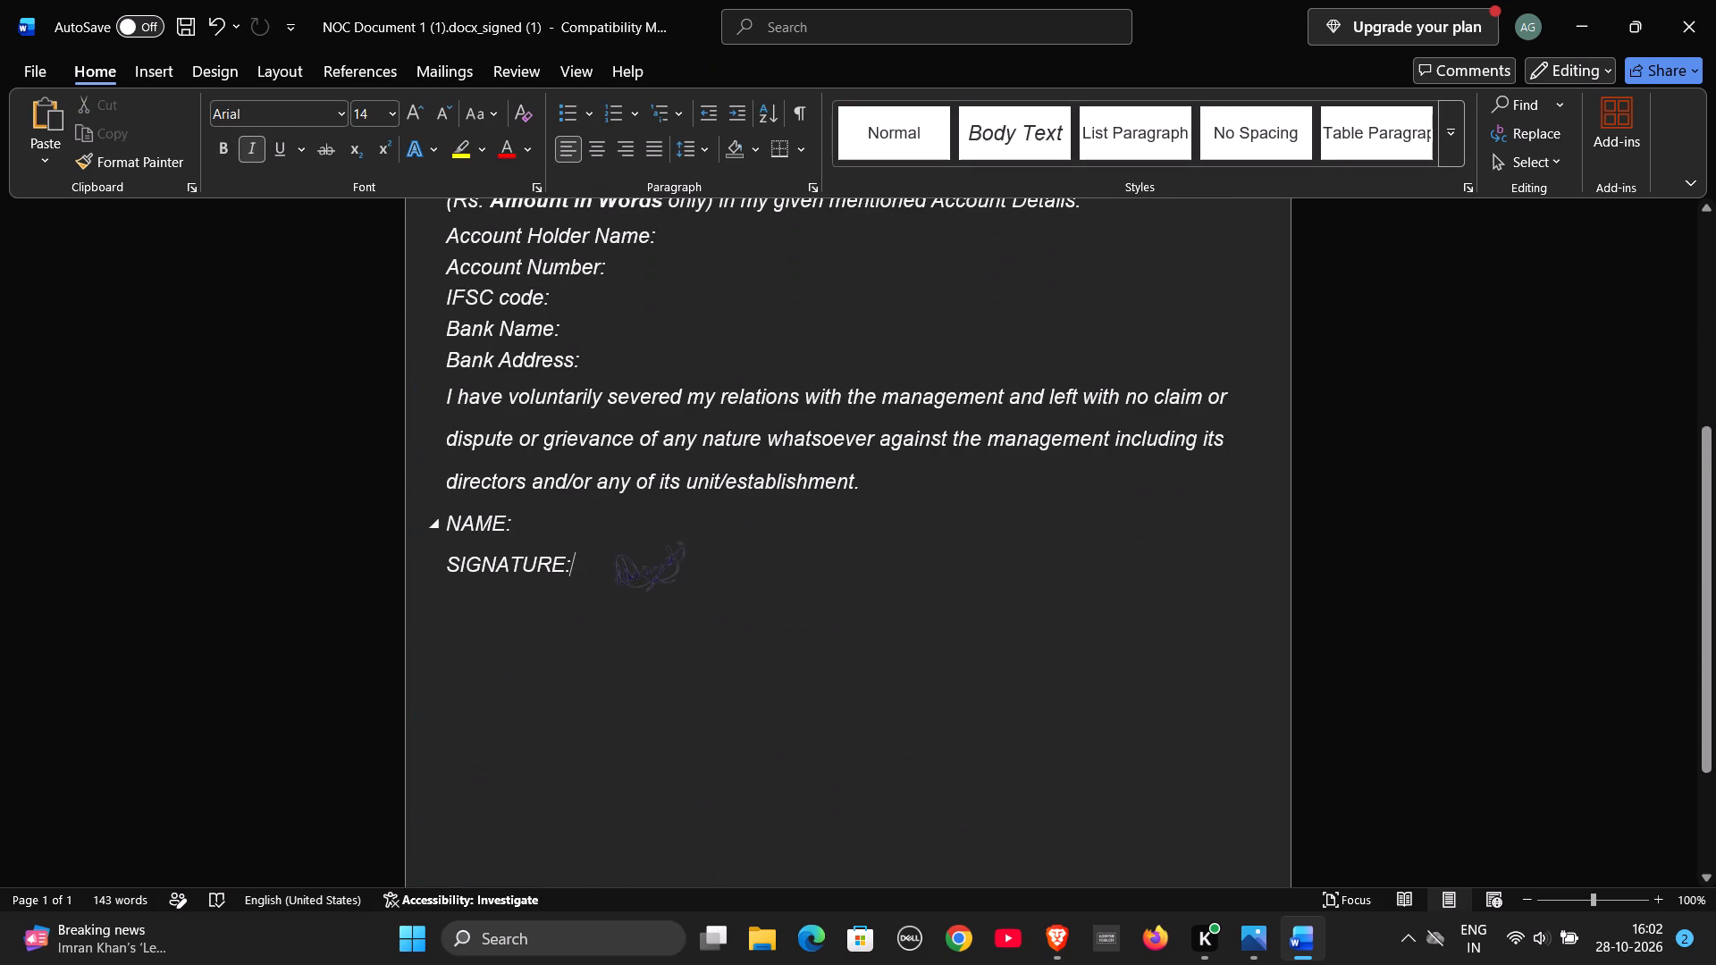
click(651, 587)
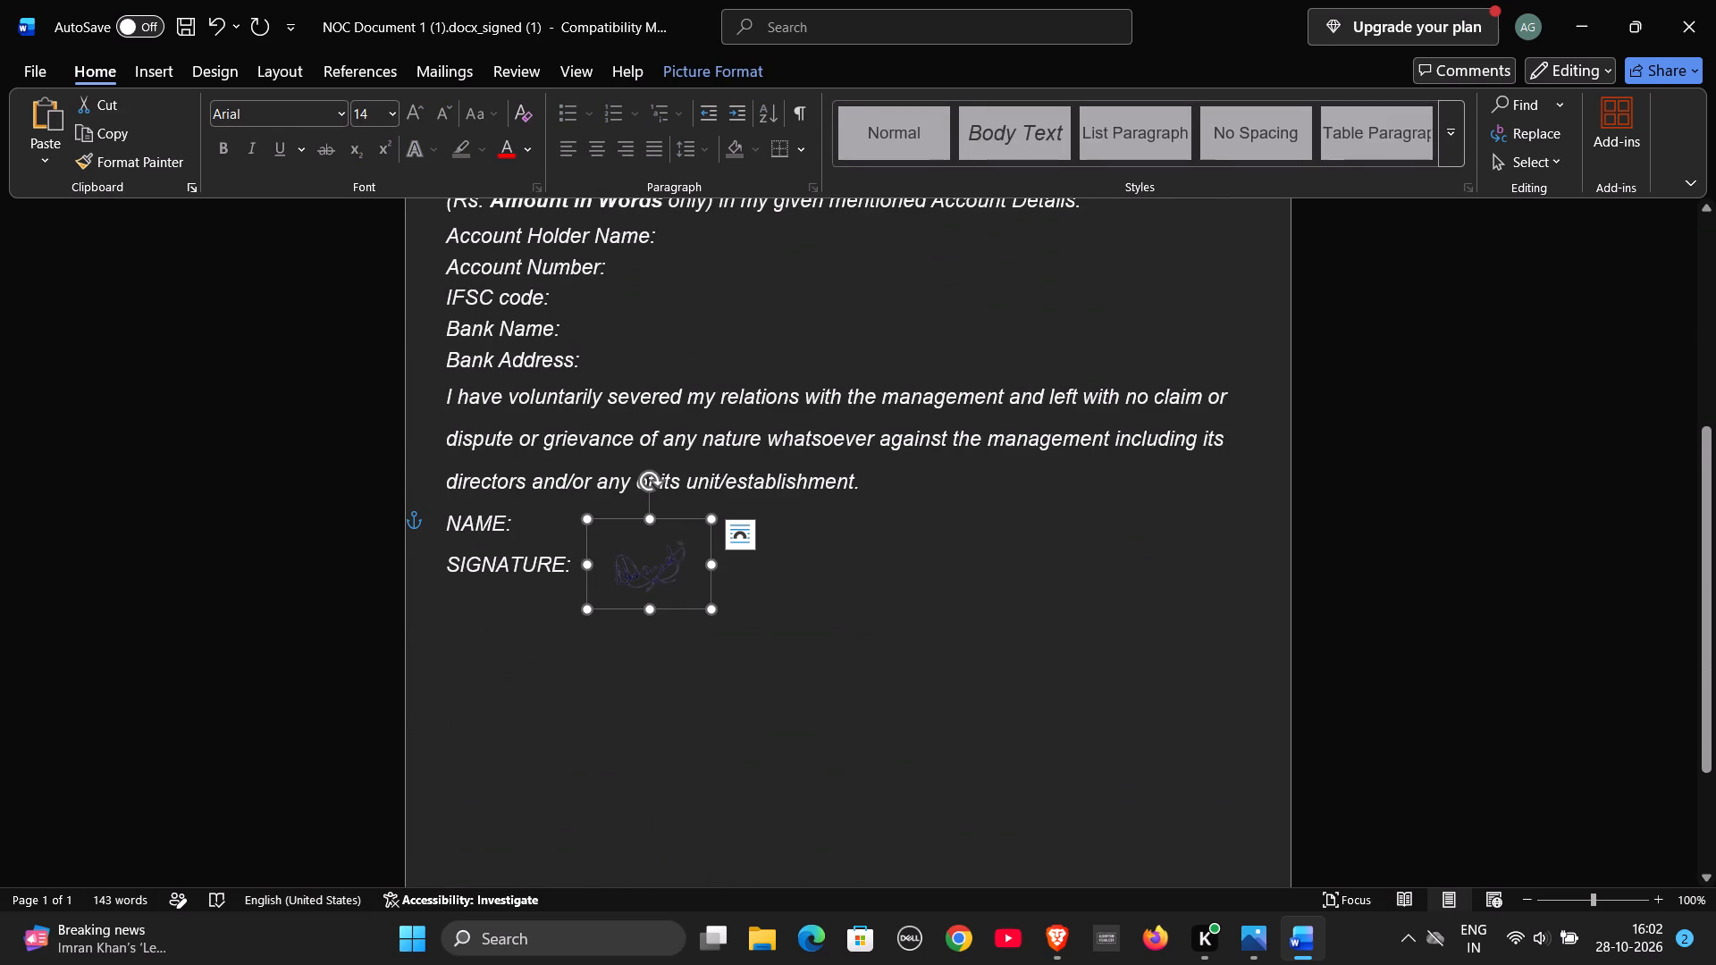
click(973, 640)
scroll(973, 640, up, 10)
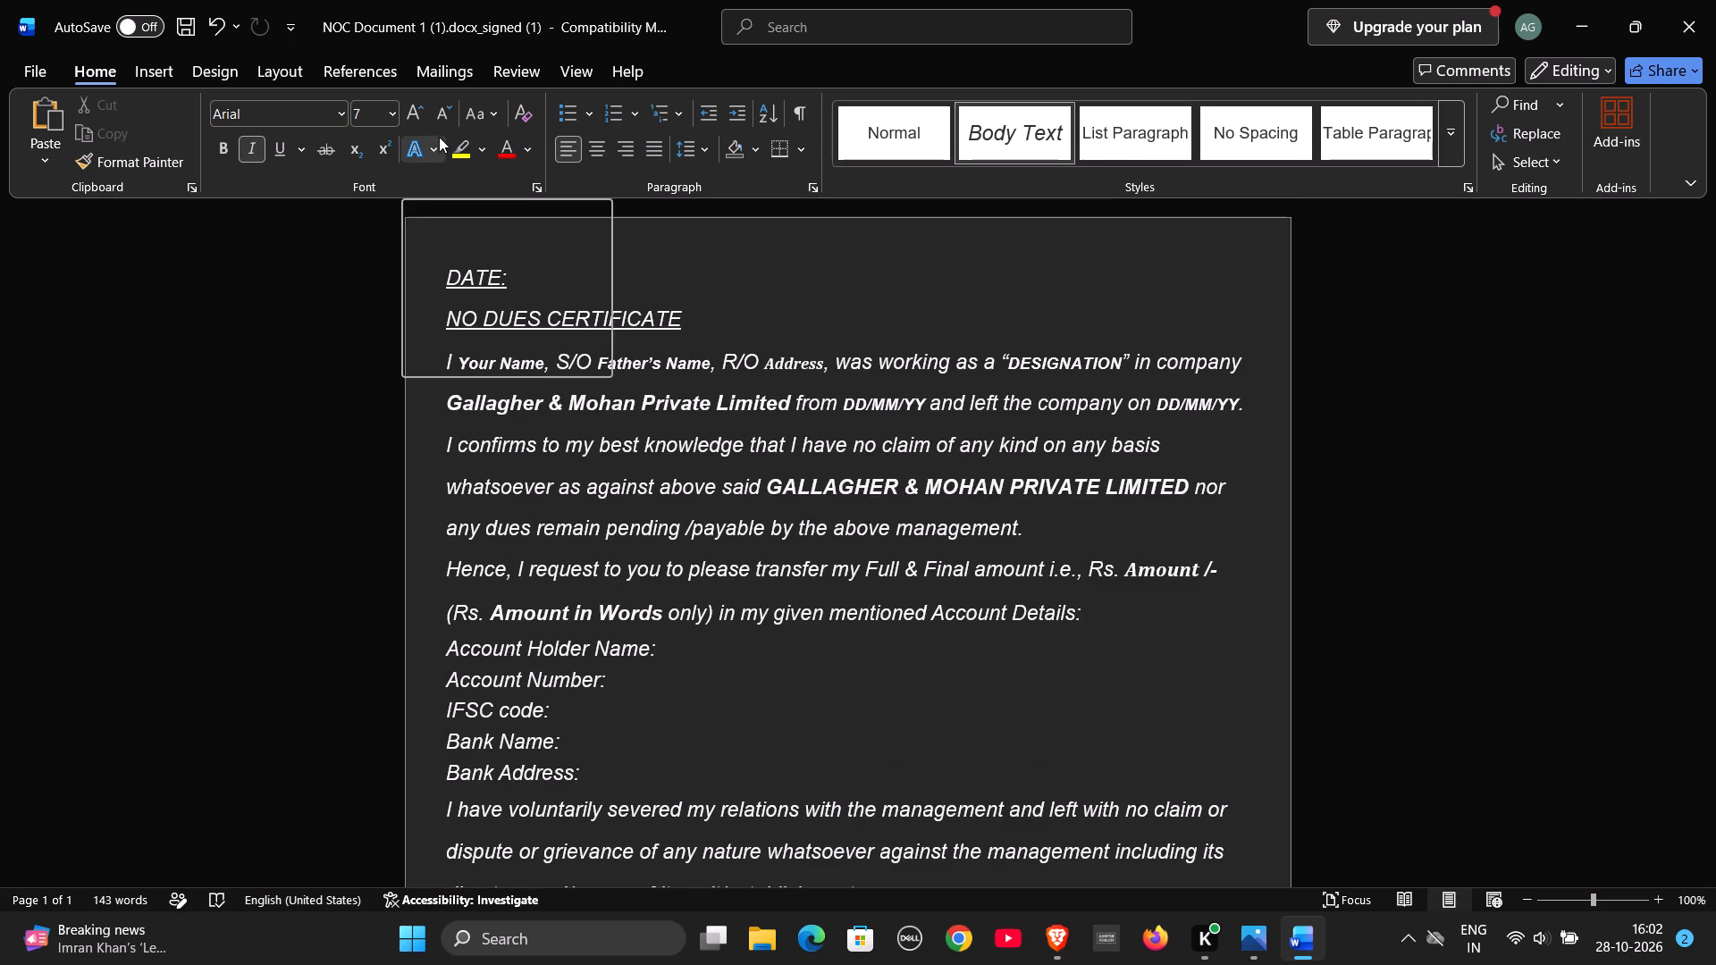
scroll(568, 578, down, 6)
scroll(568, 578, up, 9)
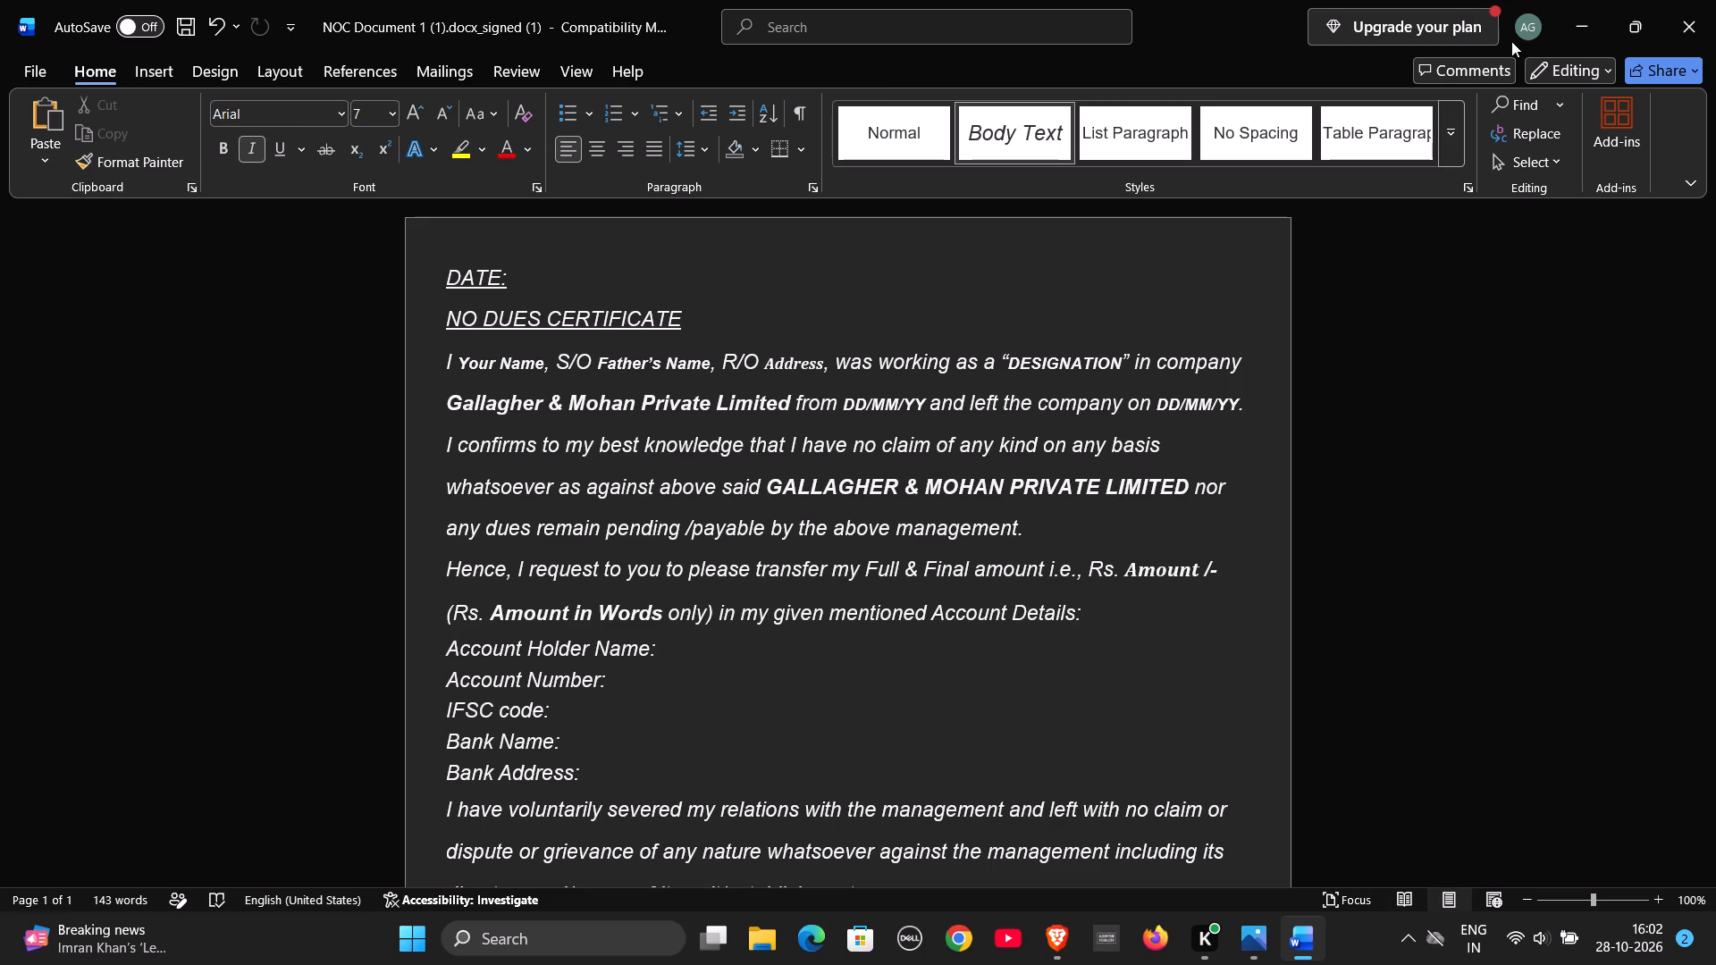
click(1594, 25)
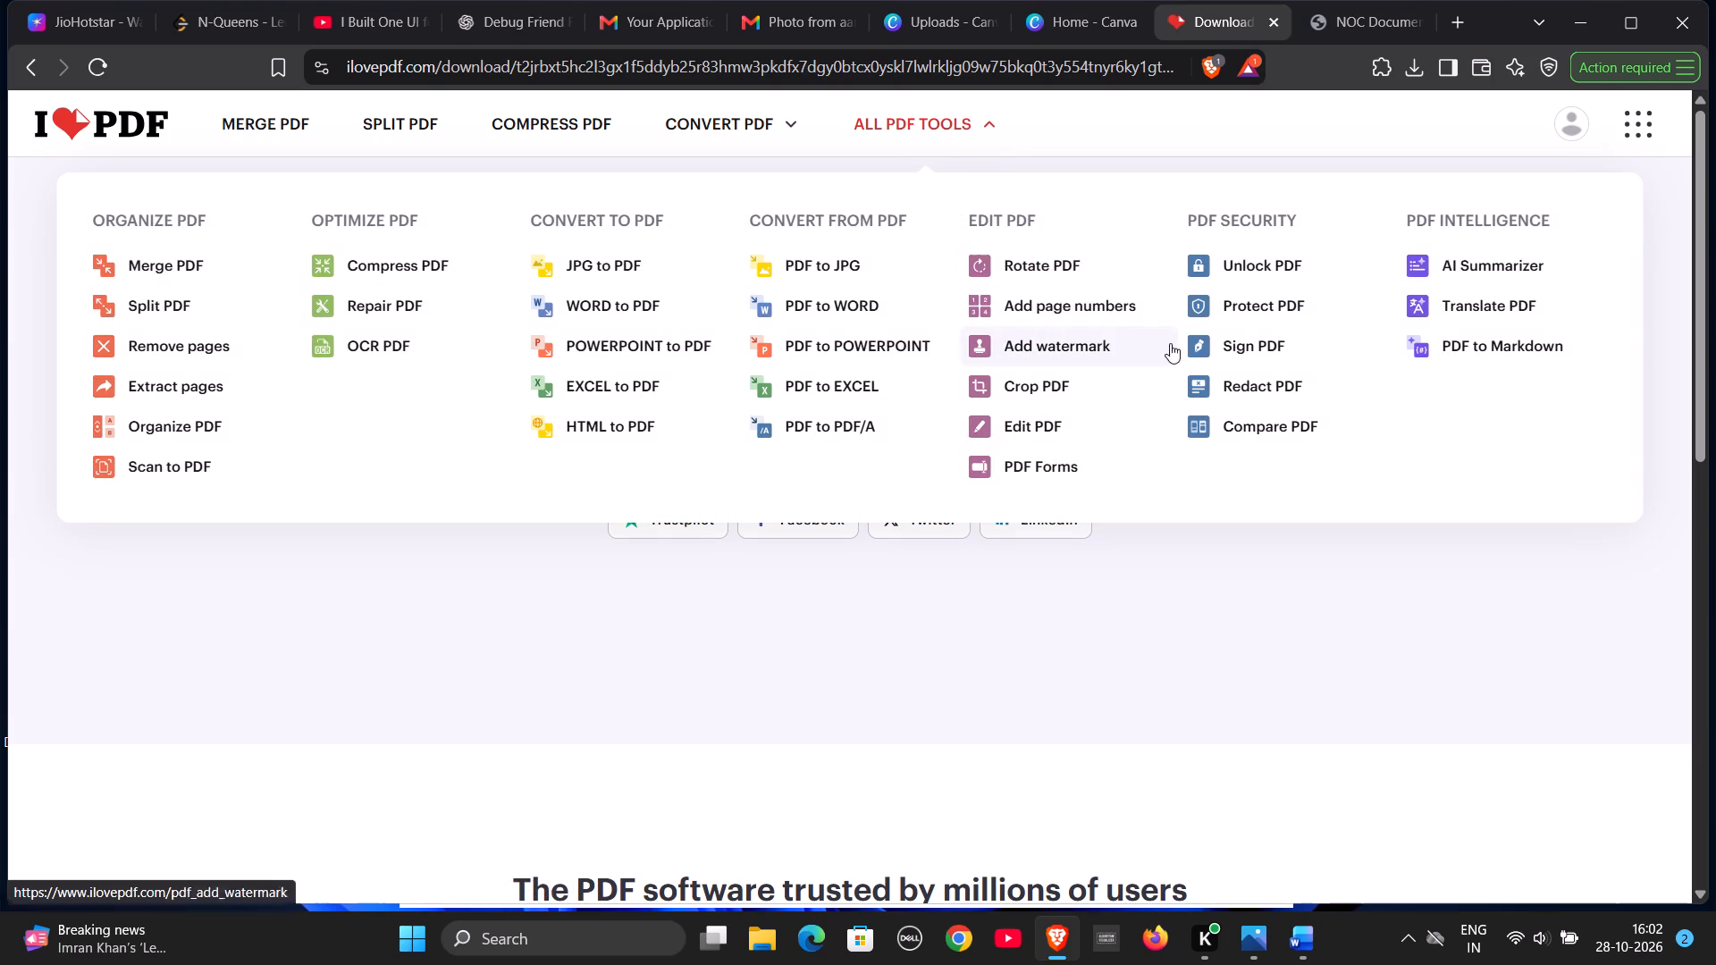
Load the F&F Doc_Salary Calculation PDF from Downloads into iLovePDF's Sign PDF tool, with Only me as the signer.
click(1247, 362)
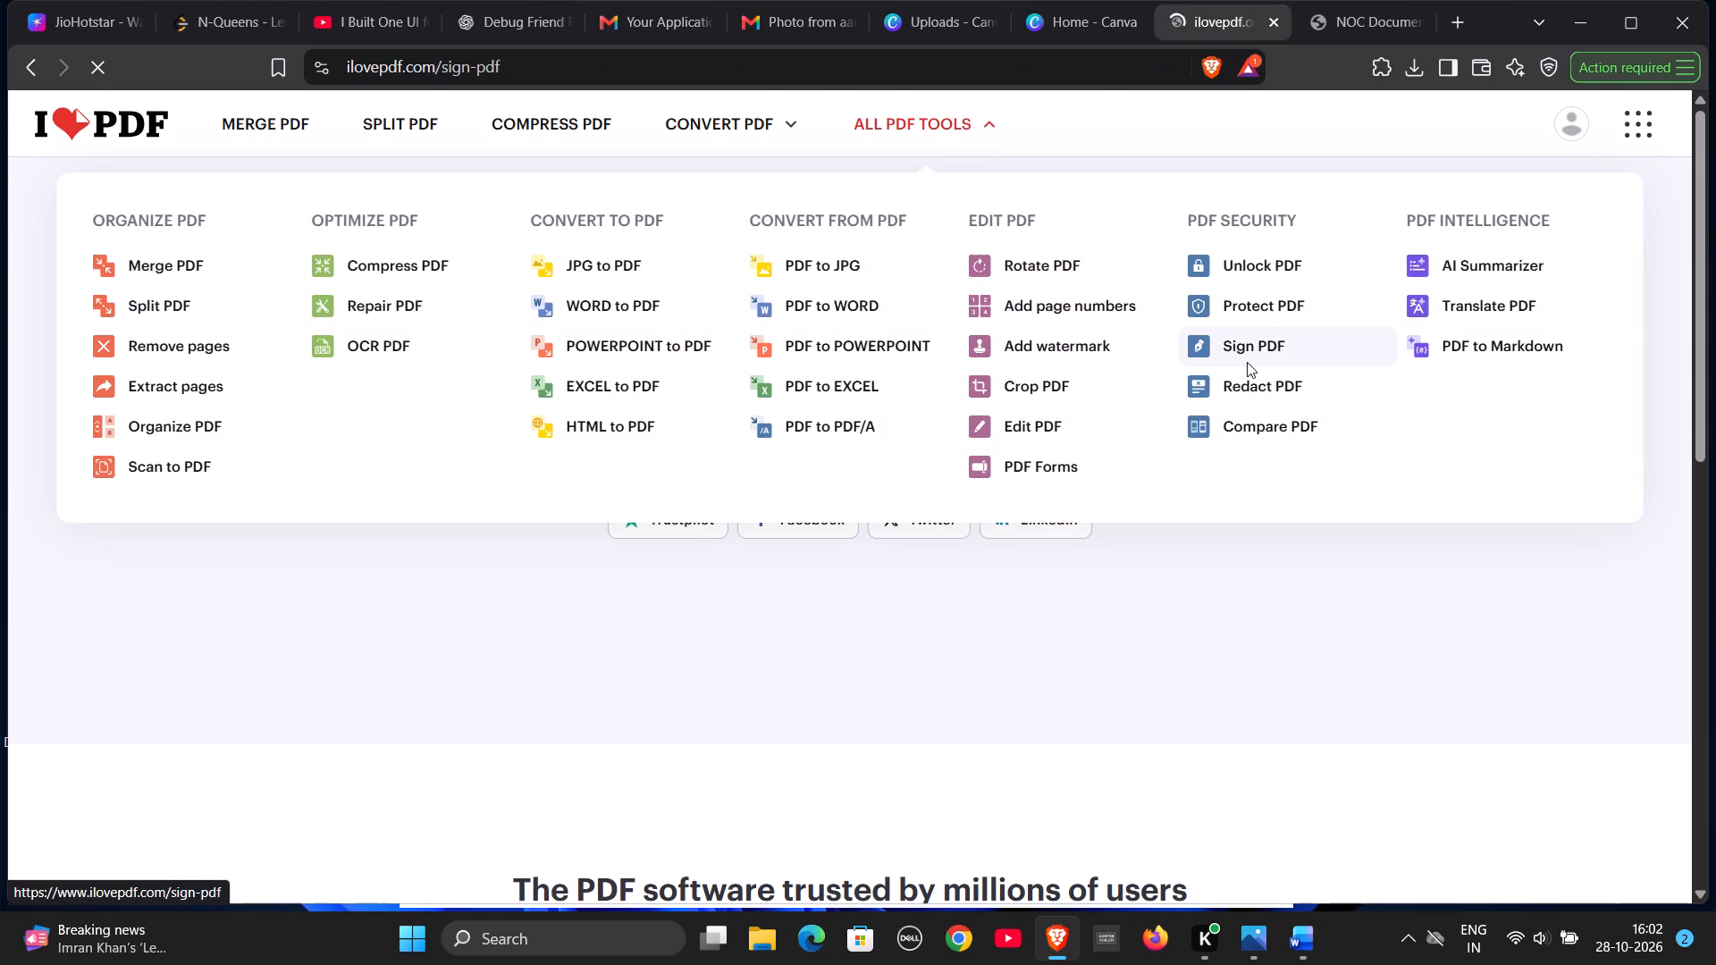
click(896, 415)
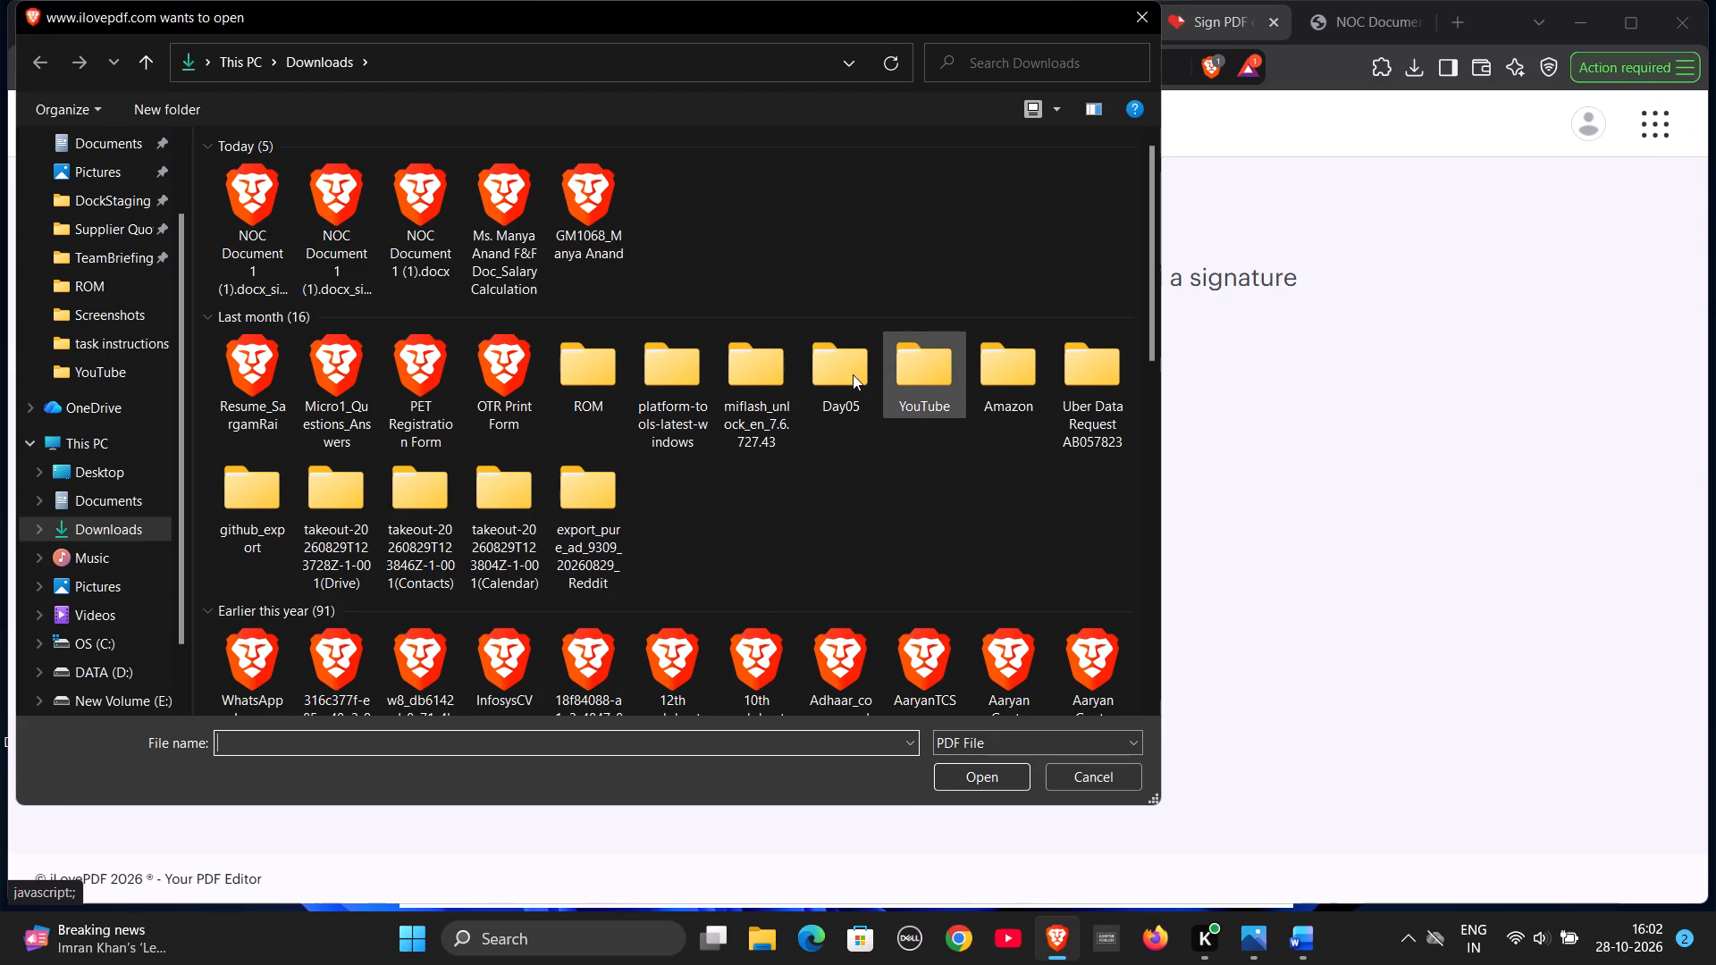
click(522, 239)
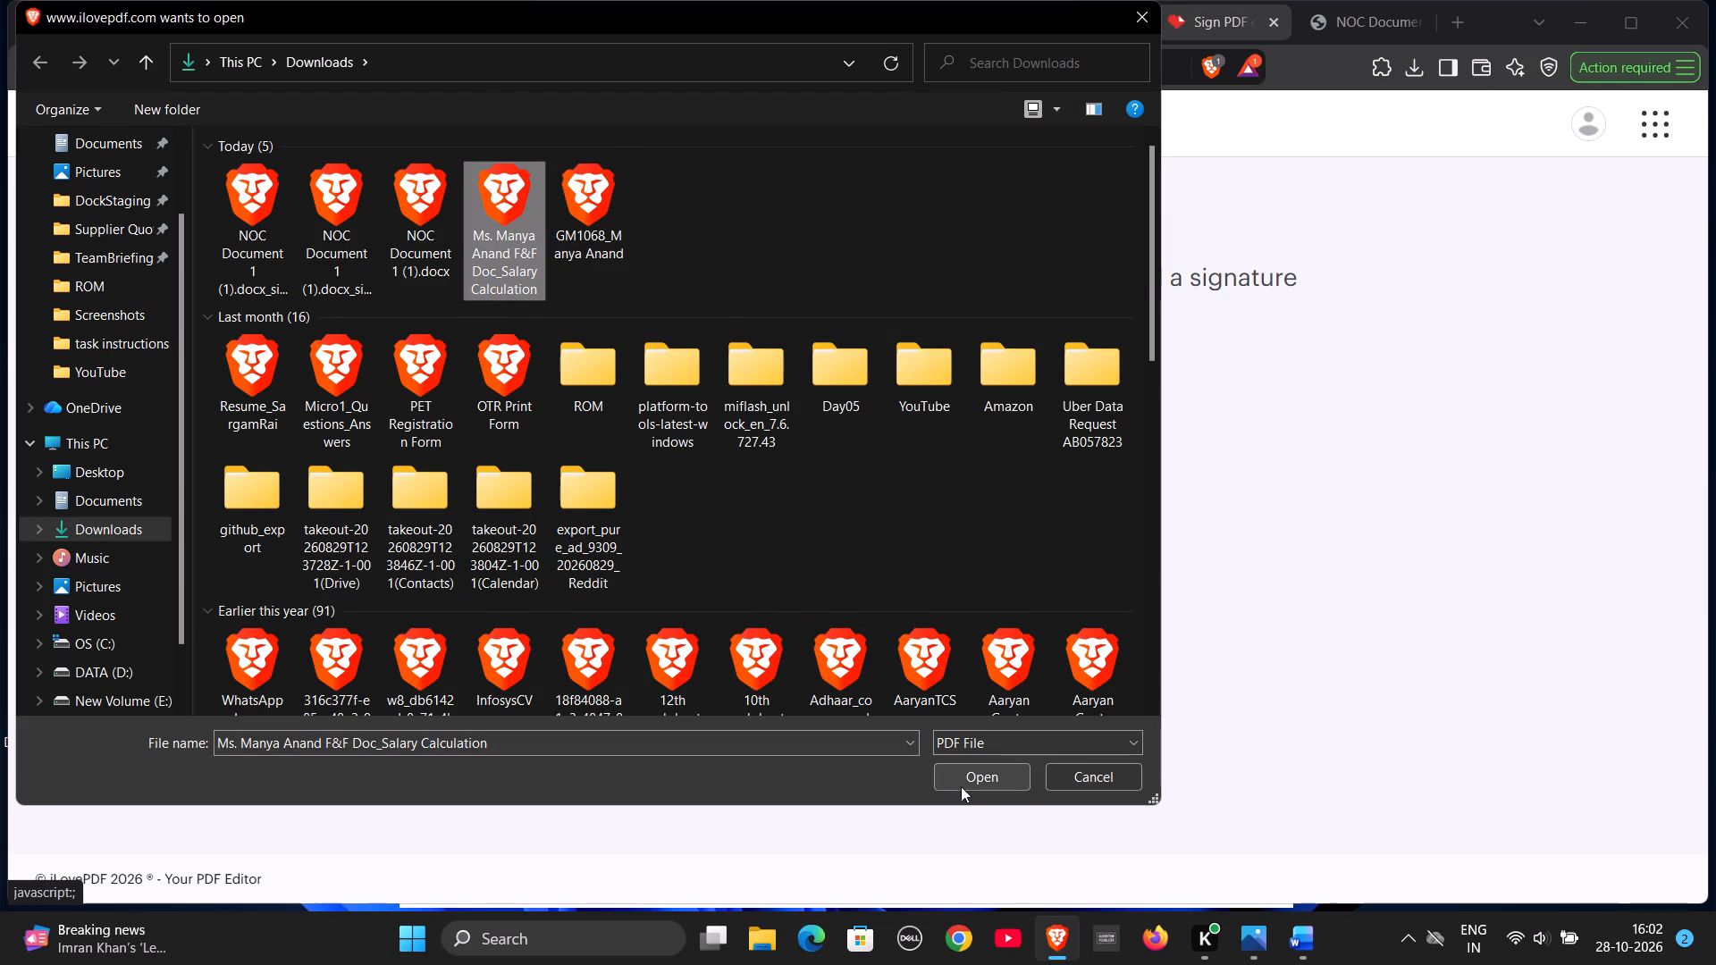
click(964, 779)
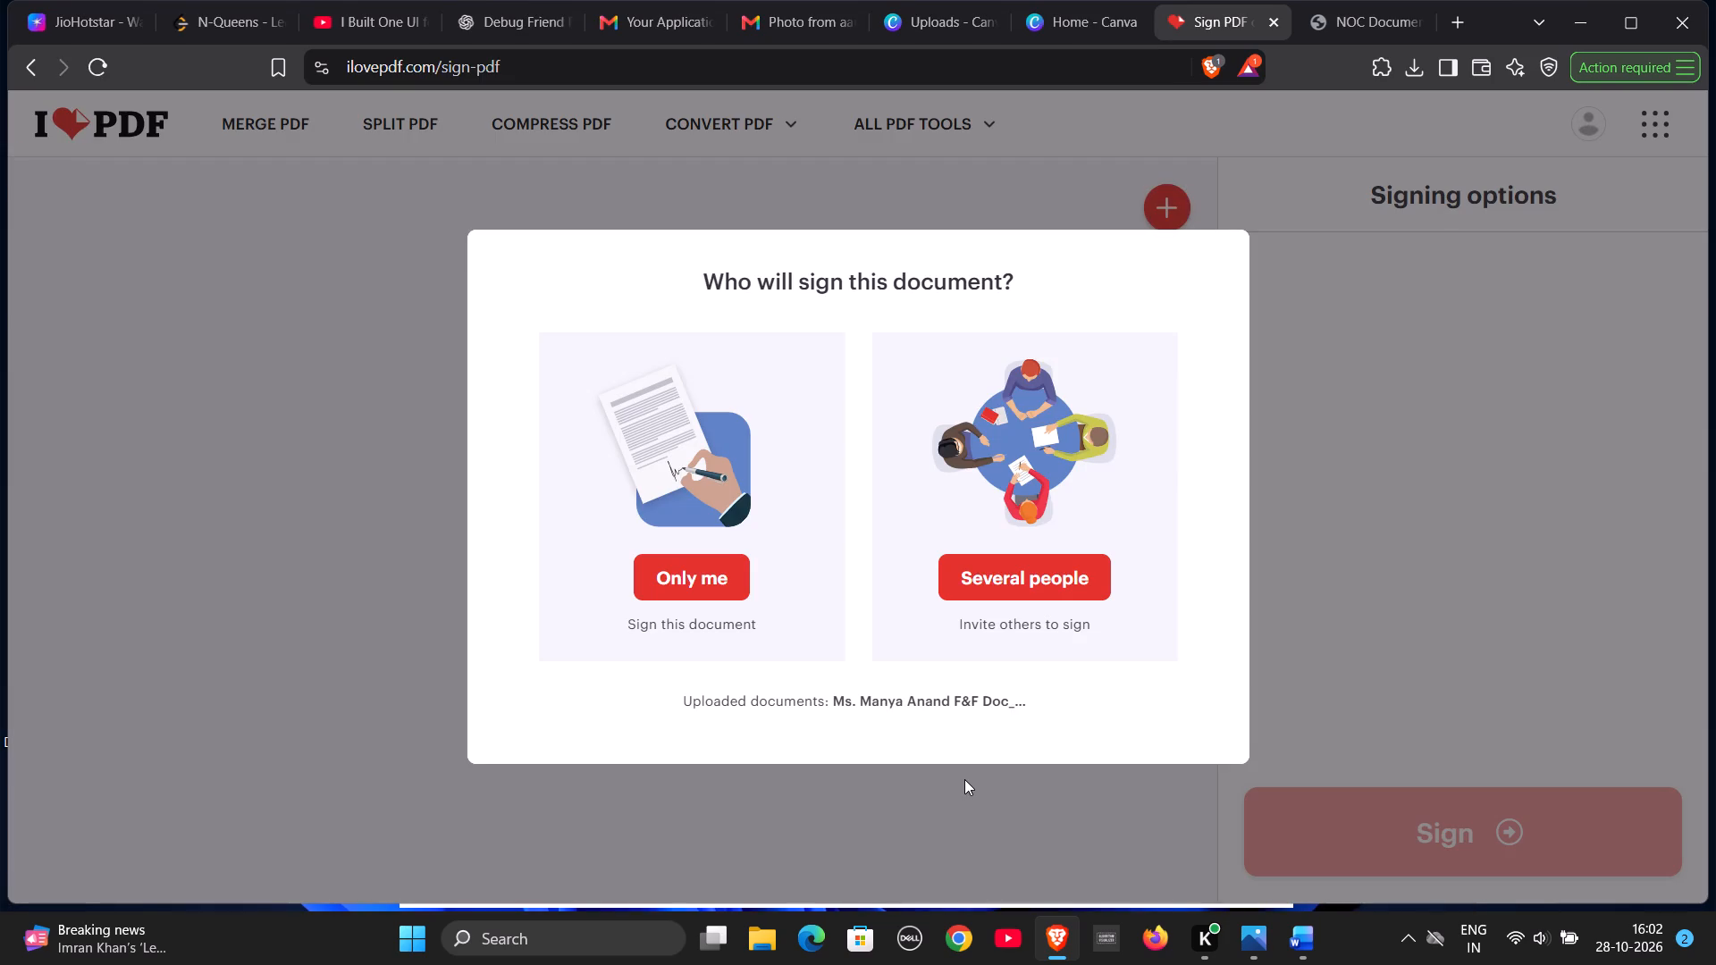
click(702, 575)
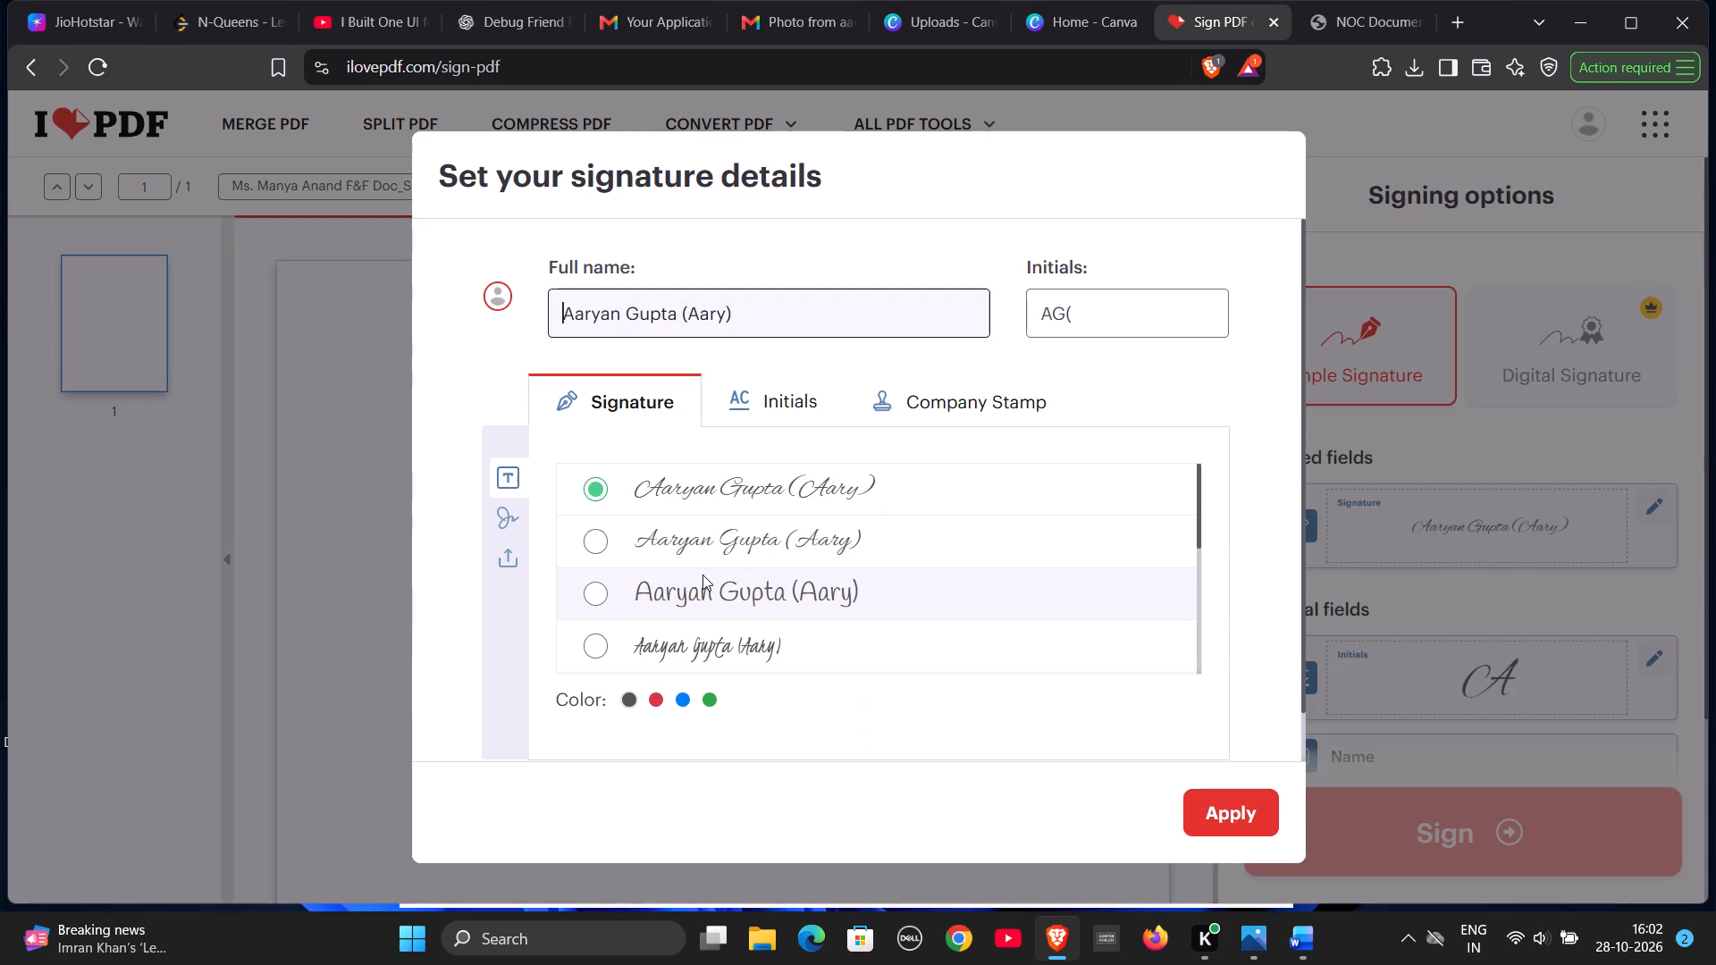
Set the signature to come from an uploaded image and open the file selection for it.
click(906, 401)
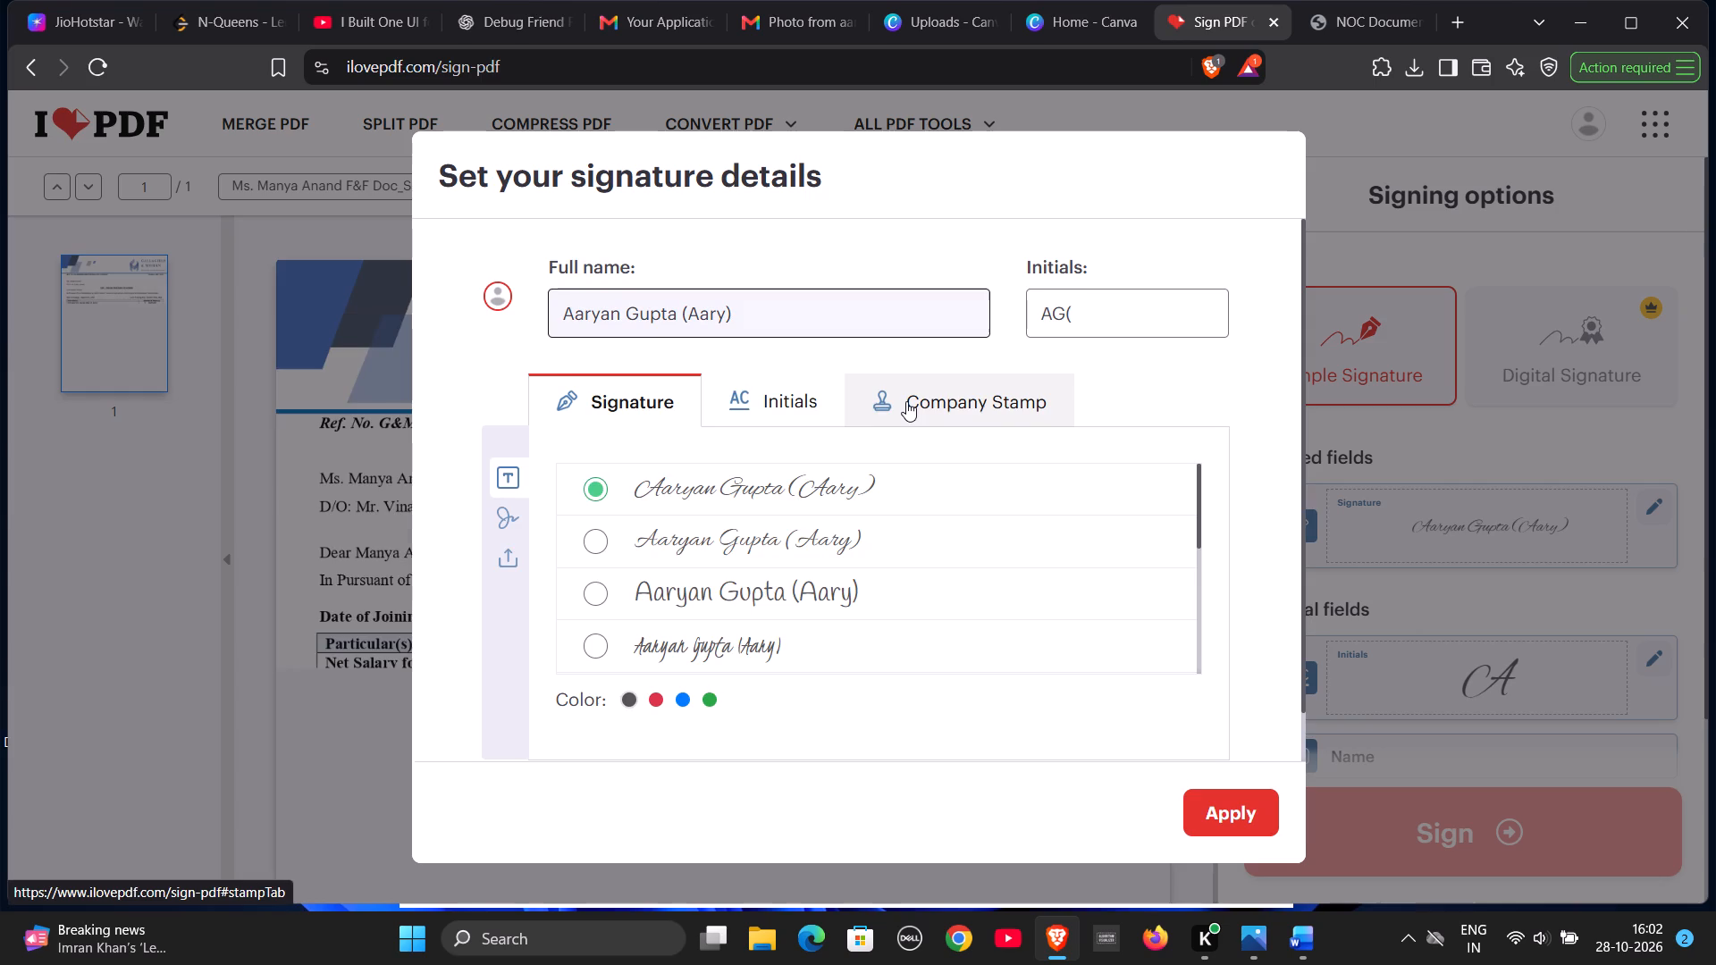
click(765, 413)
click(664, 415)
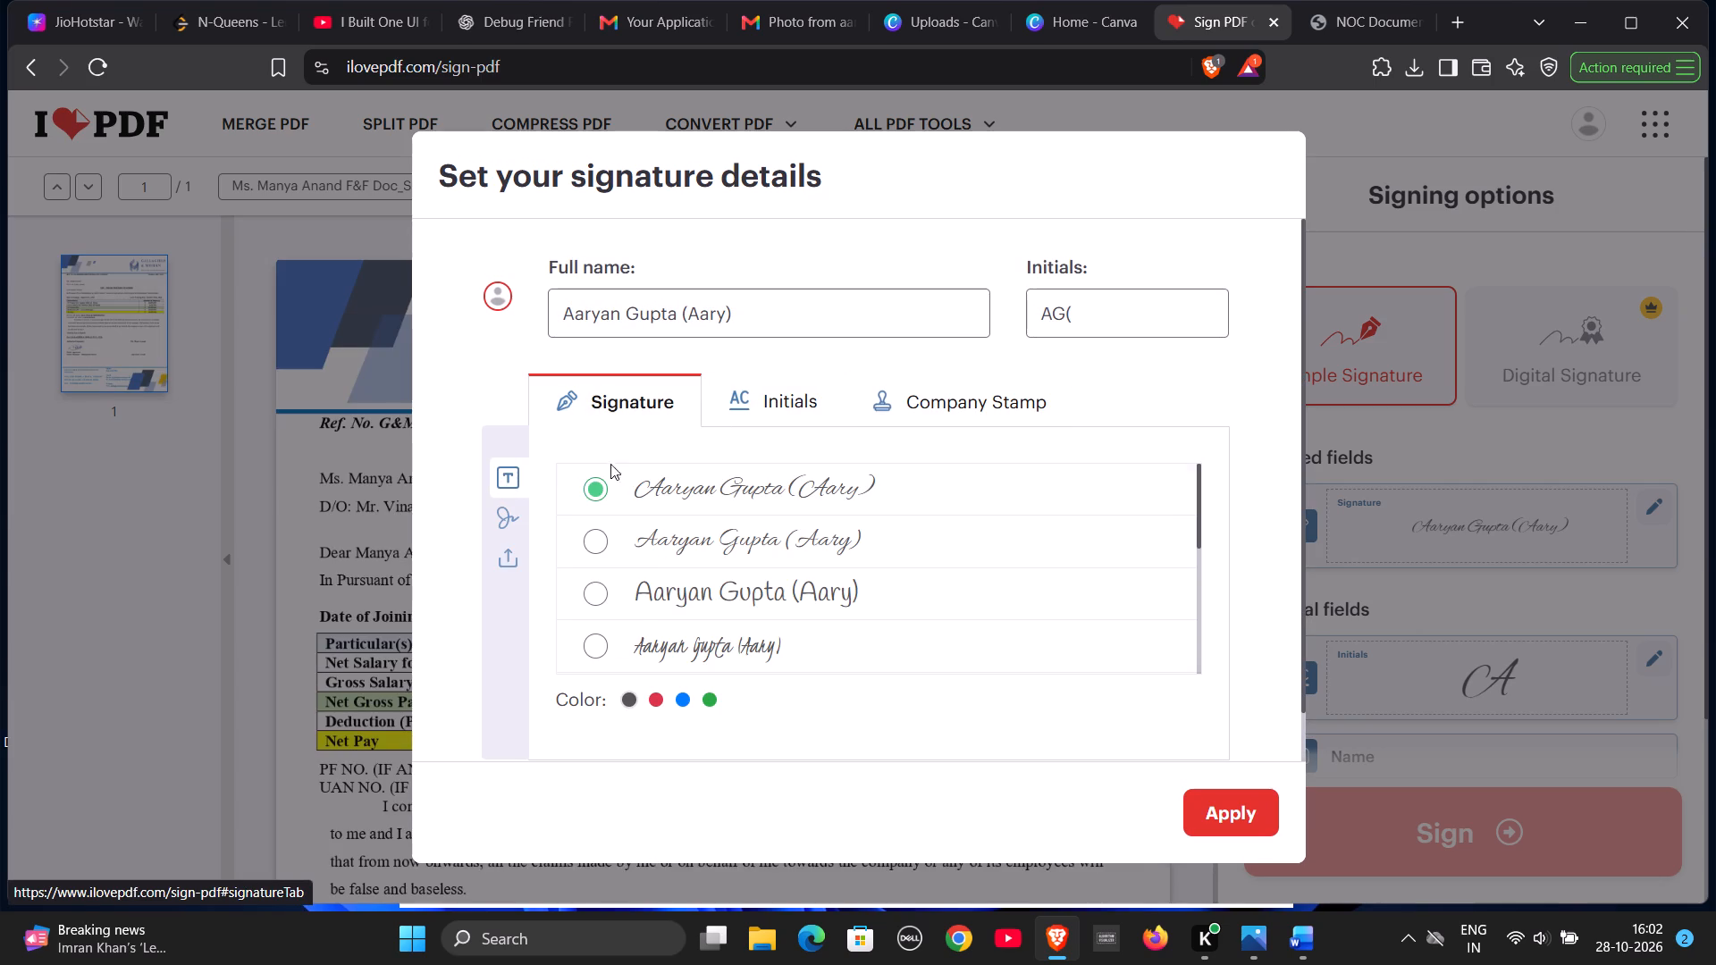
click(510, 552)
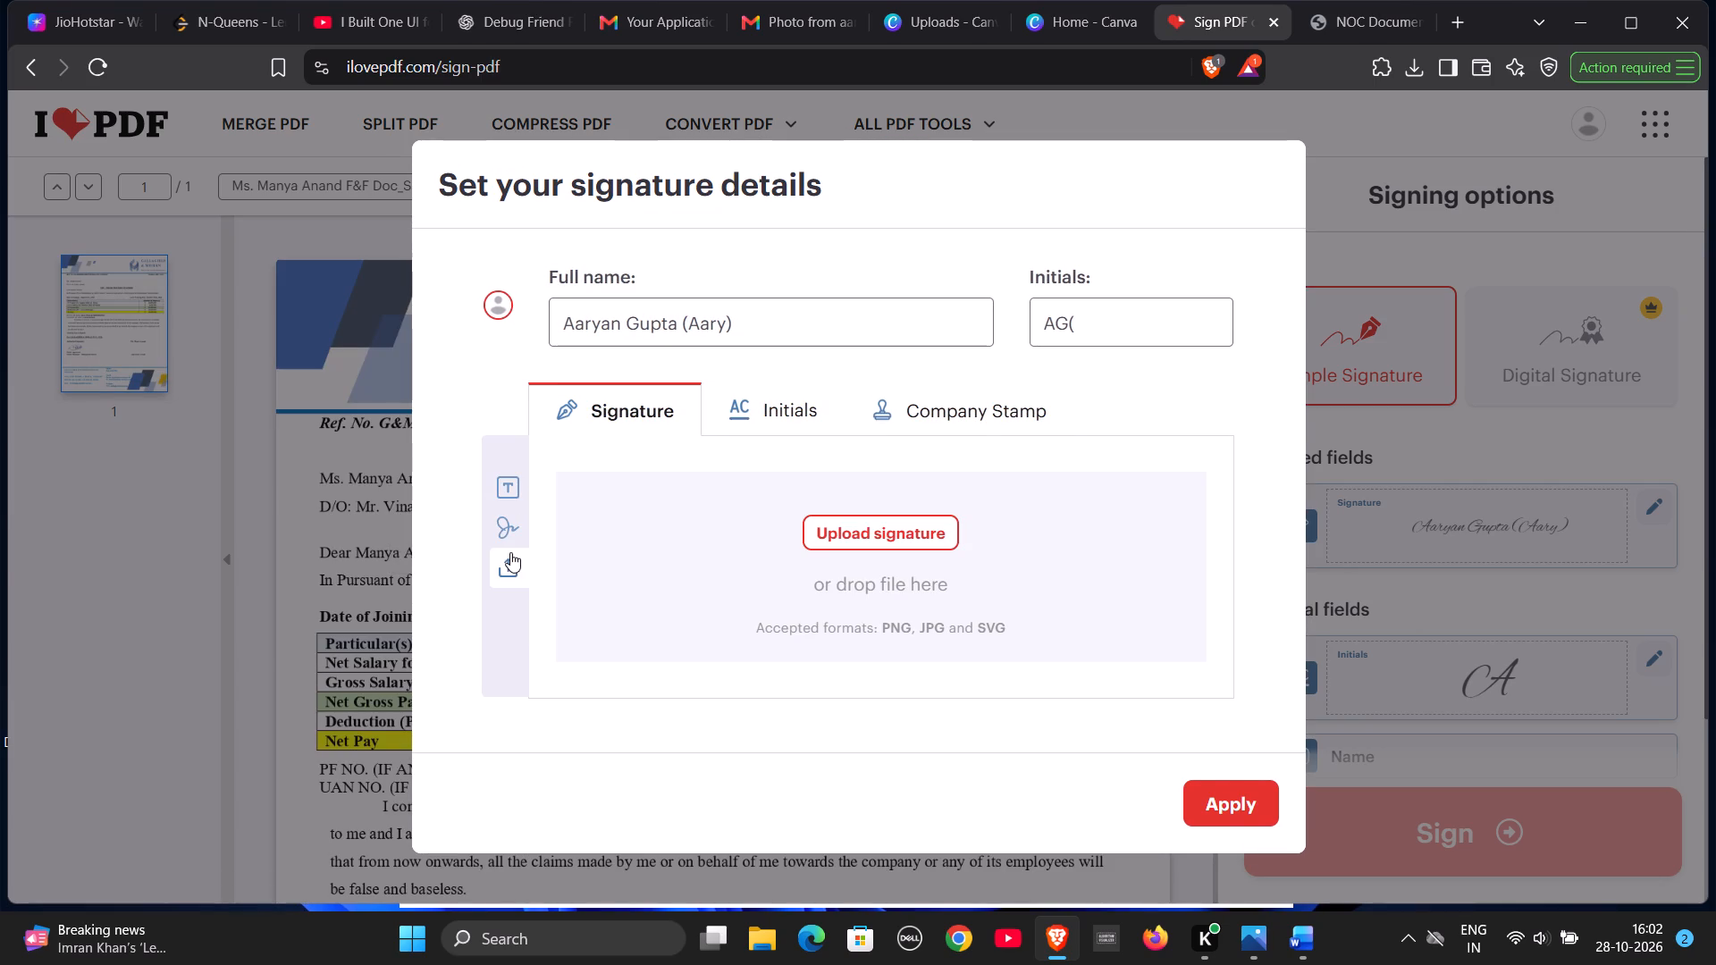
click(879, 544)
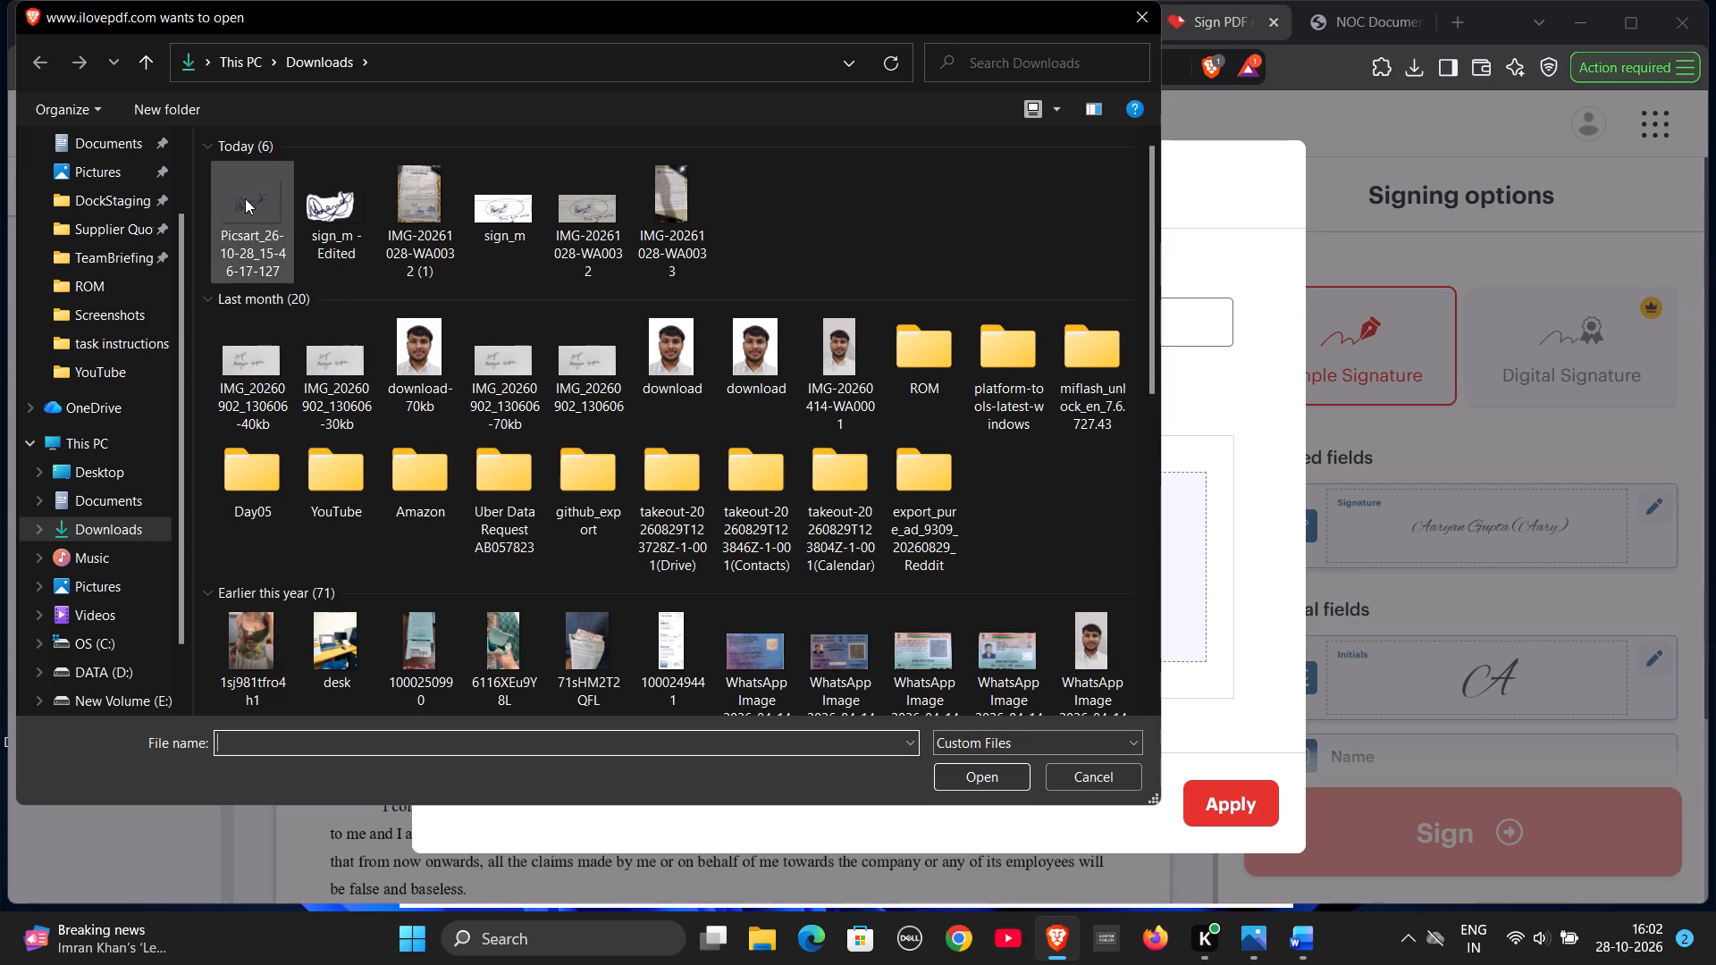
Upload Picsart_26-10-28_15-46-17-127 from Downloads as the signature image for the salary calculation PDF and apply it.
click(224, 198)
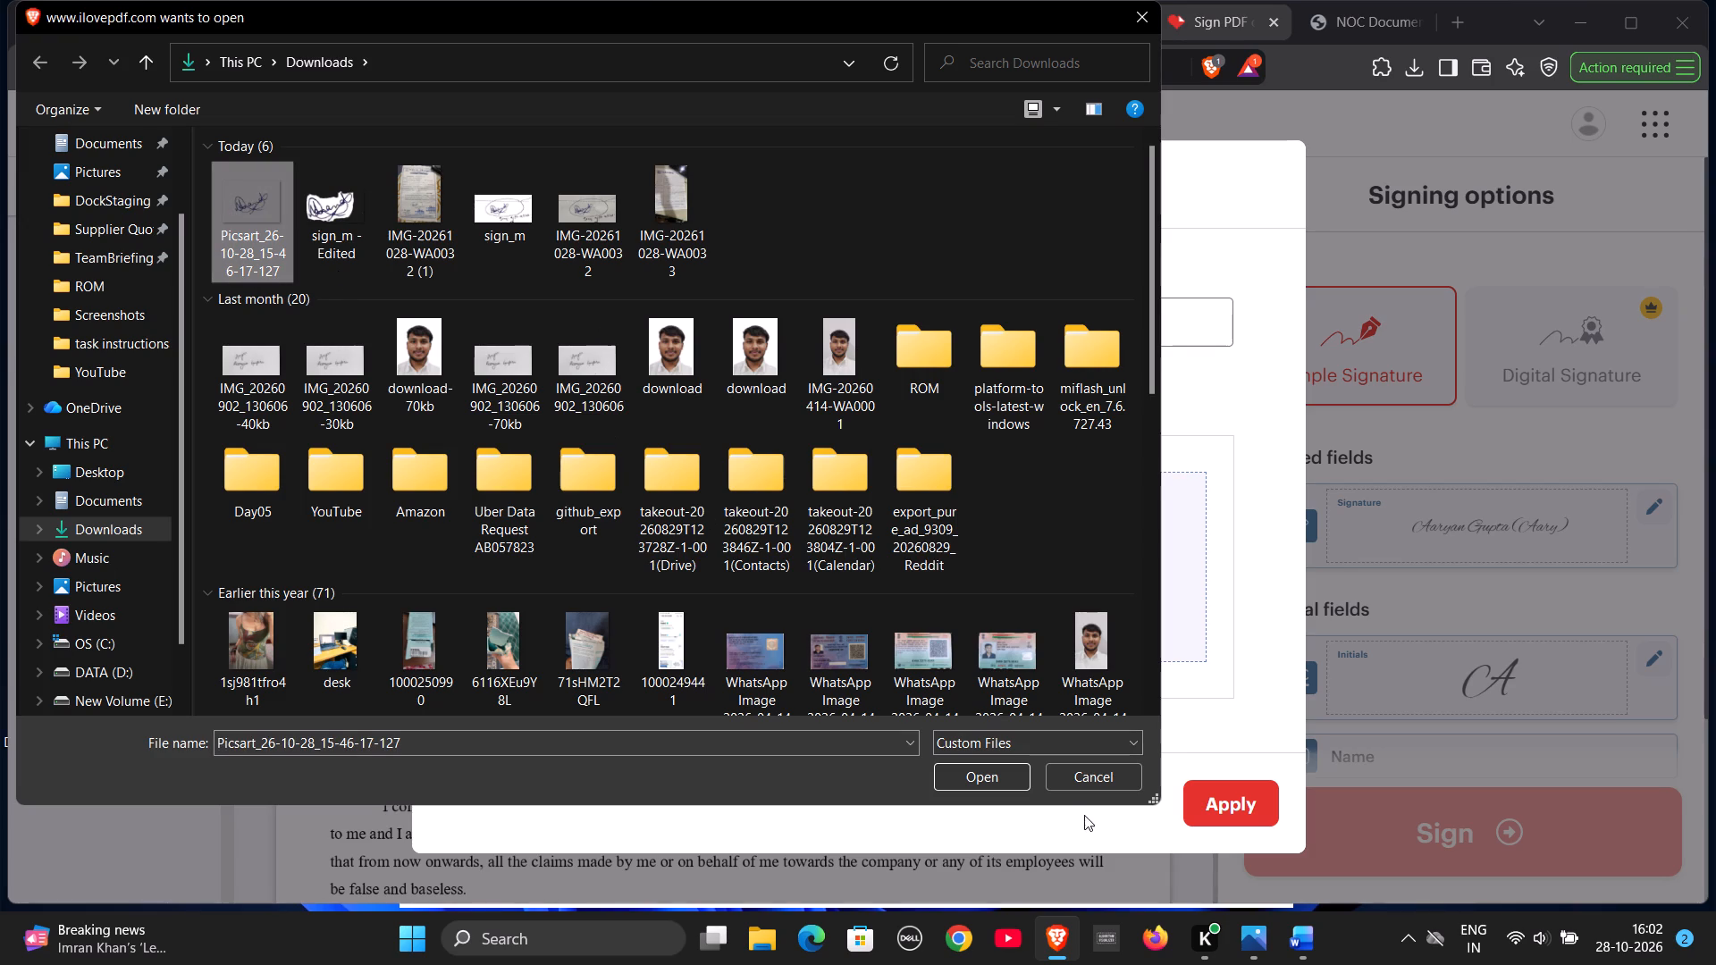
click(980, 778)
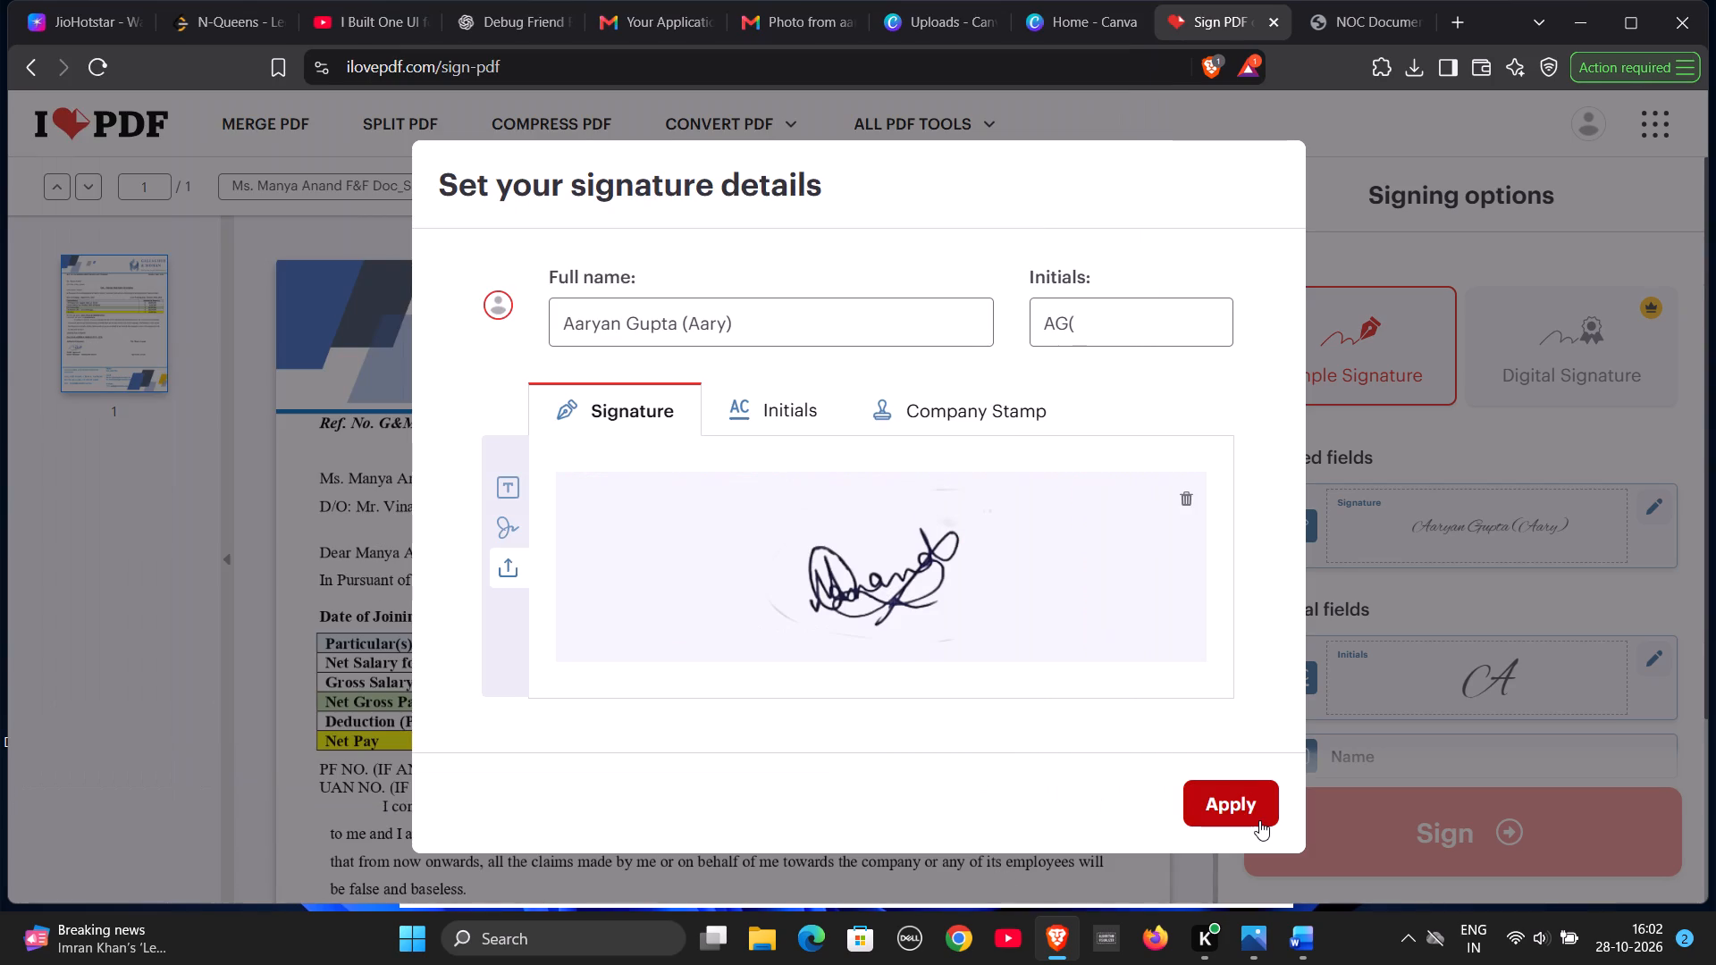
click(1259, 820)
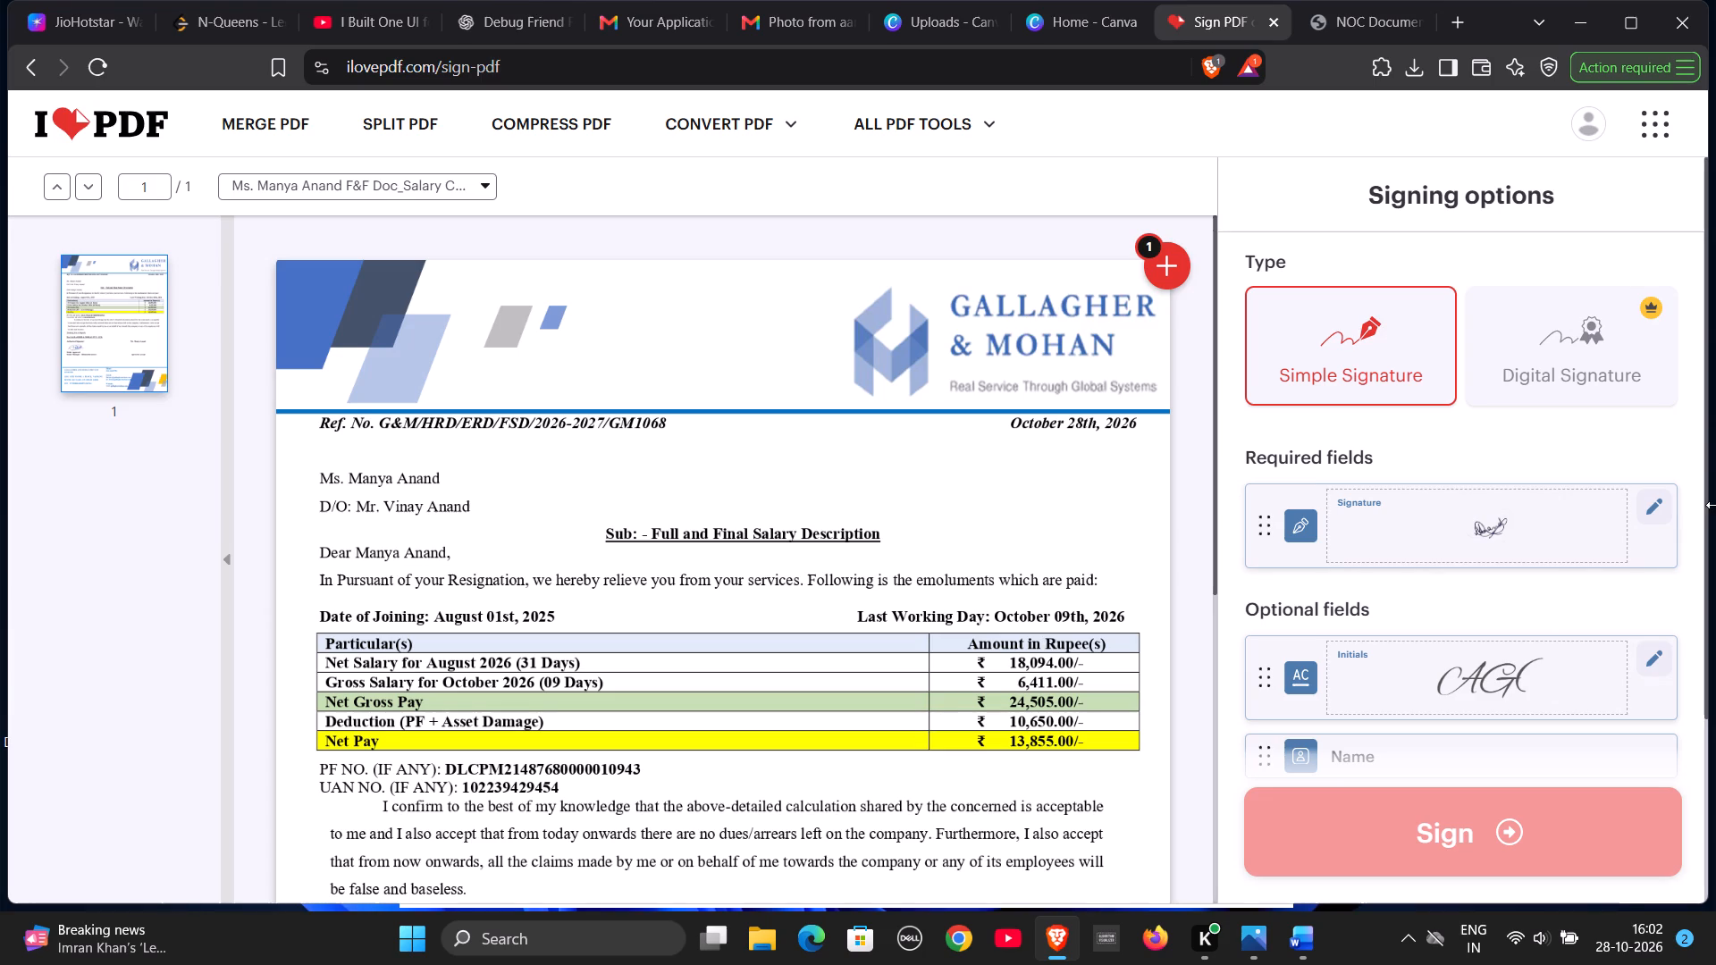
Replace the full name in the signature details with the employee's name and apply the change.
click(1655, 512)
drag(1655, 512, 881, 306)
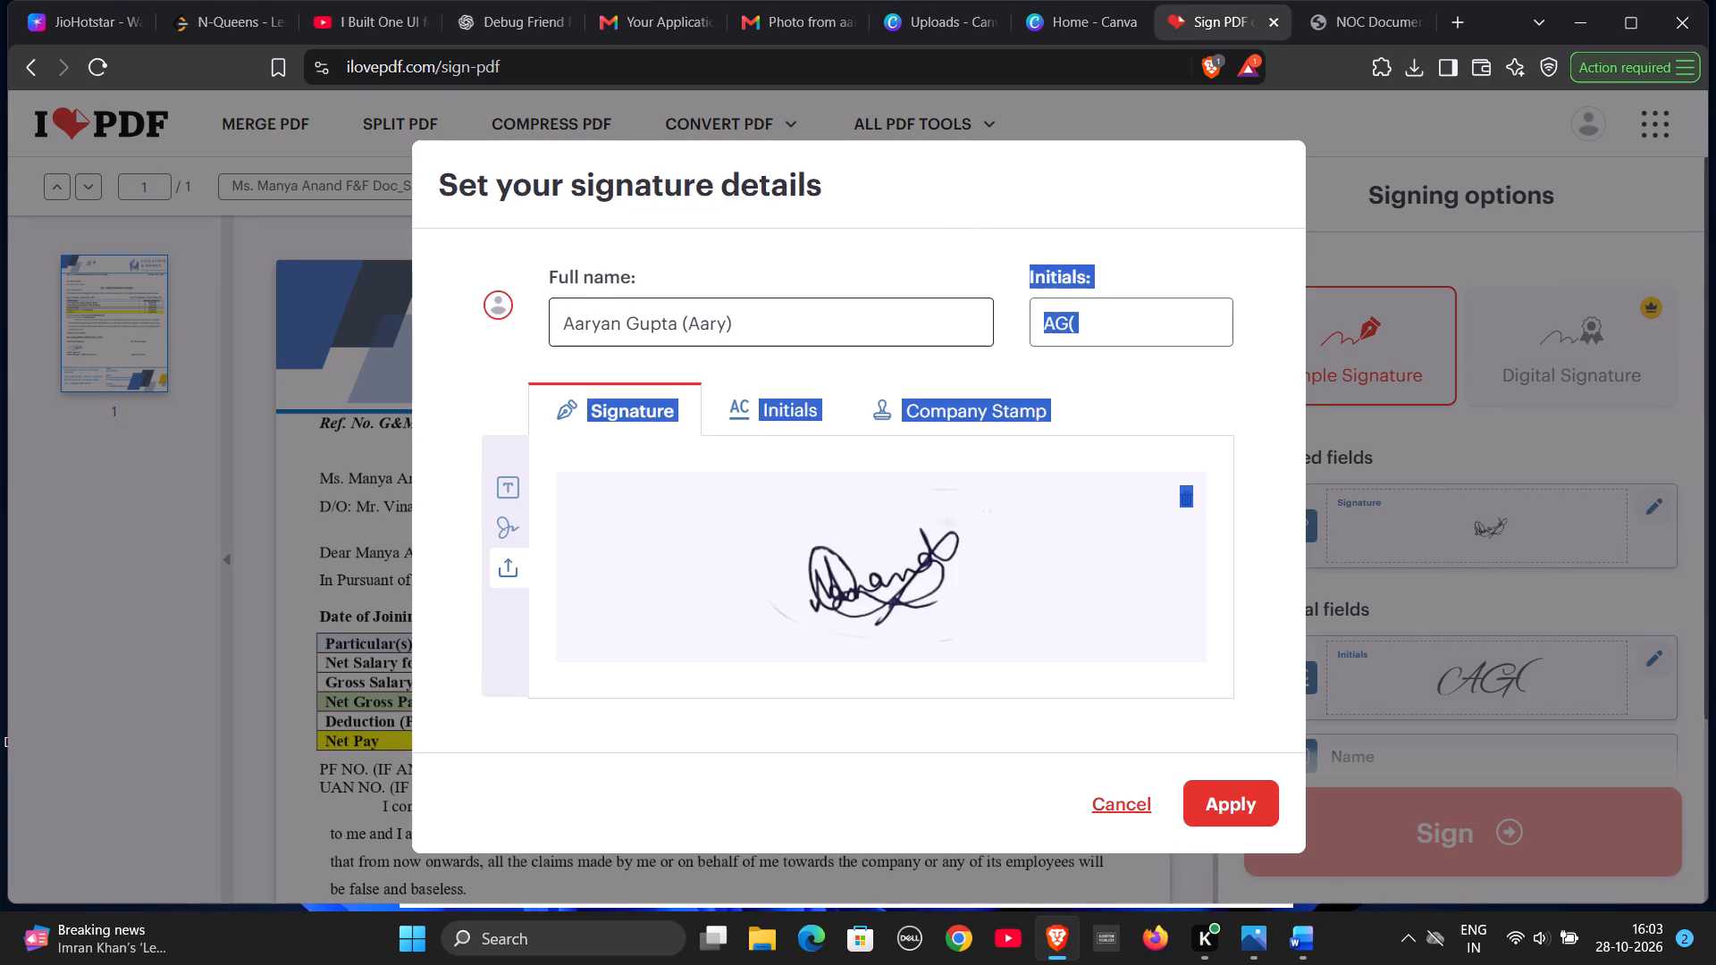
drag(881, 306, 880, 306)
click(880, 306)
drag(880, 306, 543, 315)
text(MAn)
key(Down)
key(Return)
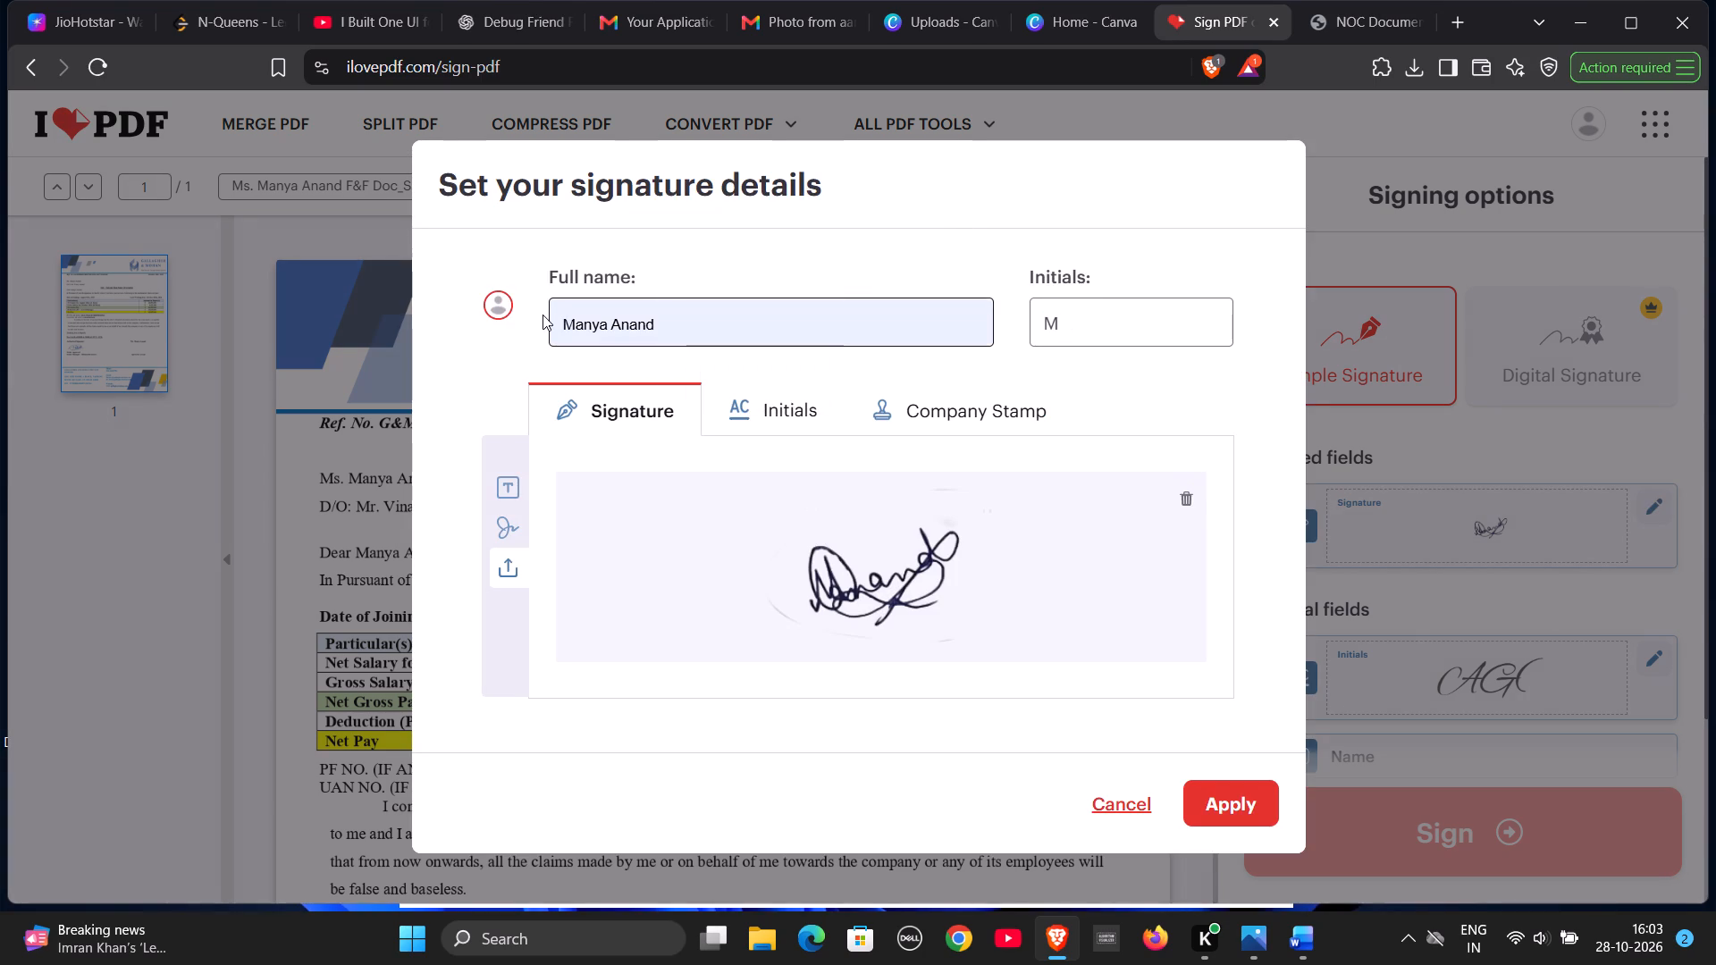
click(1189, 790)
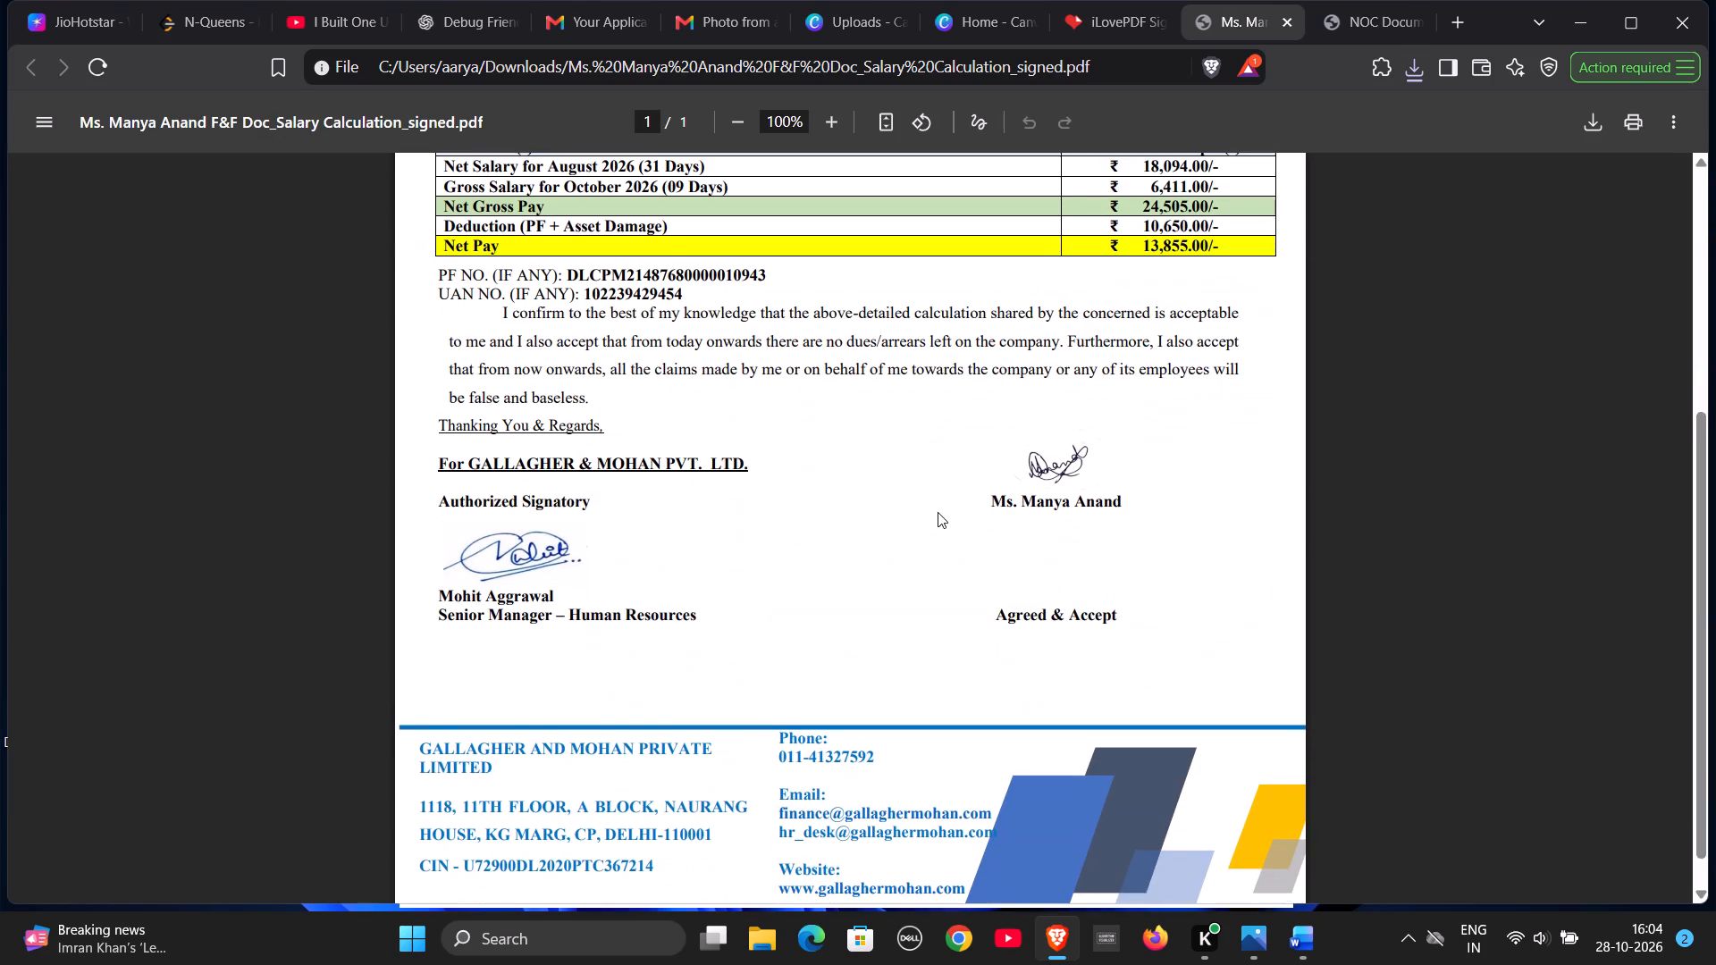
scroll(938, 512, down, 4)
scroll(938, 512, up, 8)
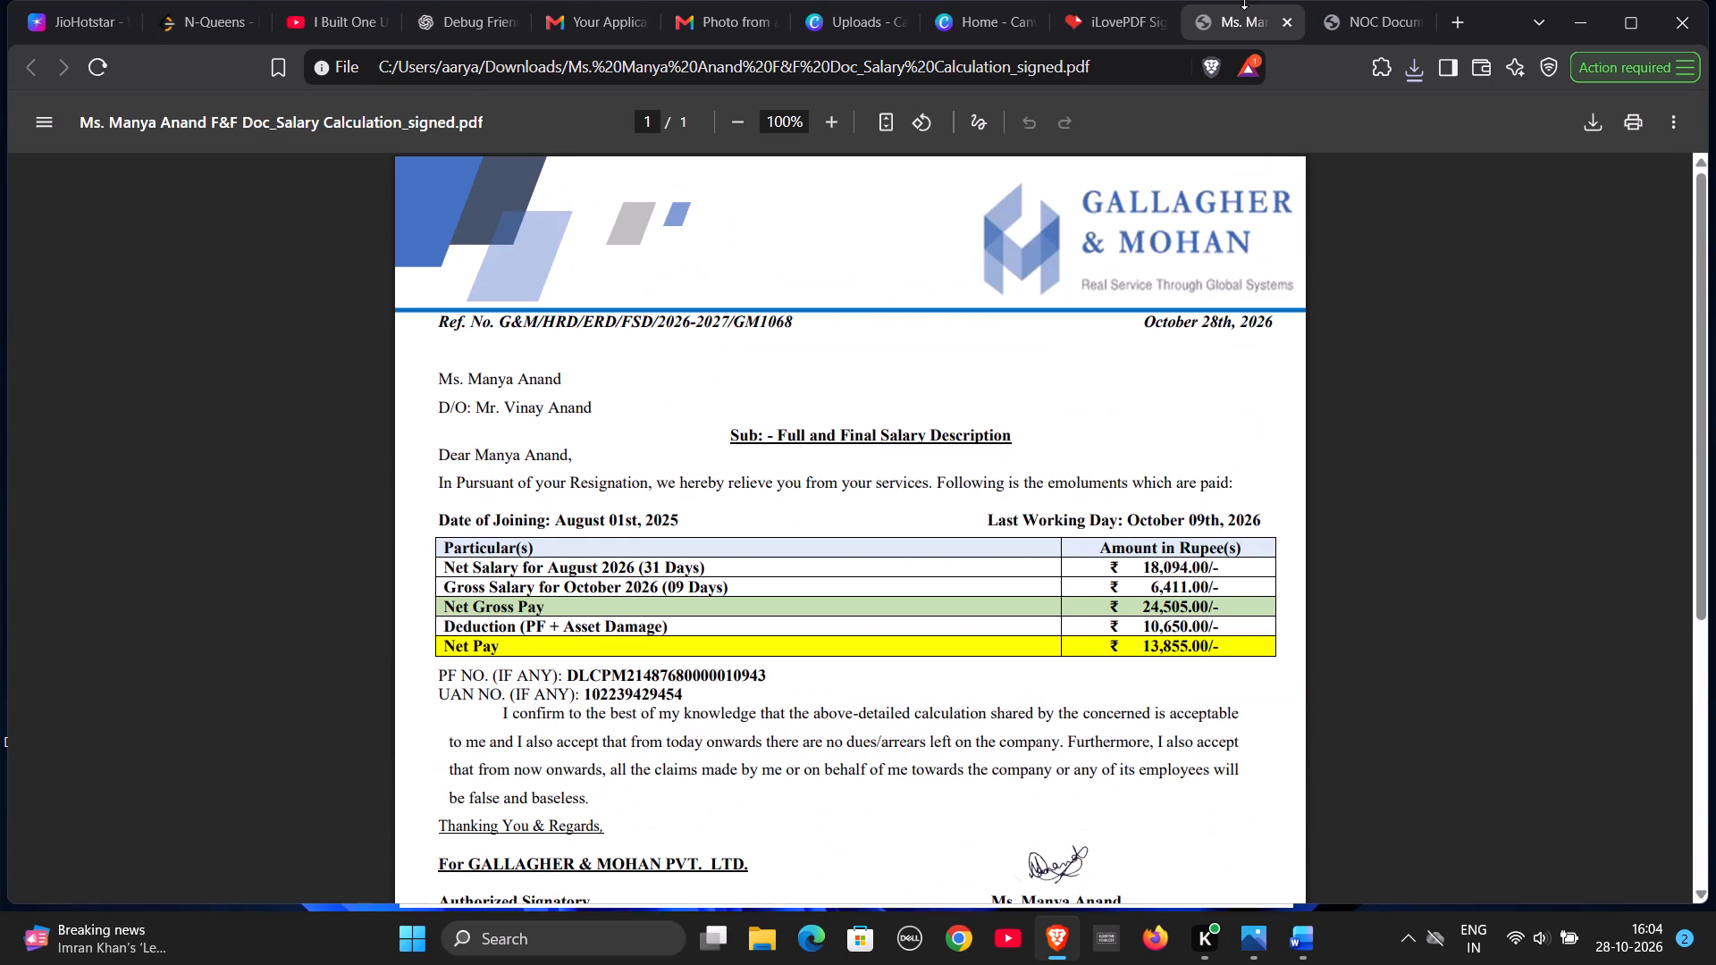
Load the GM1068 confidentiality agreement PDF from Downloads into iLovePDF's Sign PDF tool.
click(1102, 25)
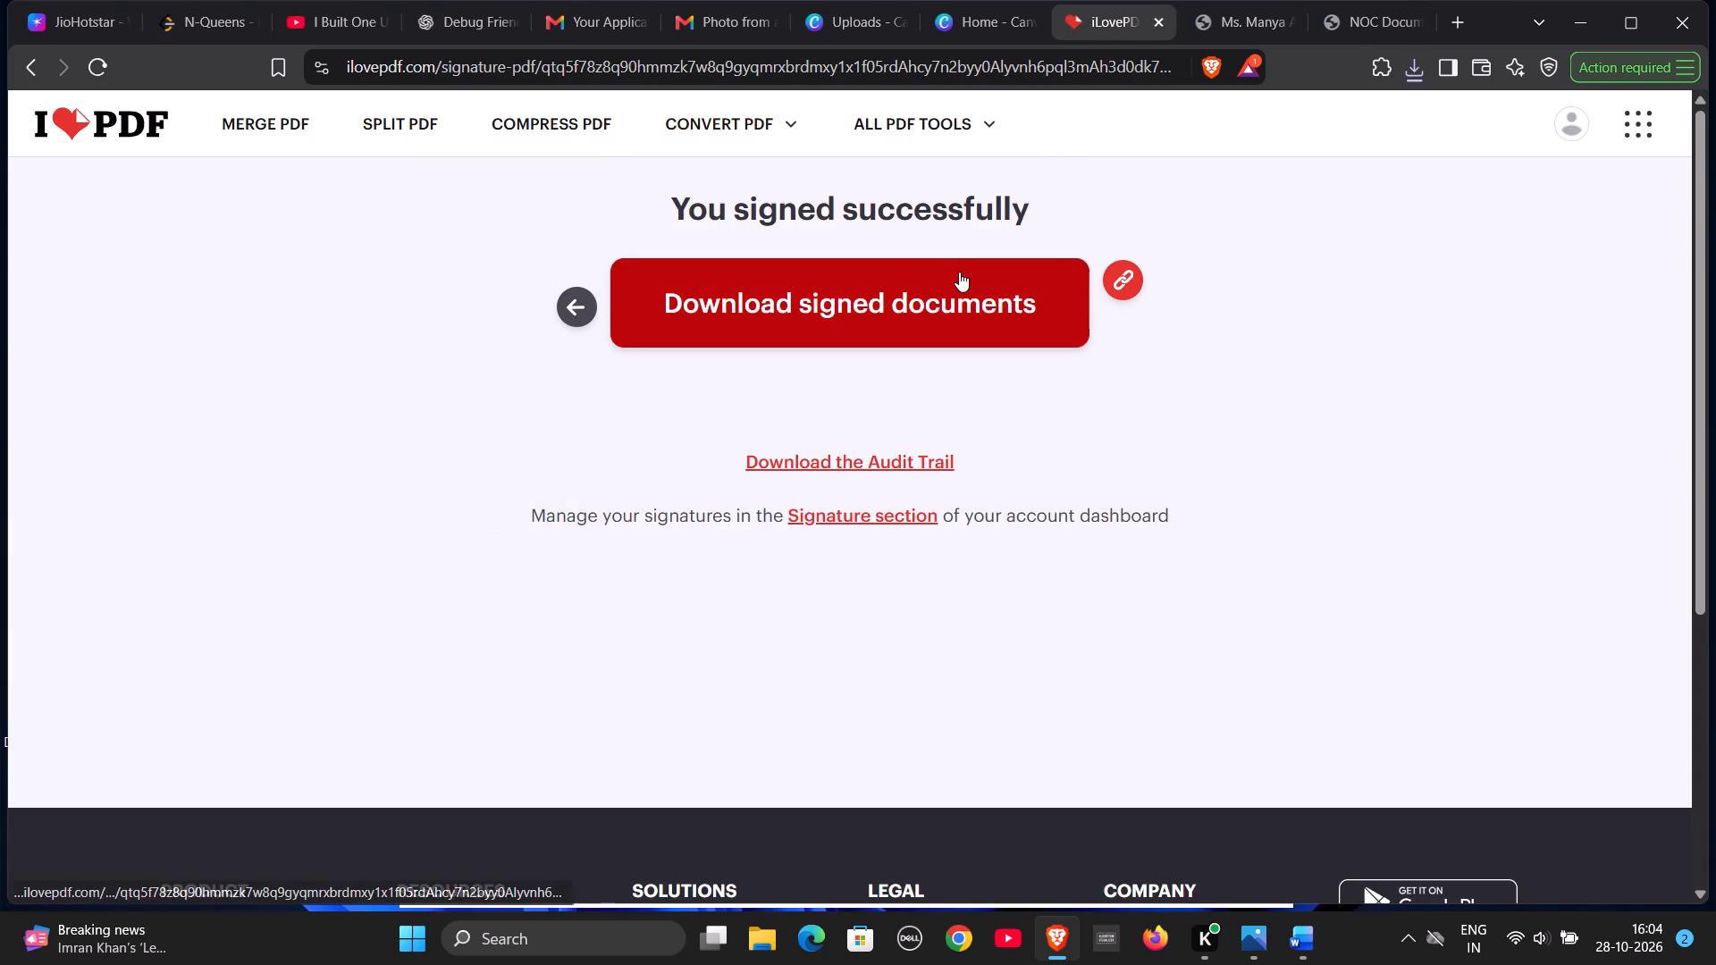
drag(959, 272, 770, 250)
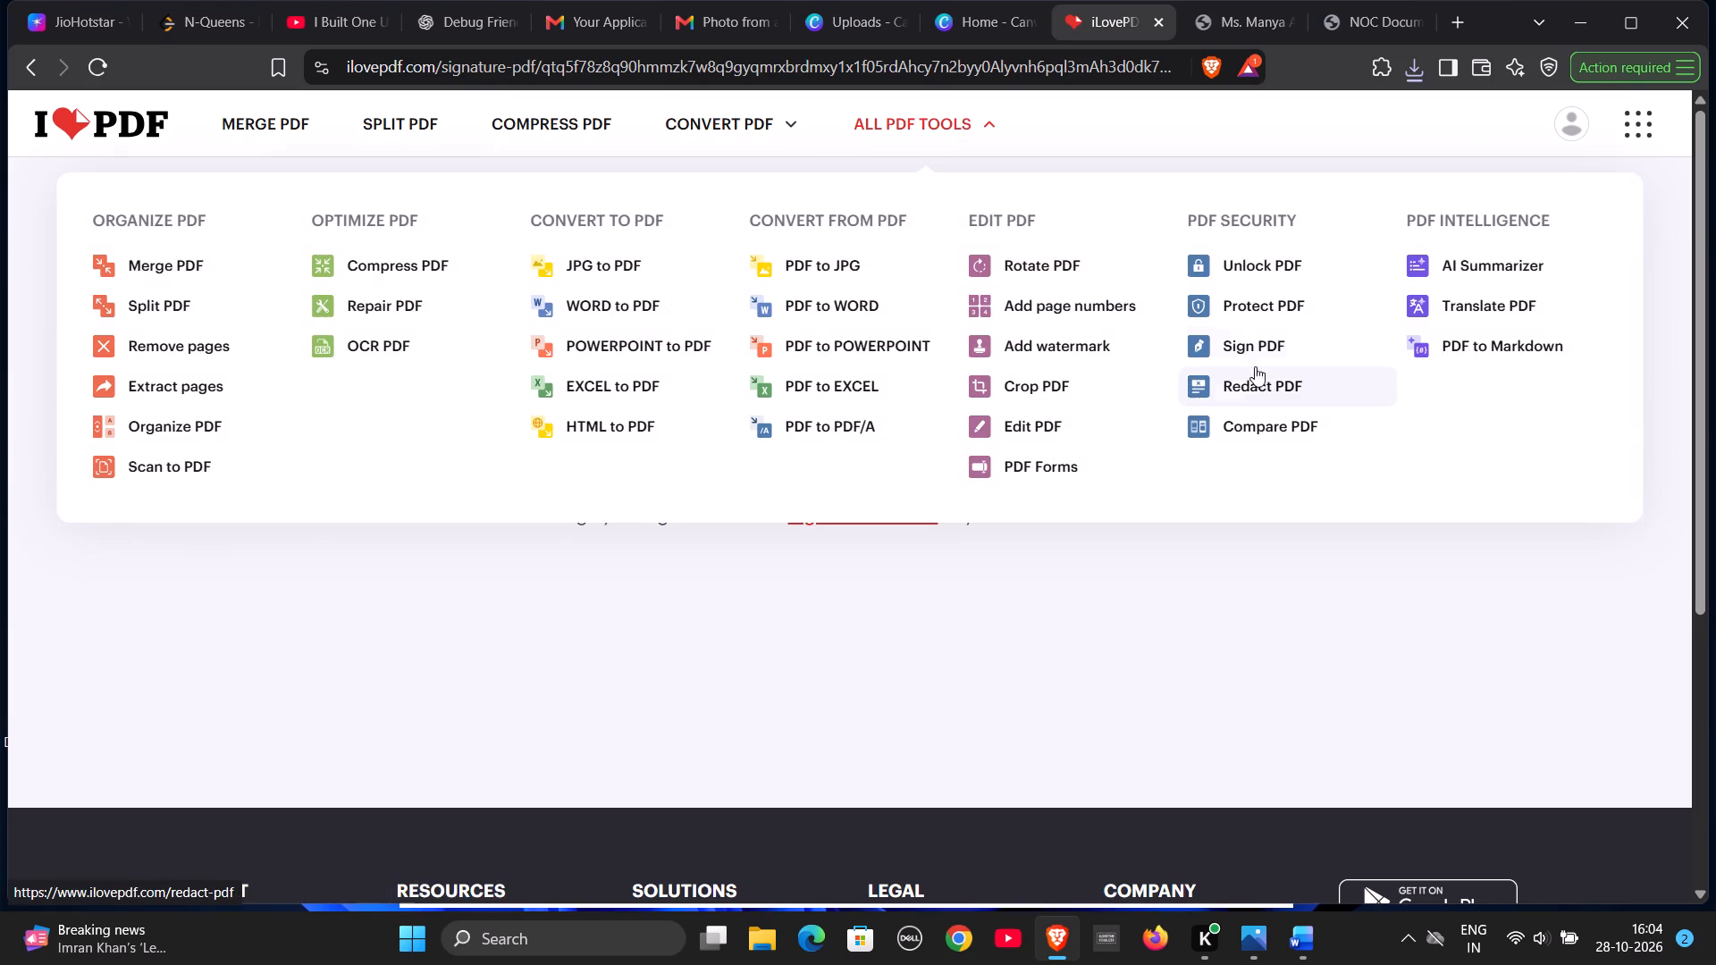
click(1277, 360)
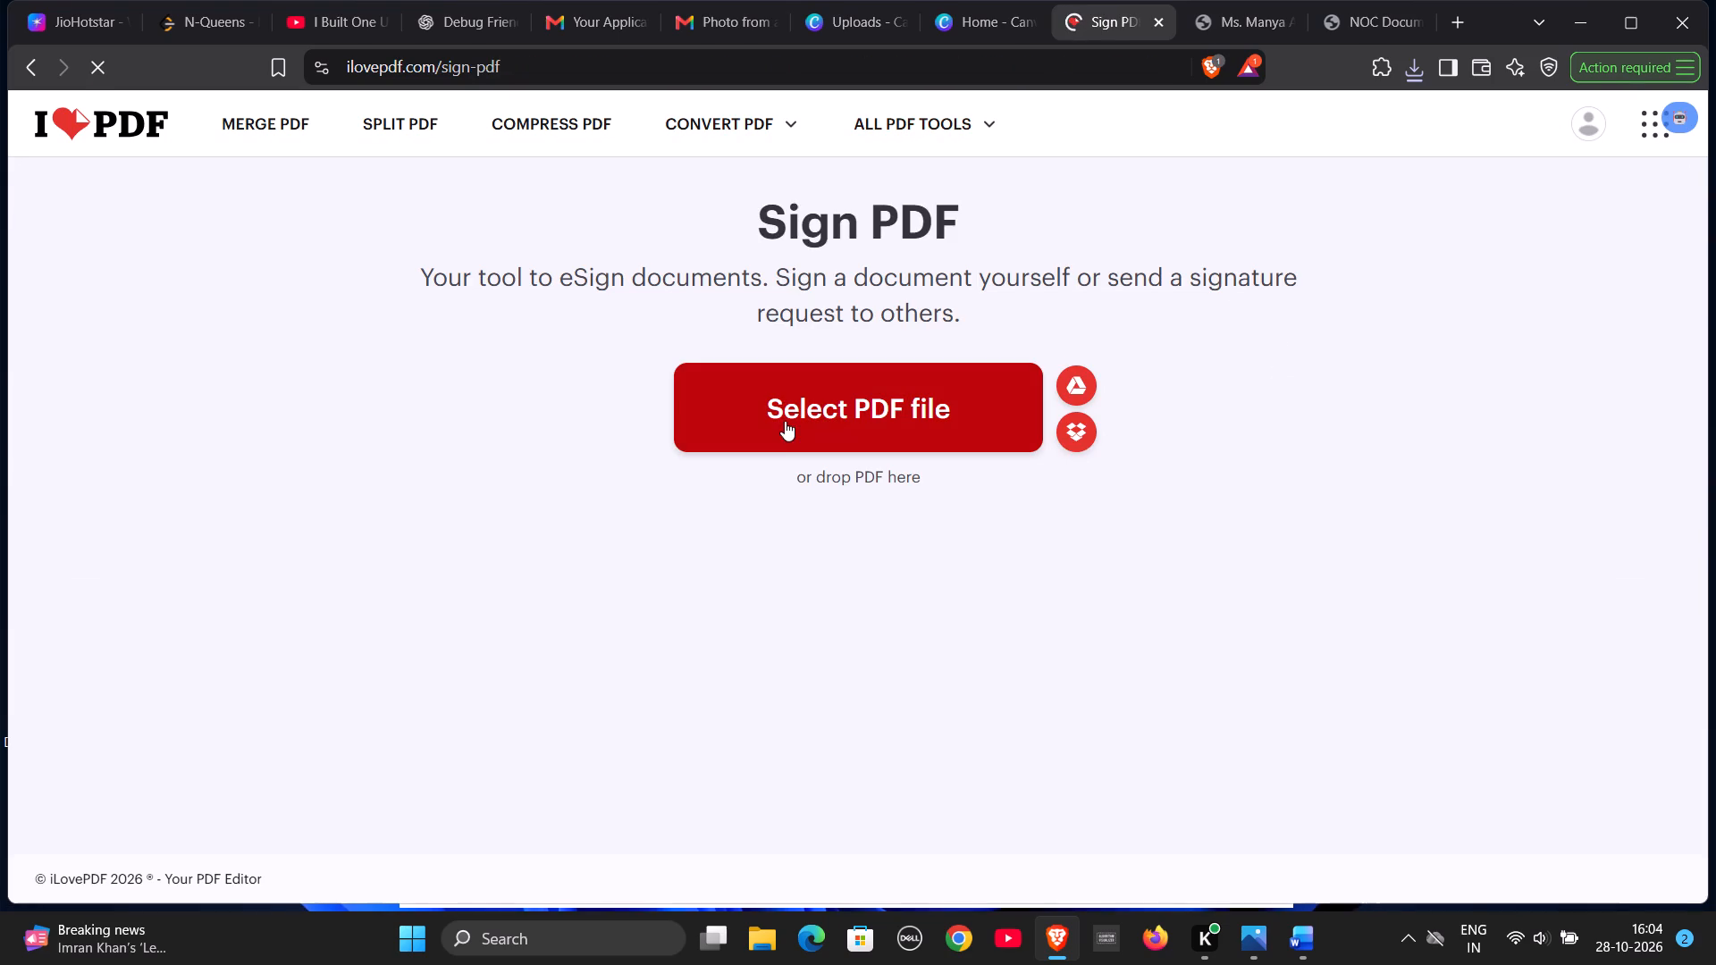
click(785, 421)
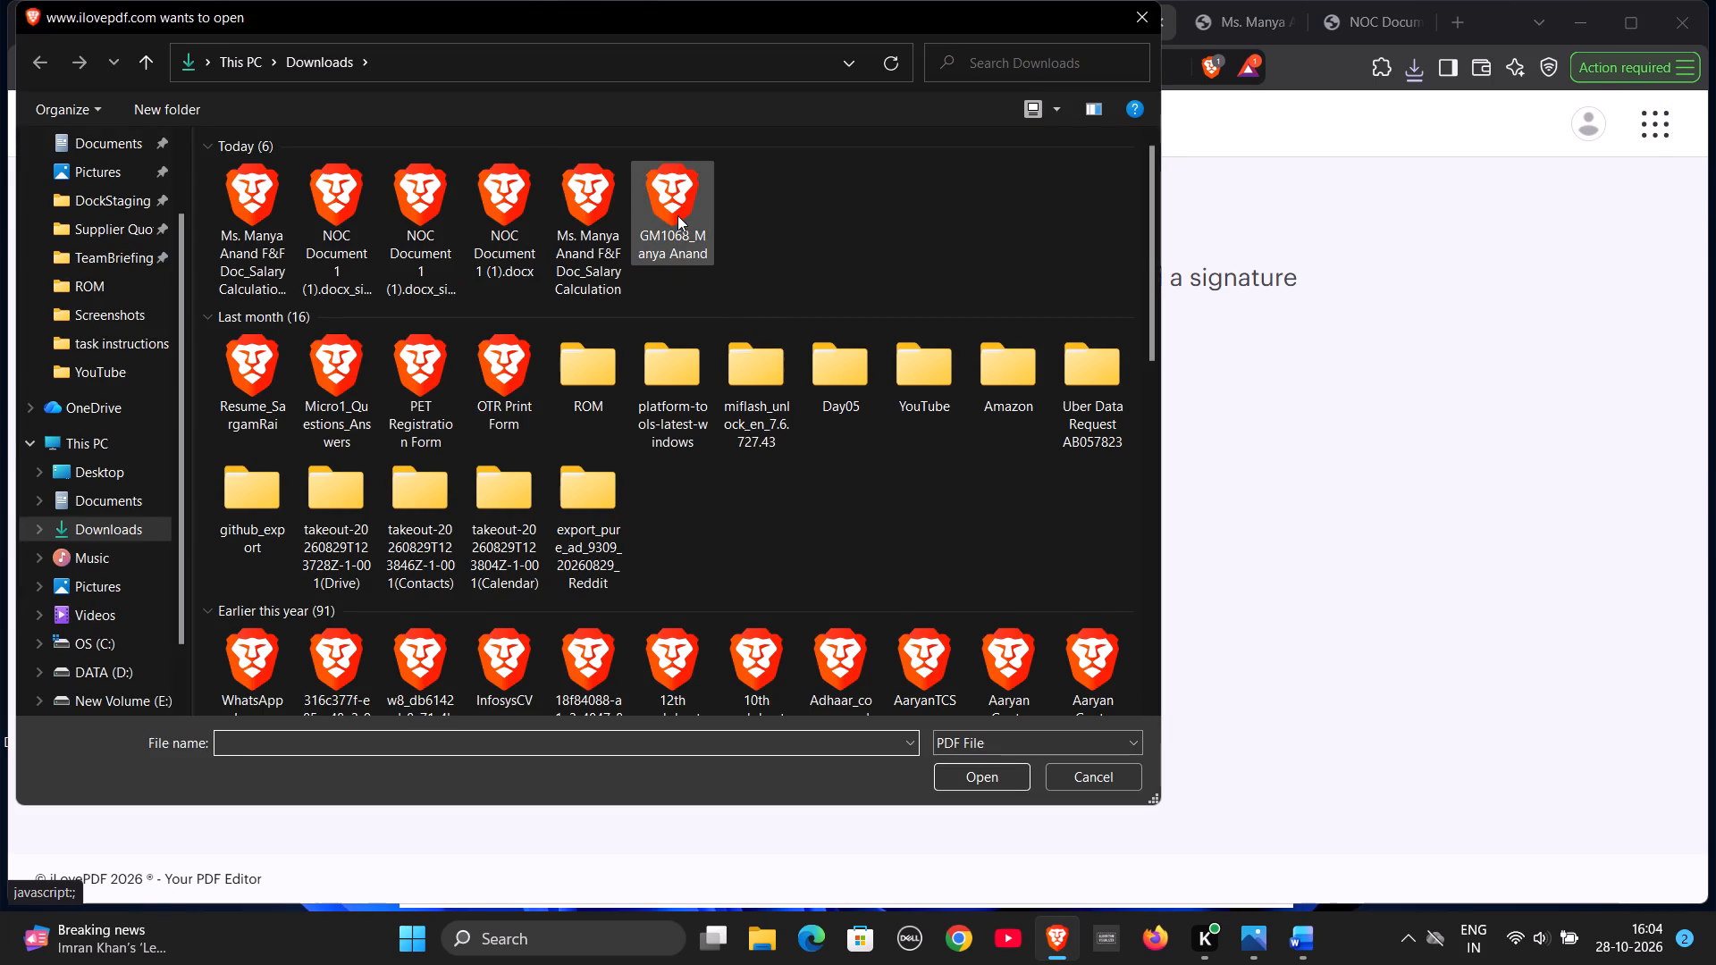
click(677, 215)
click(988, 781)
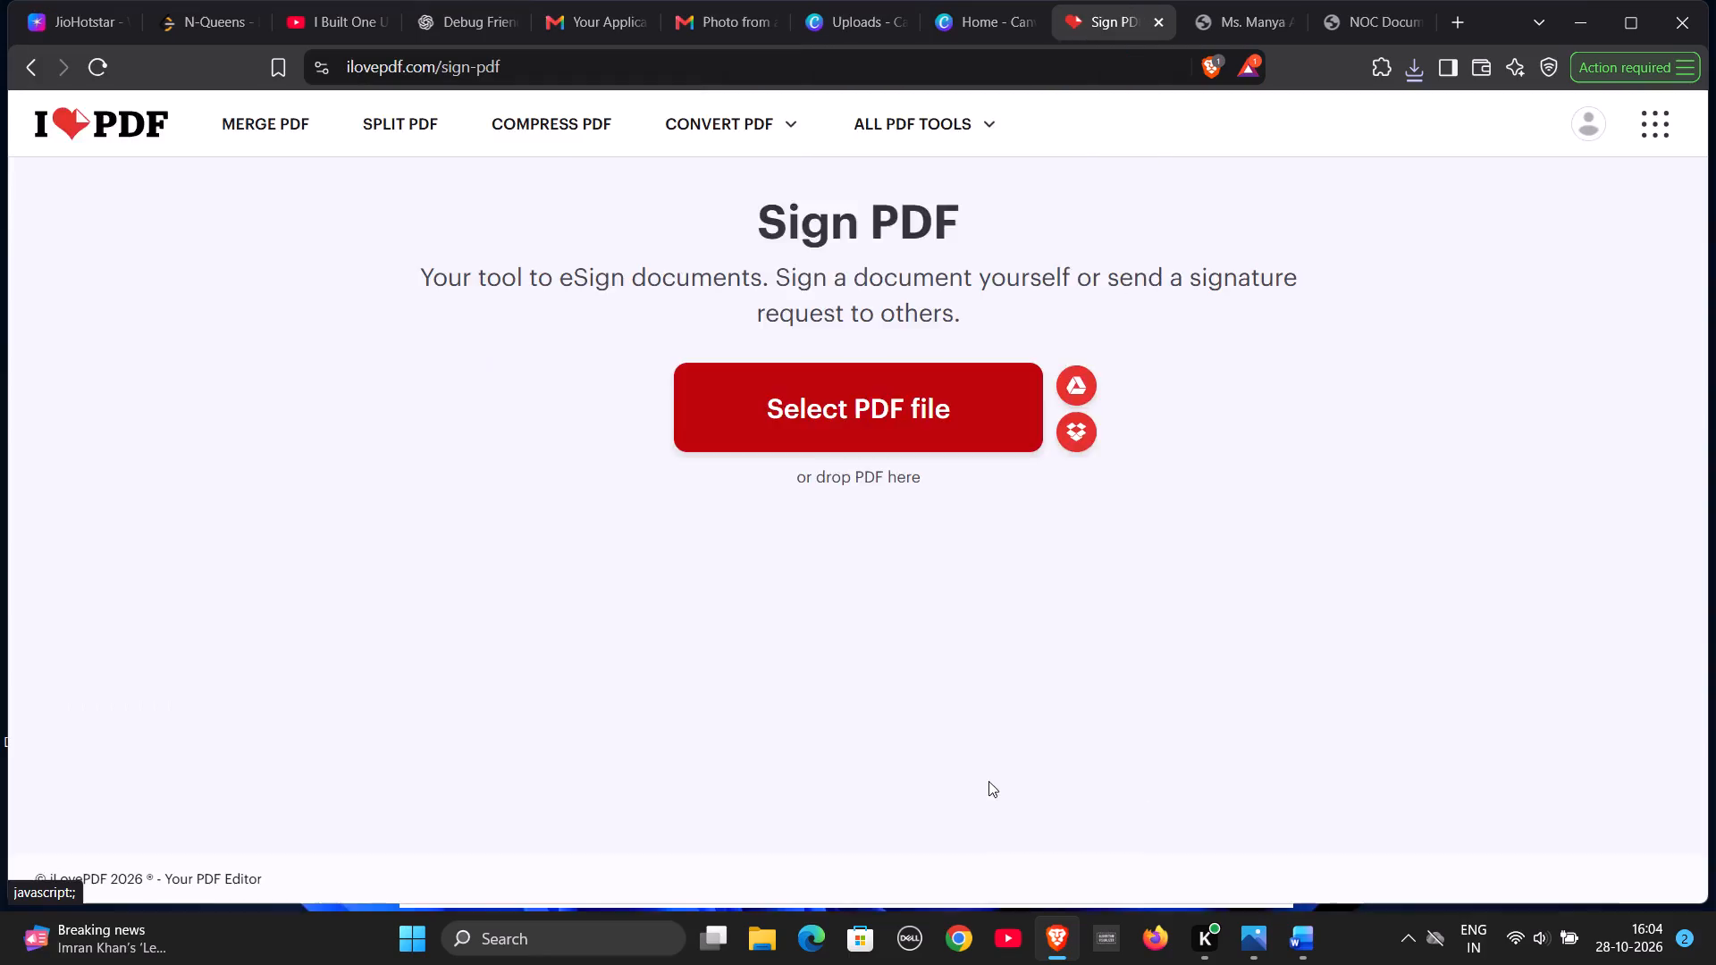
click(696, 572)
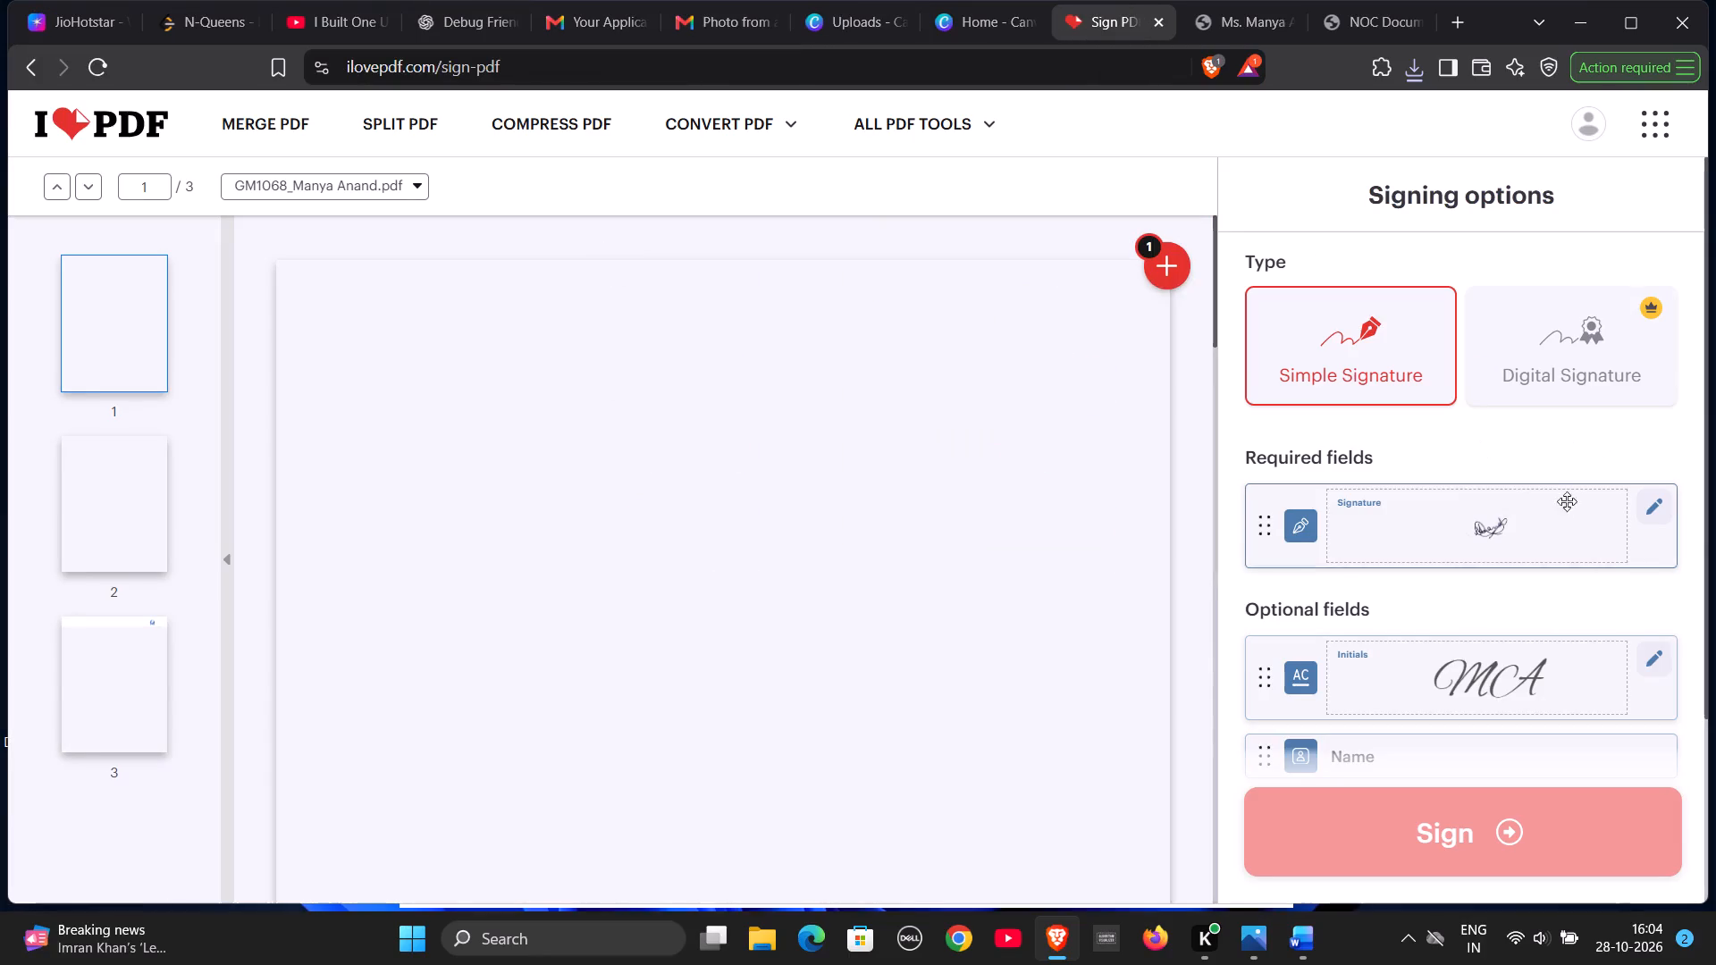
scroll(1012, 410, down, 2)
scroll(1012, 410, up, 1)
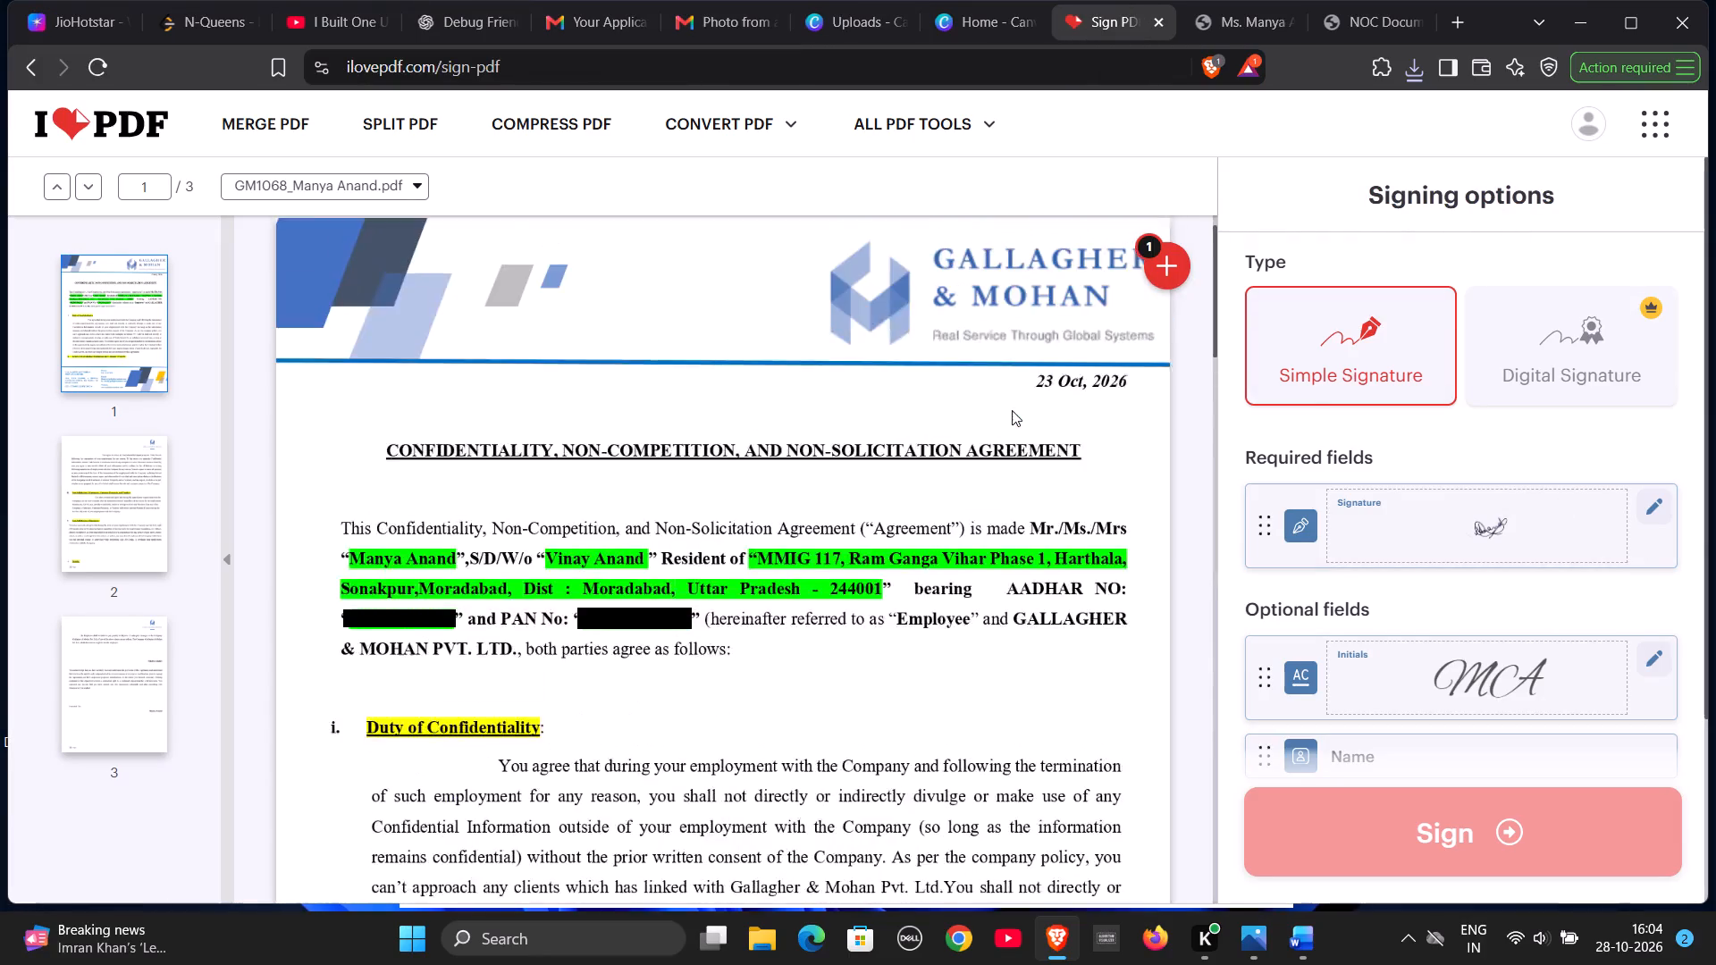
Place a signature field just above the employee's bracketed name below the penalty clause on page 3 of the agreement.
scroll(1012, 410, up, 1)
scroll(1012, 410, down, 11)
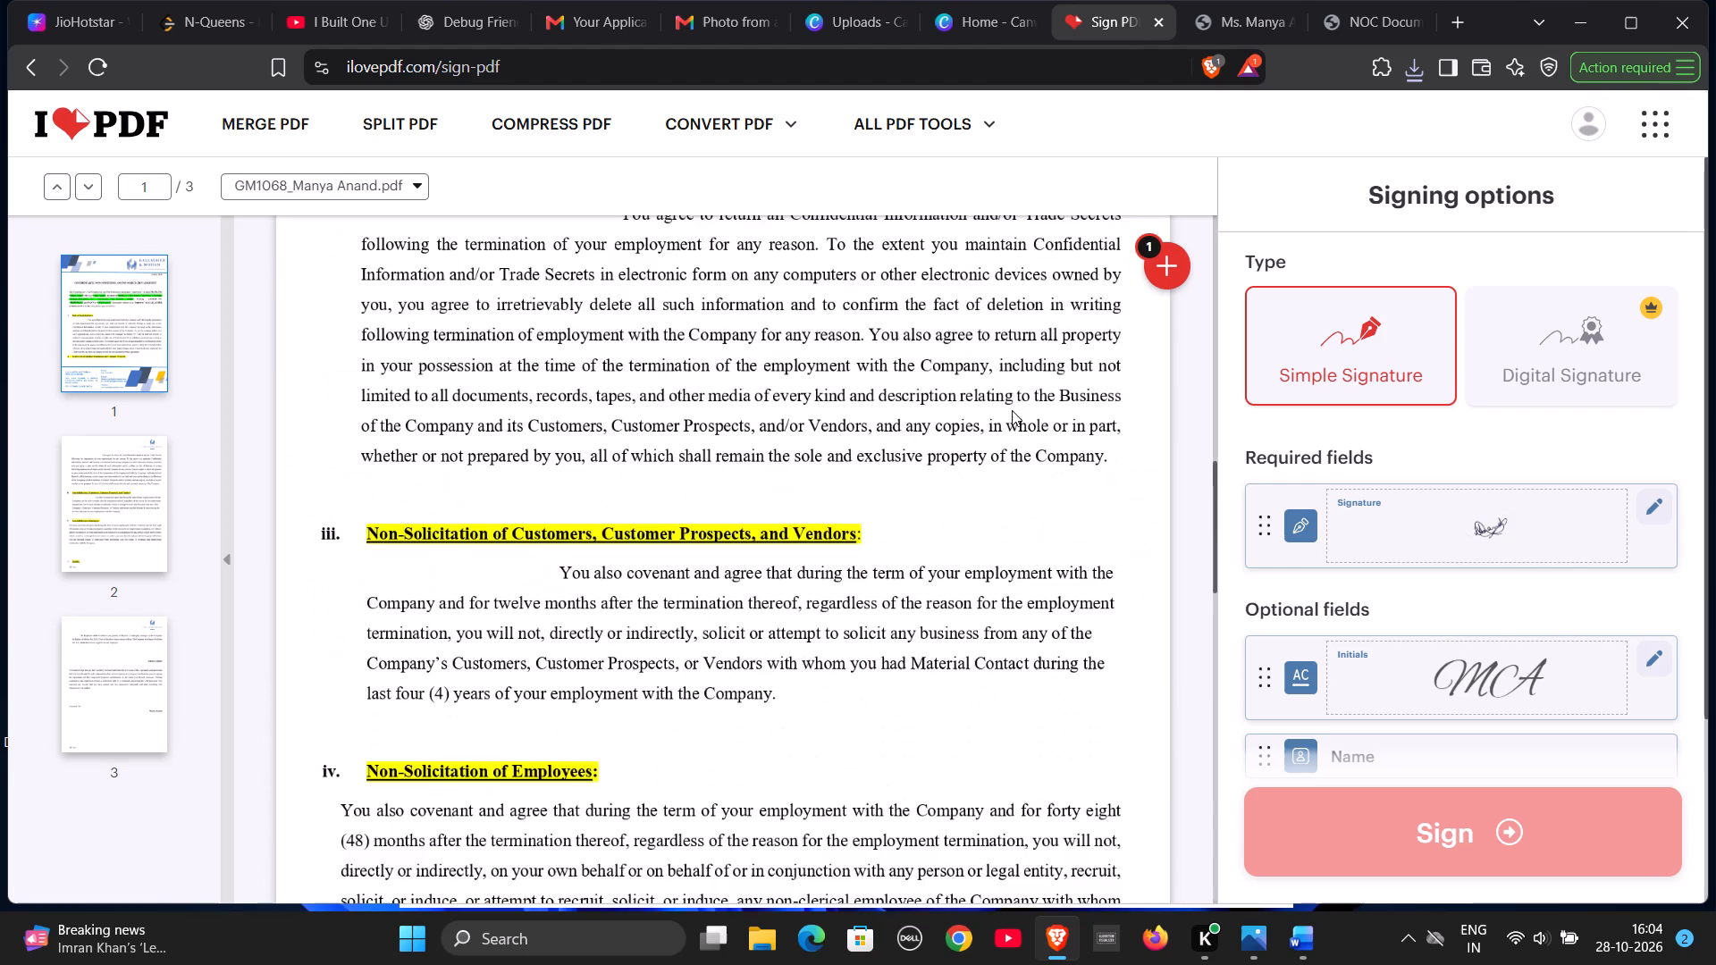
scroll(1012, 410, down, 6)
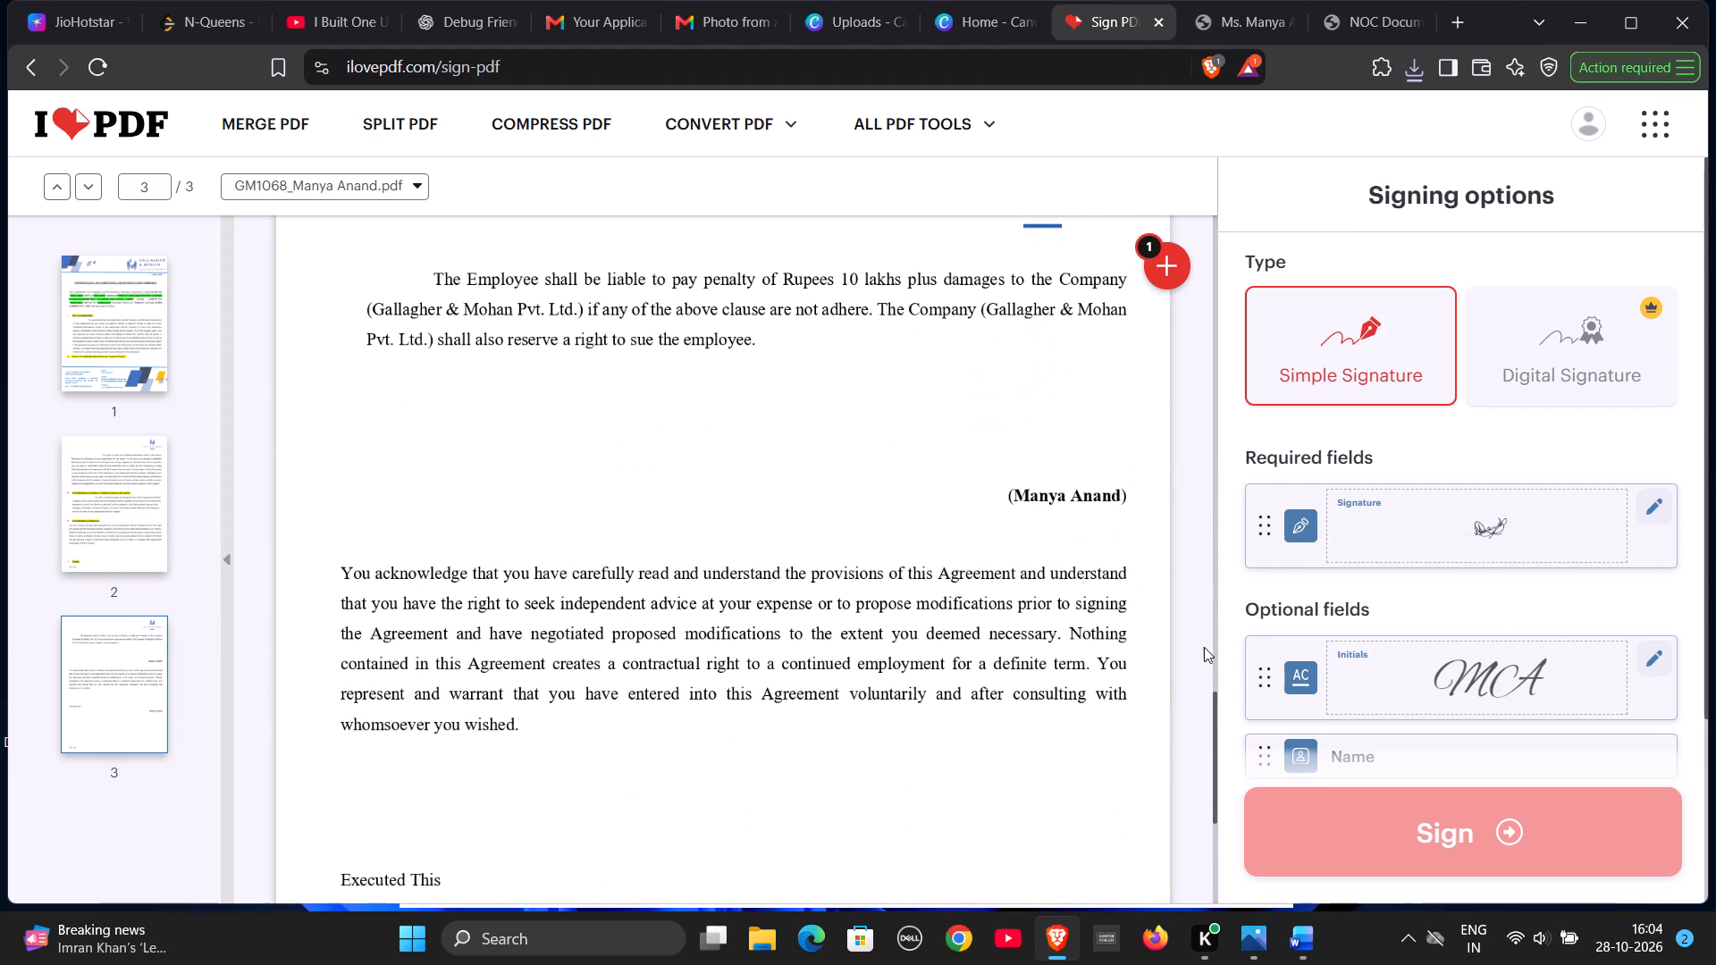
click(1485, 529)
click(1485, 529)
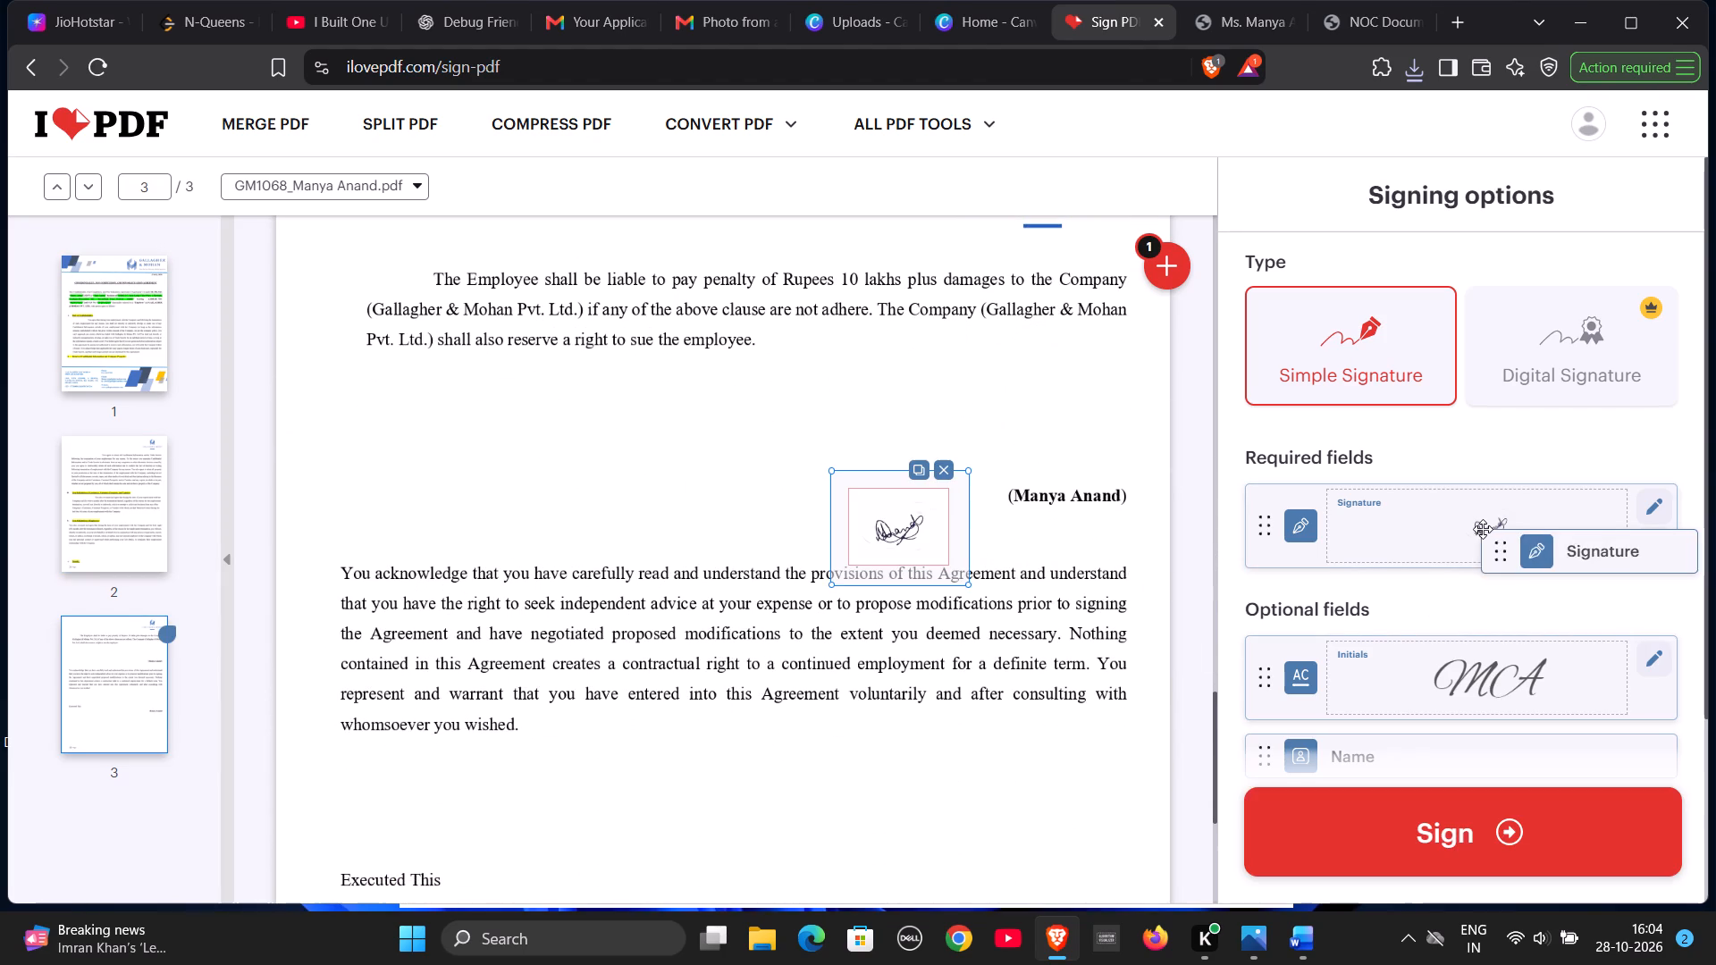
drag(896, 536, 1031, 440)
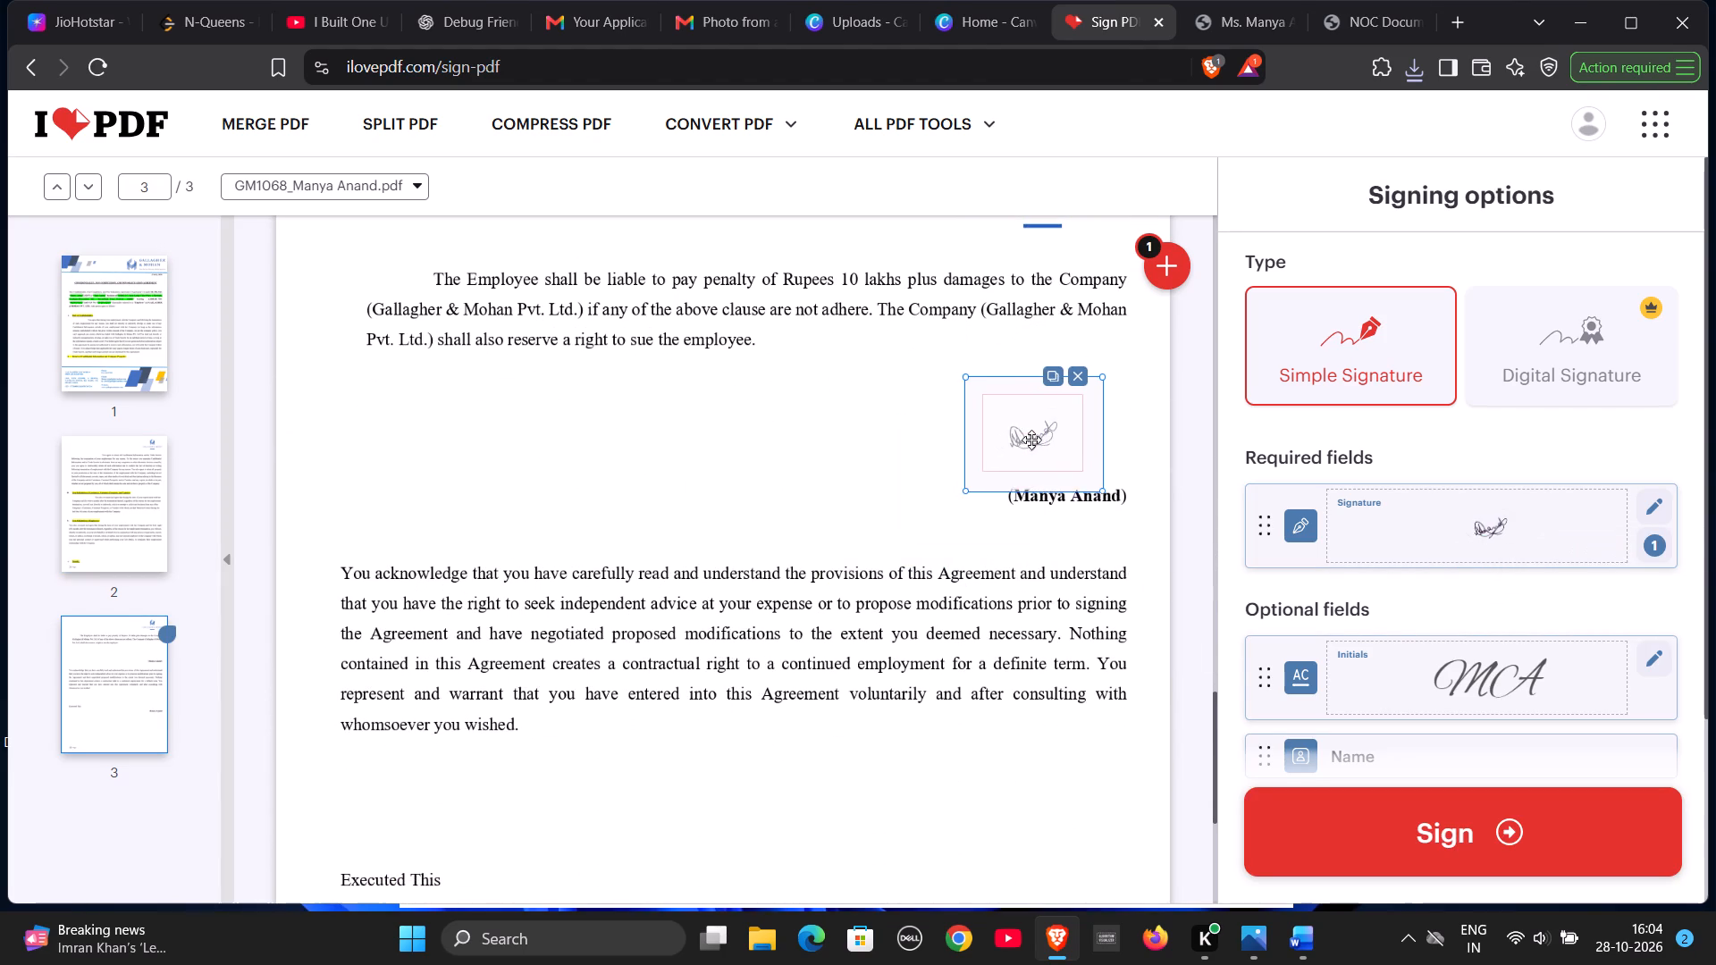
drag(1031, 440, 1039, 439)
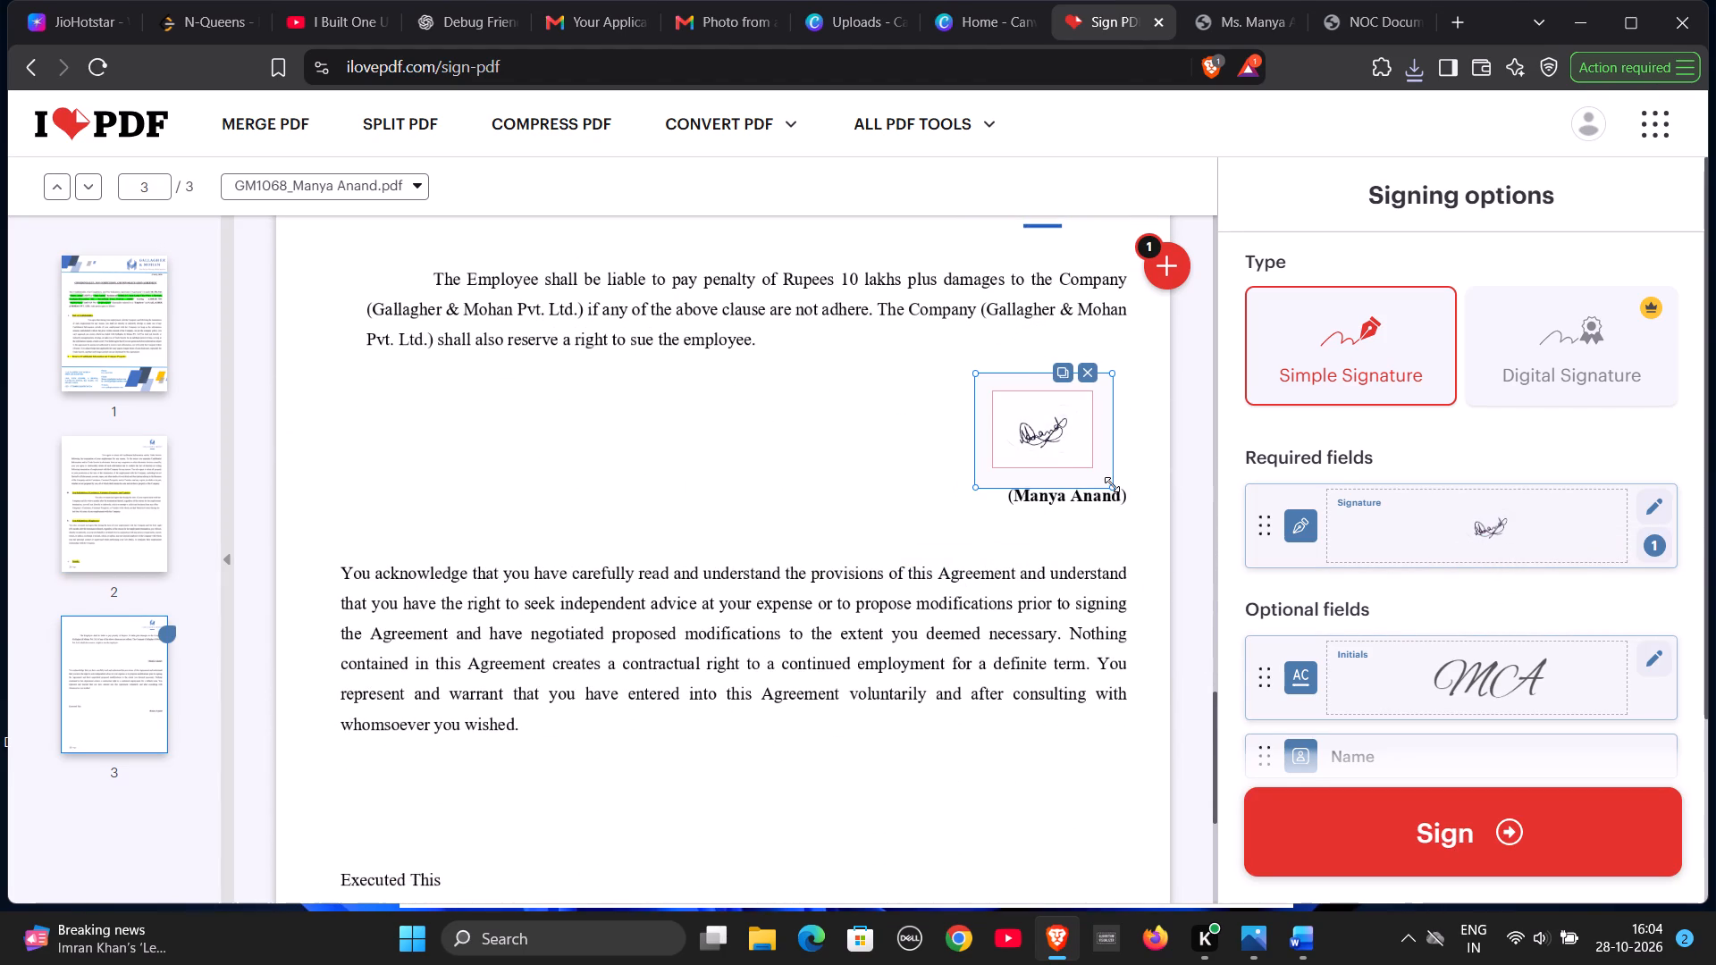
Enlarge the signature below the penalty clause so that its box extends over the employee's bracketed name.
double_click(1112, 484)
drag(1112, 484, 1239, 556)
drag(1111, 485, 1160, 515)
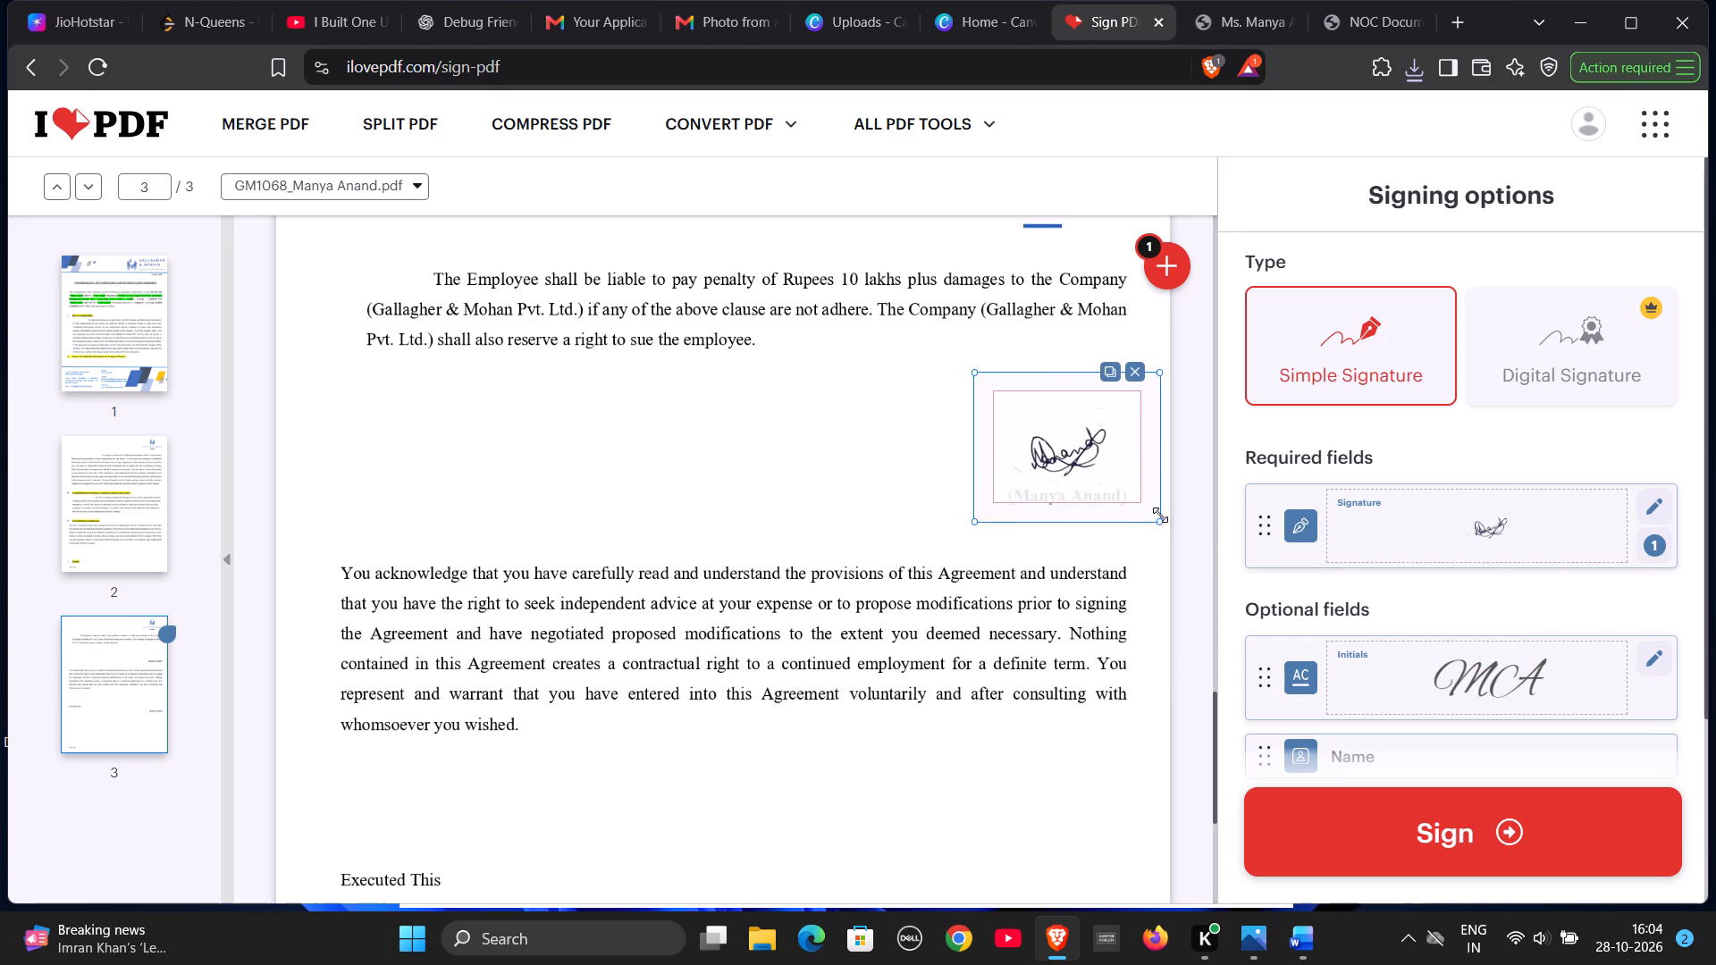
drag(1160, 515, 1158, 515)
click(1158, 515)
click(874, 516)
Add a second signature at the employee's name beside "Executed This" near the end of page 3 and enlarge it over the name.
scroll(874, 516, down, 4)
drag(1454, 535, 1239, 491)
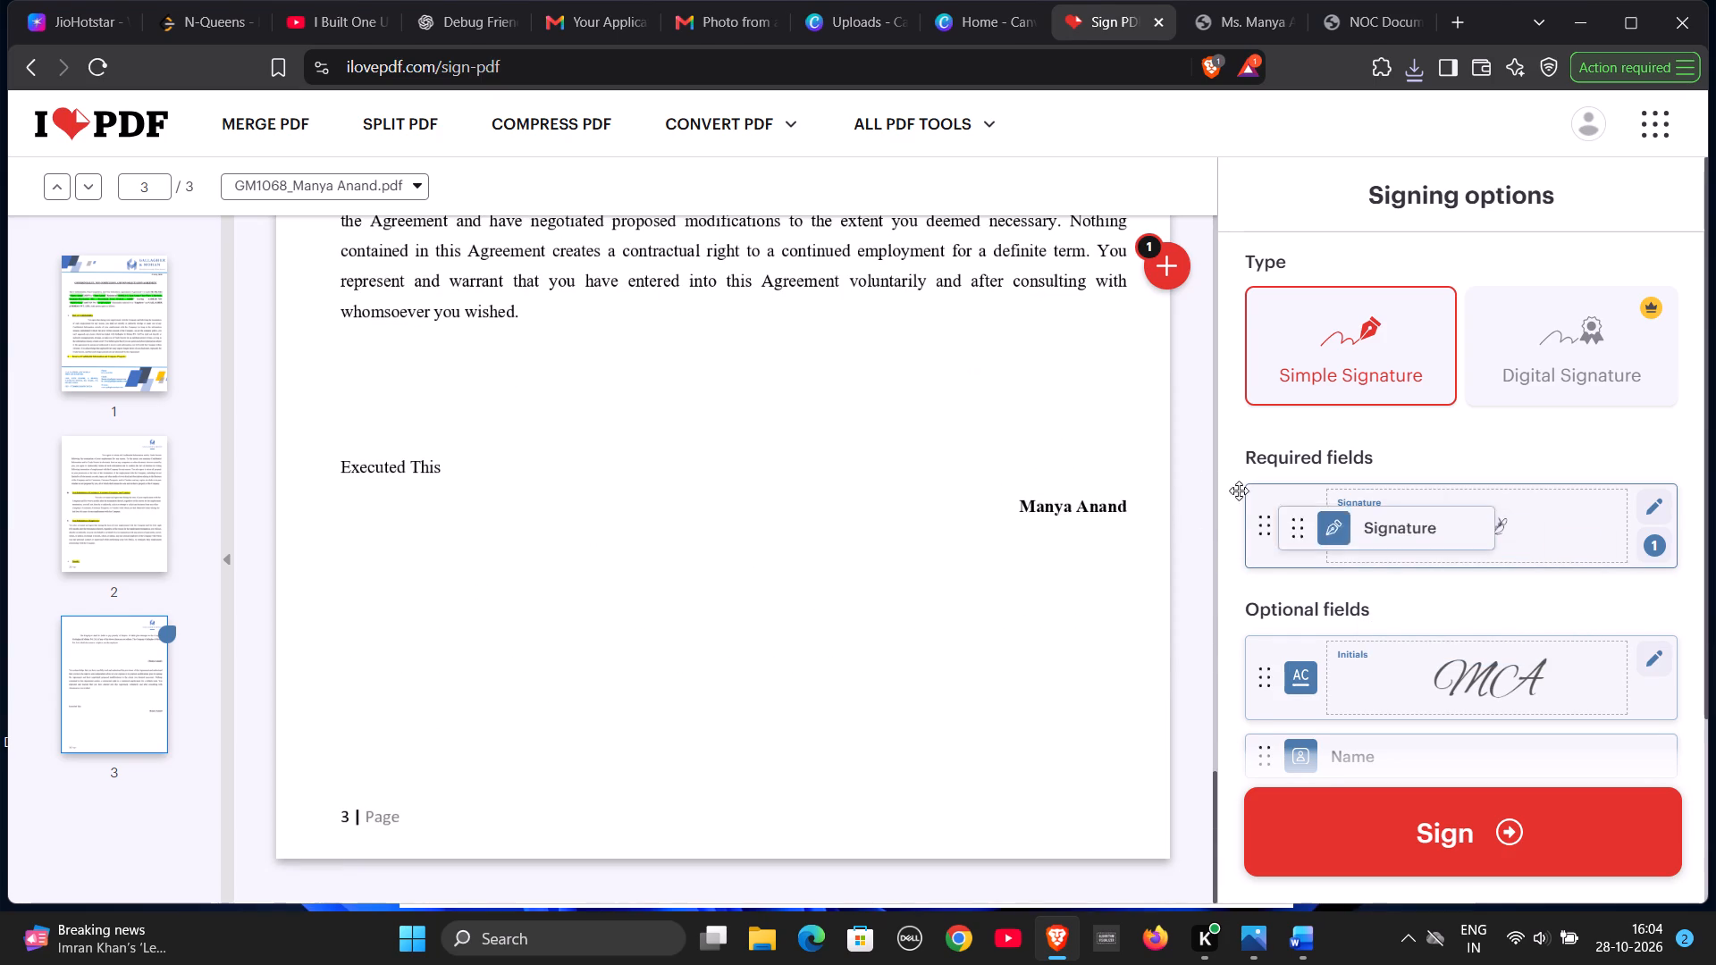
drag(1239, 491, 959, 420)
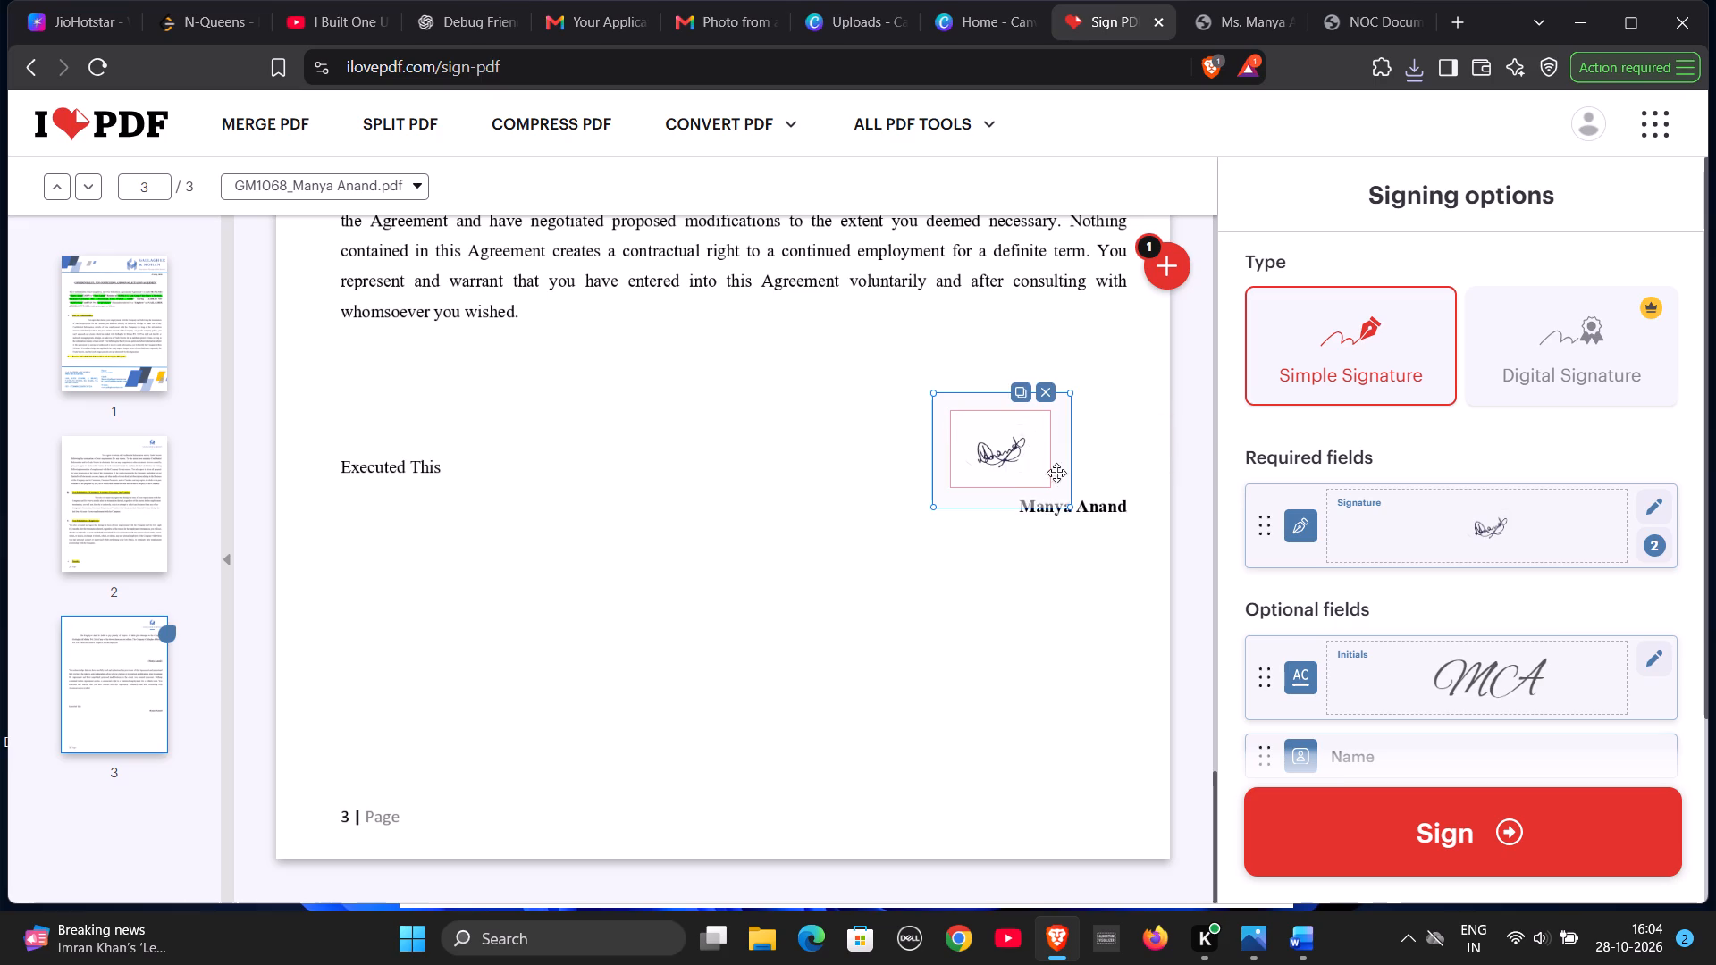
drag(1068, 504, 1116, 524)
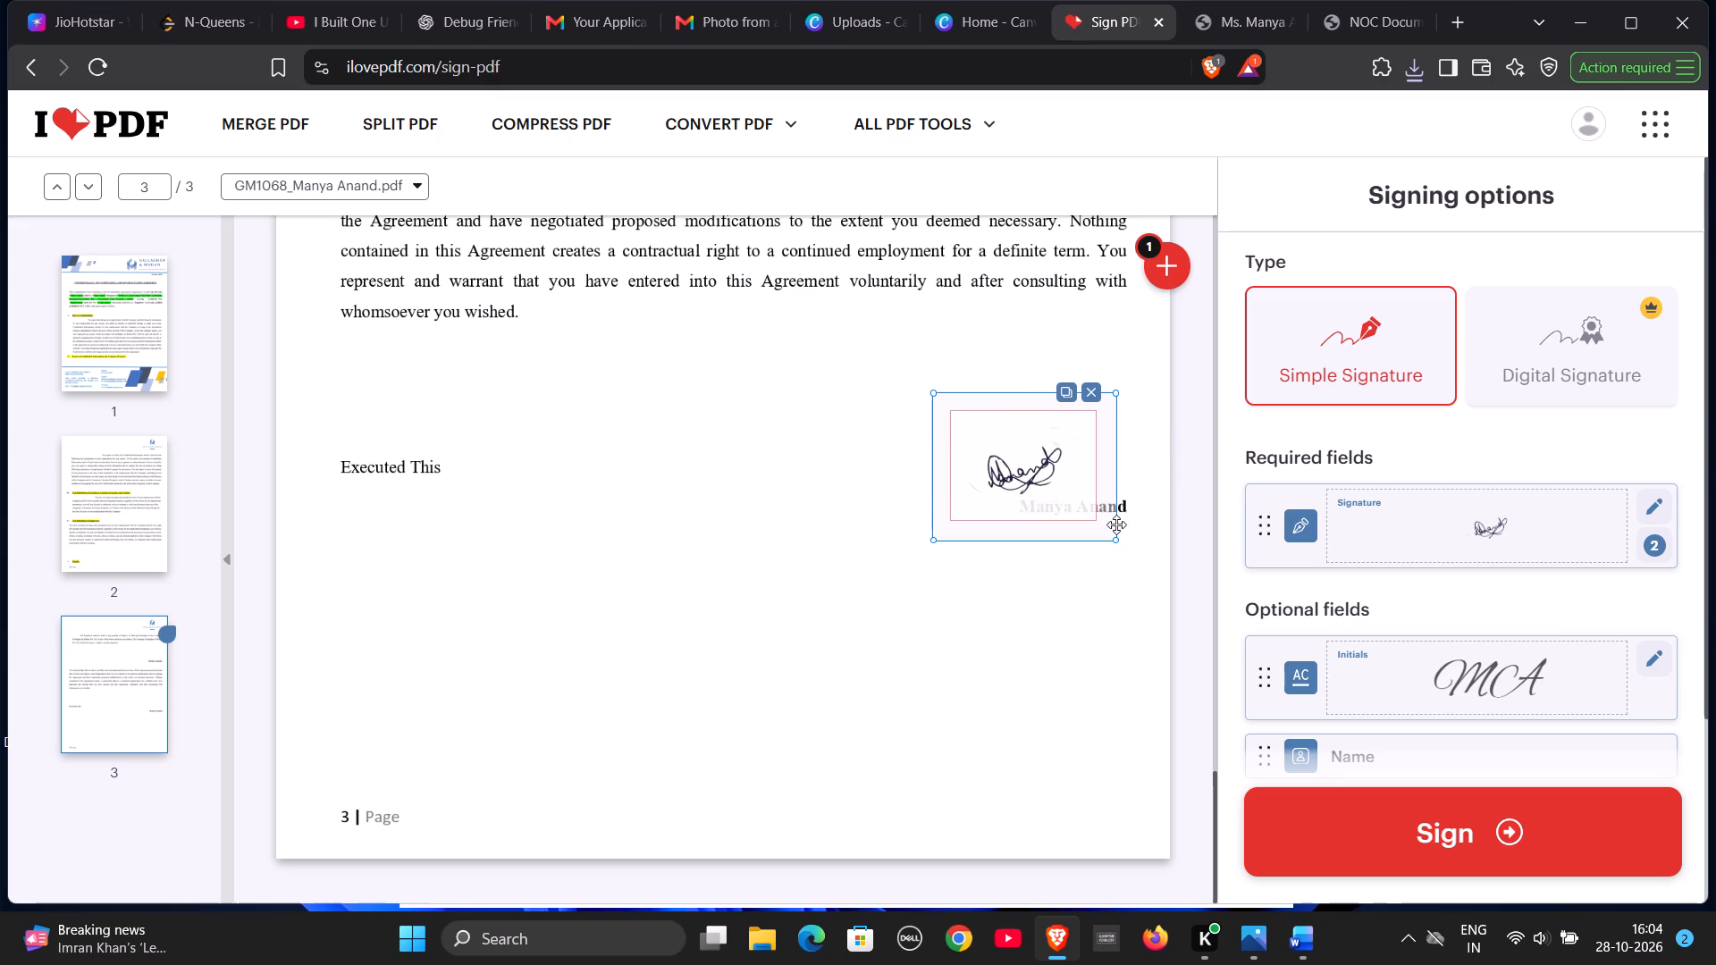
Shift the second signature on page 3 so that it sits fully over the employee's name opposite "Executed This".
drag(1019, 468, 1057, 460)
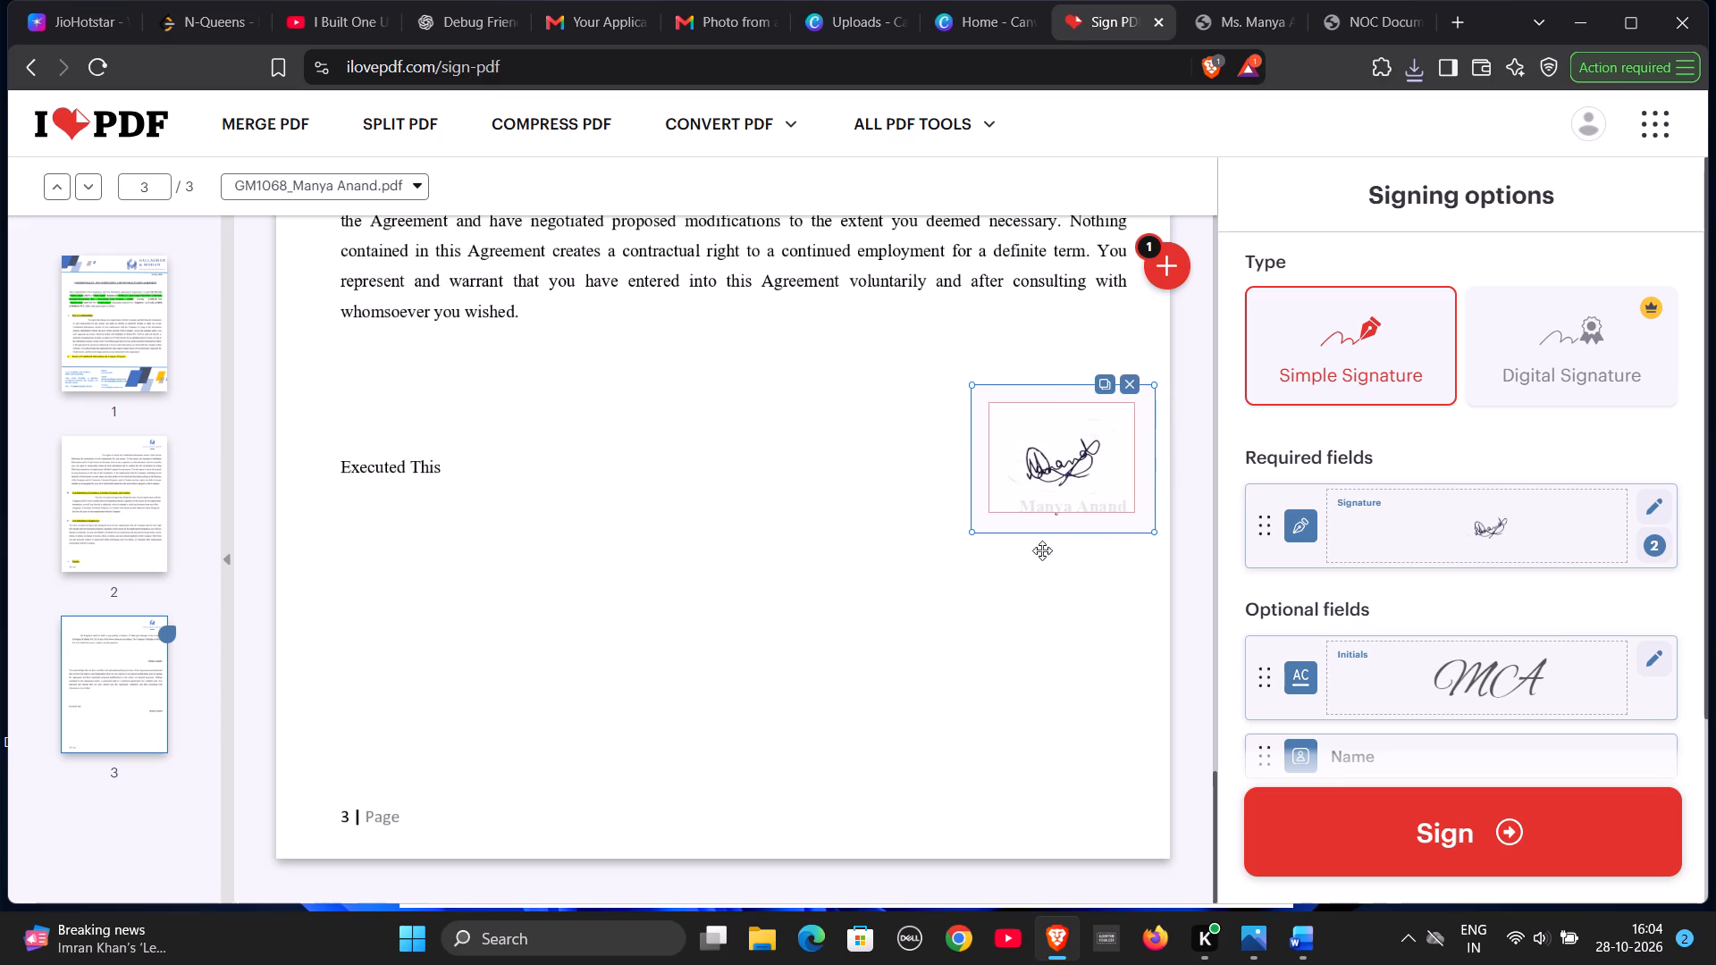
click(1044, 611)
Sign the GM1068 agreement with the placed simple signatures and download the signed PDF.
click(1569, 843)
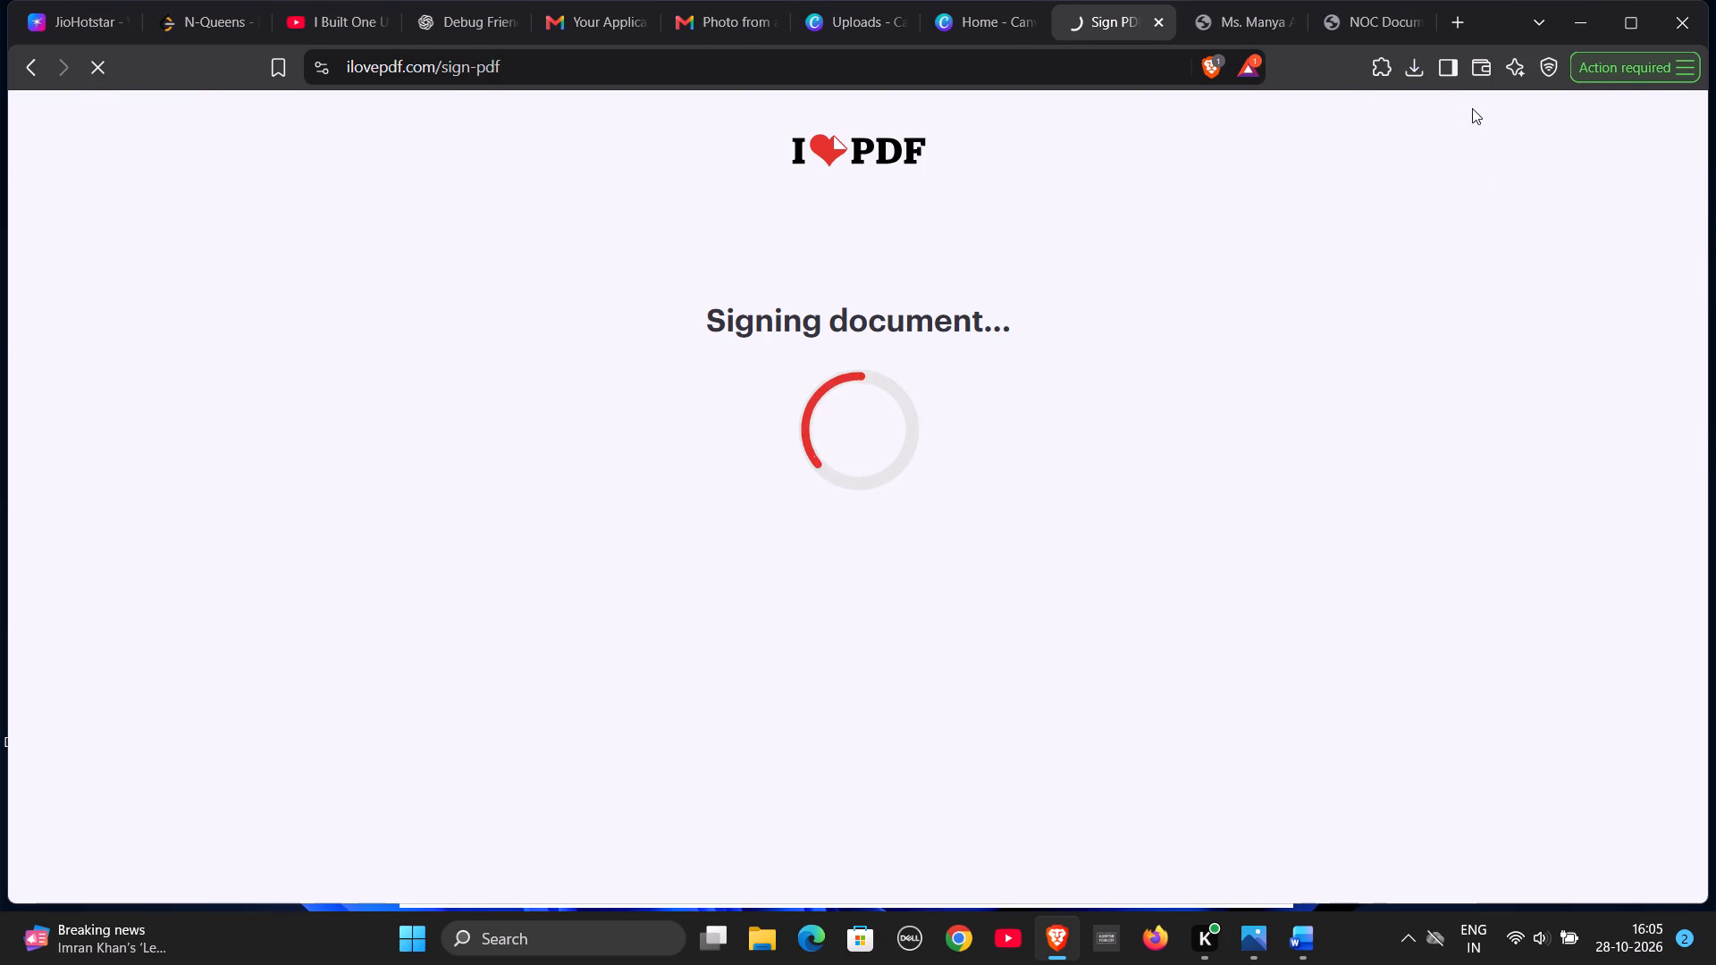
click(837, 289)
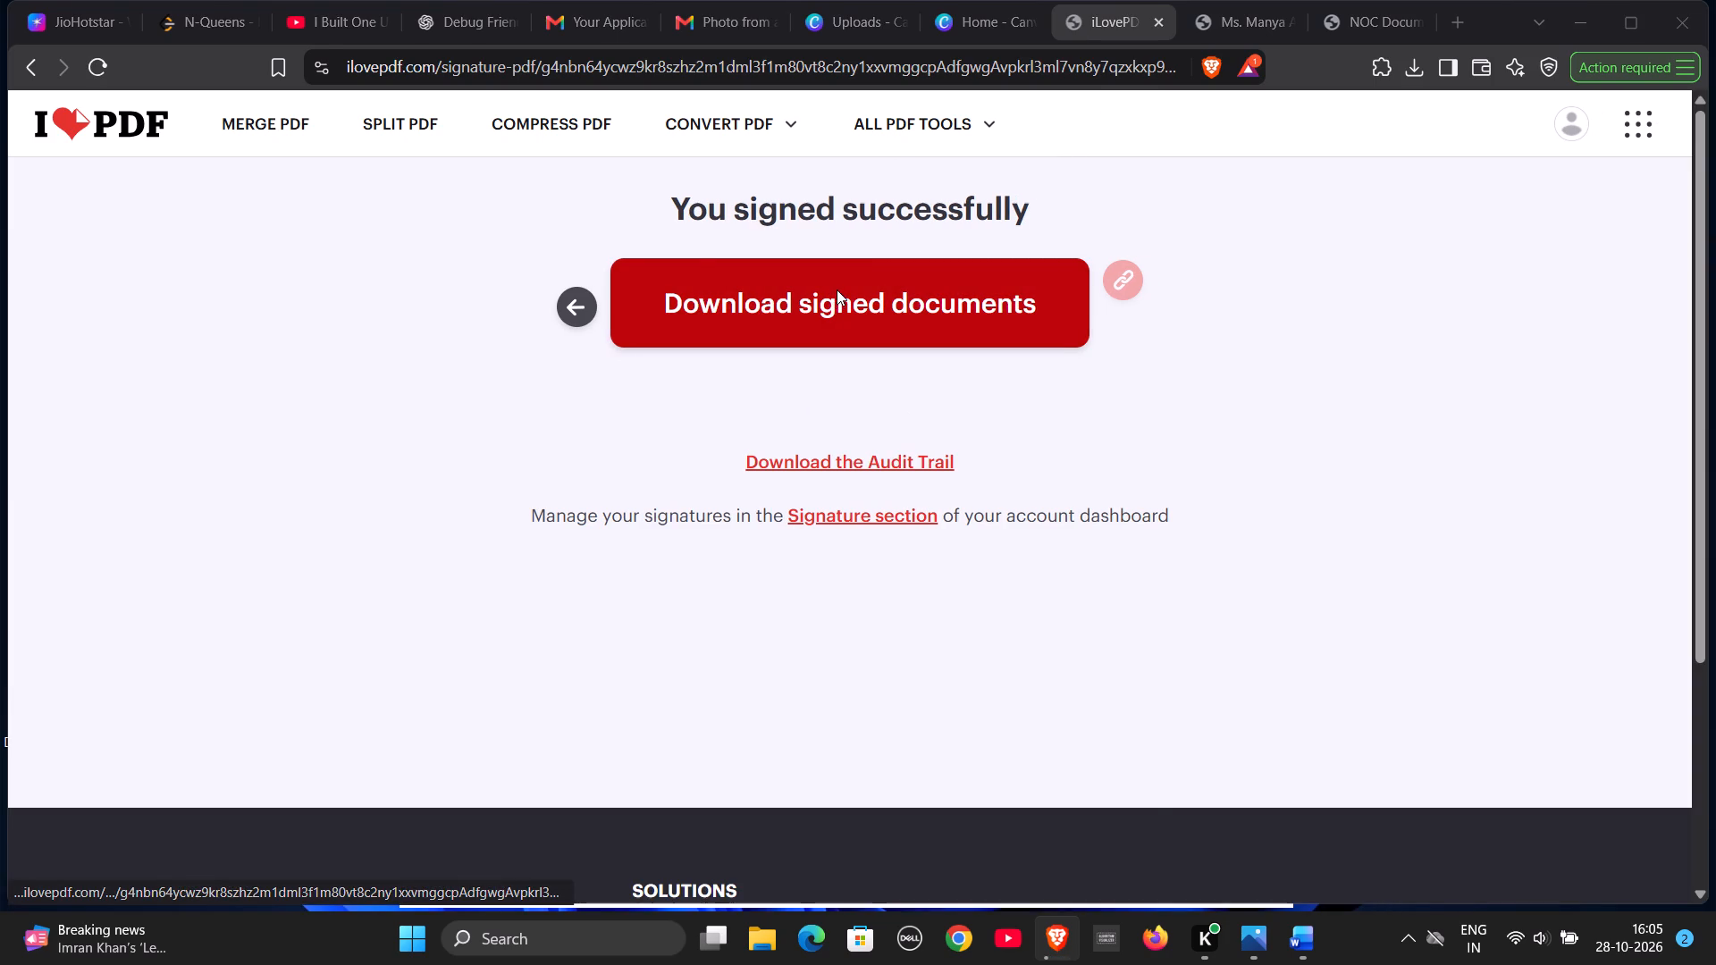
click(972, 785)
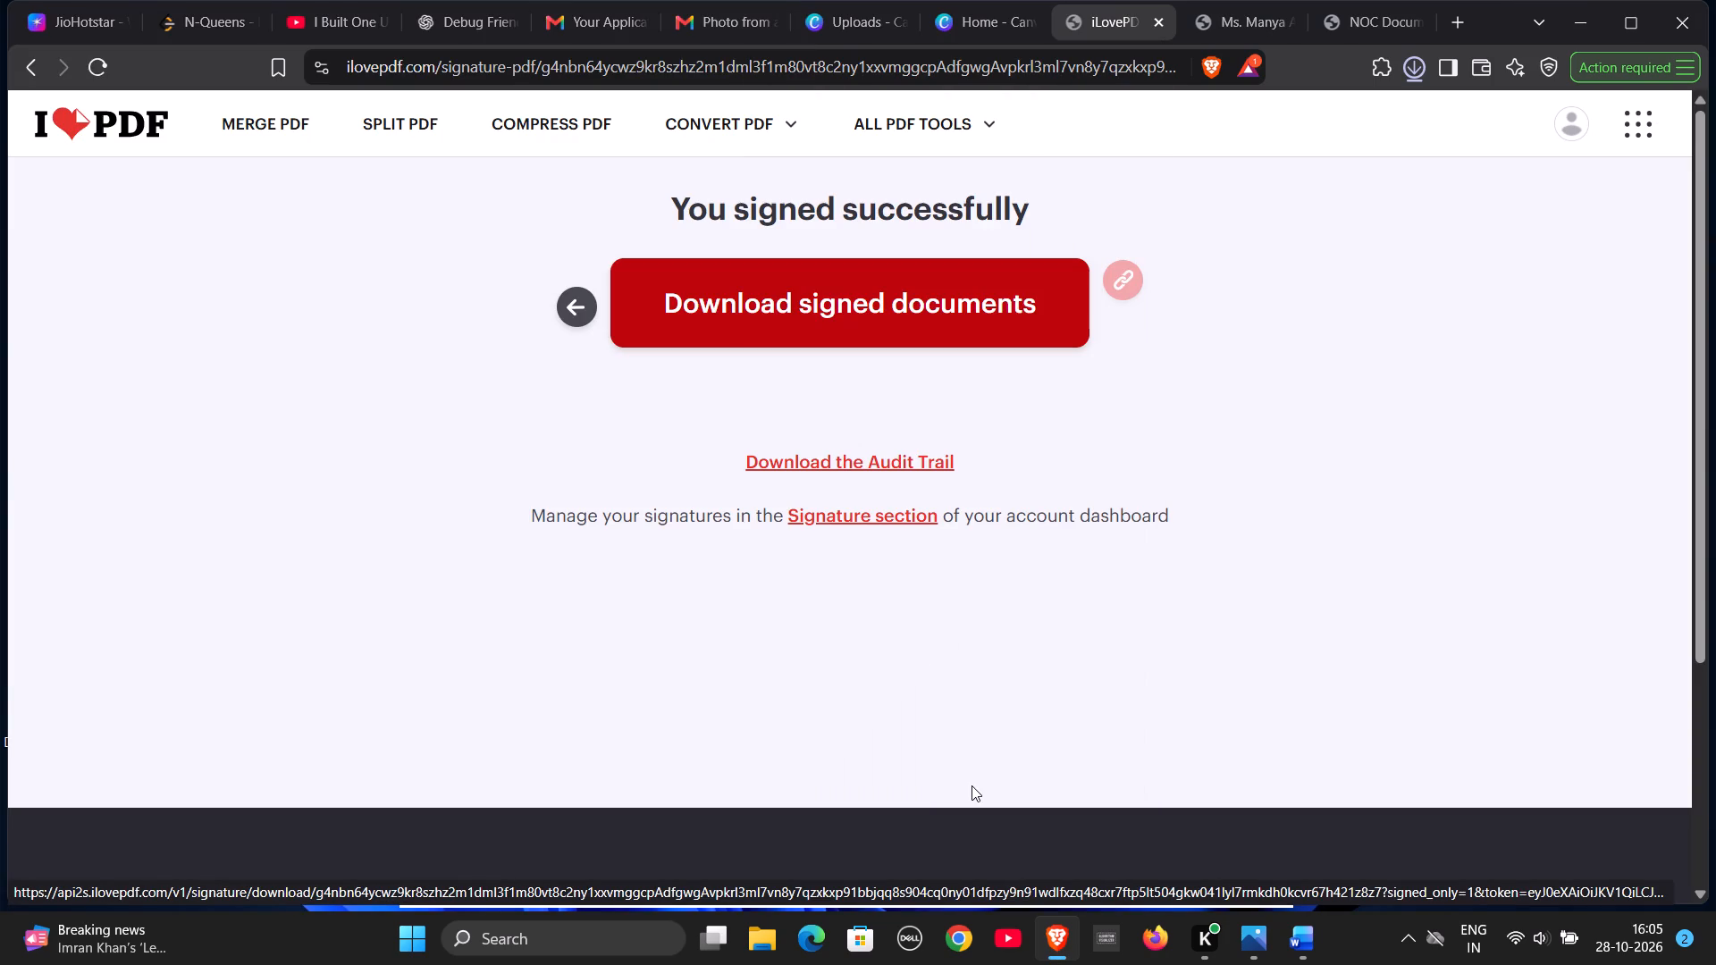